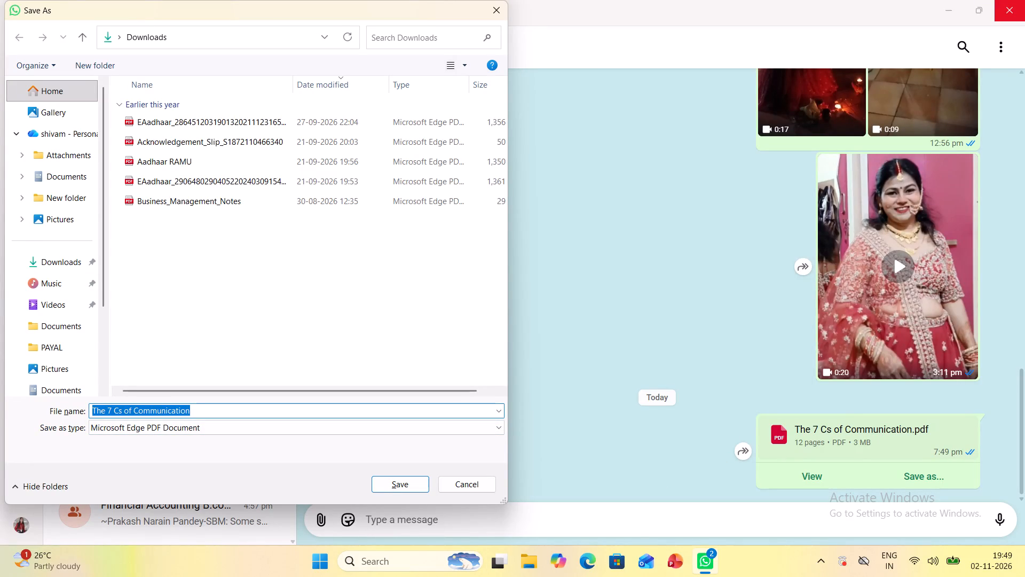
click(205, 414)
key(BackSpace)
key(BackSpace)
key(BackSpace)
key(BackSpace)
key(BackSpace)
key(BackSpace)
key(BackSpace)
key(BackSpace)
key(BackSpace)
key(BackSpace)
key(BackSpace)
key(BackSpace)
key(BackSpace)
key(BackSpace)
key(BackSpace)
key(BackSpace)
key(BackSpace)
key(BackSpace)
key(BackSpace)
key(BackSpace)
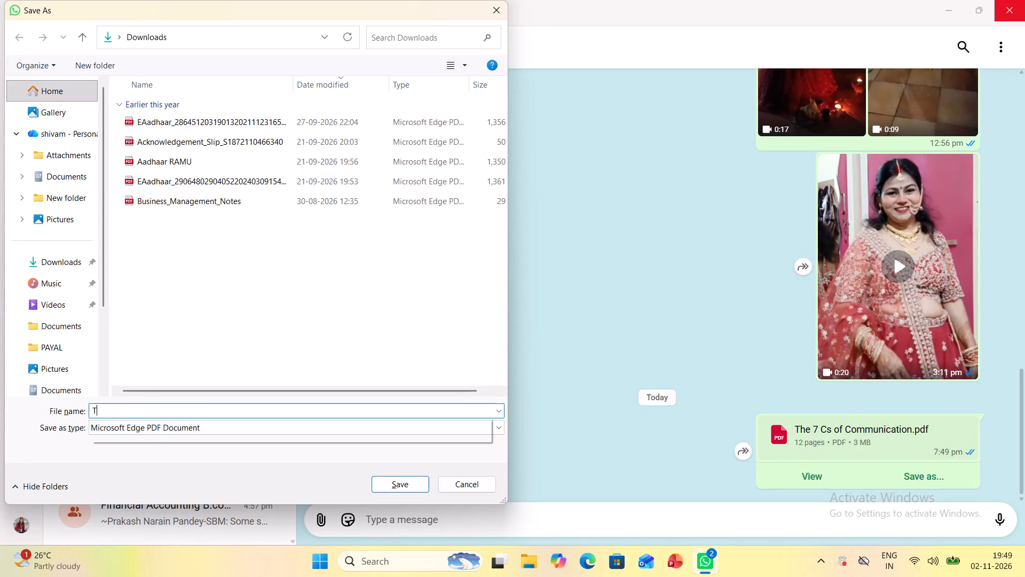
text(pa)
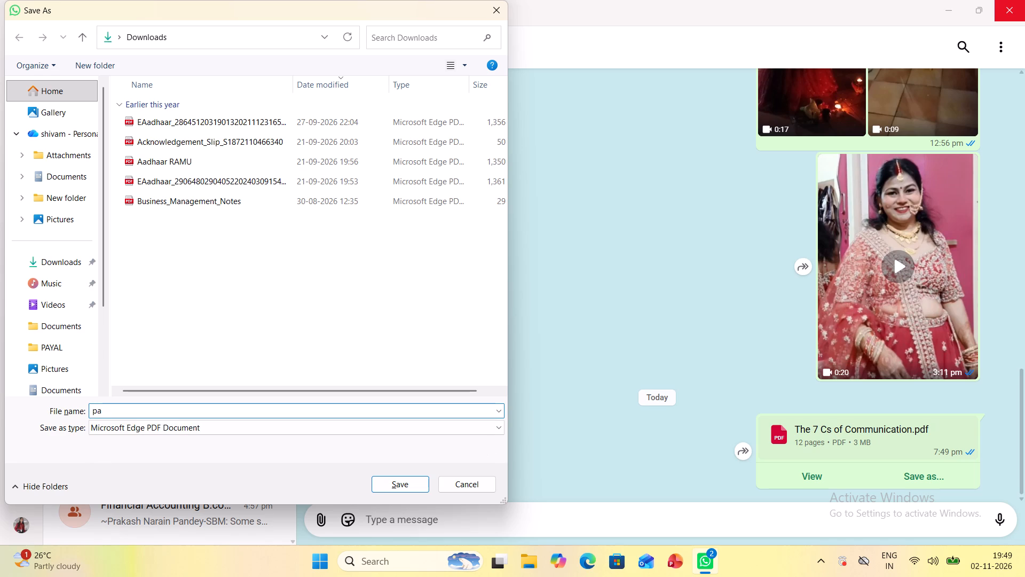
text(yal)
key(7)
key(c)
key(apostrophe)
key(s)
Complete the file name for the 7 Cs of Communication PDF as payal7c'sofcommuniction.
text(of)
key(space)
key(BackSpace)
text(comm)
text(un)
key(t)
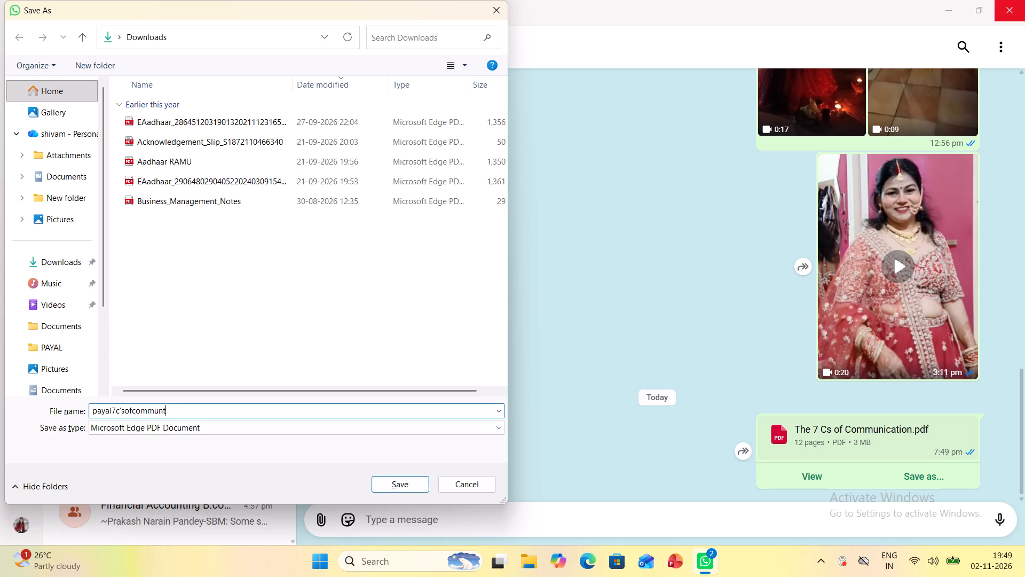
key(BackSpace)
text(iction)
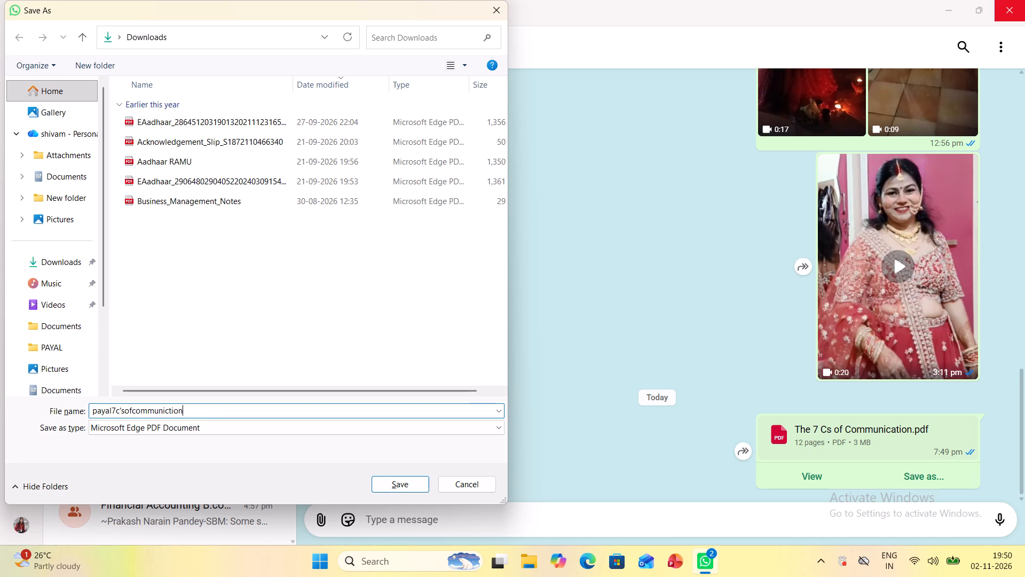
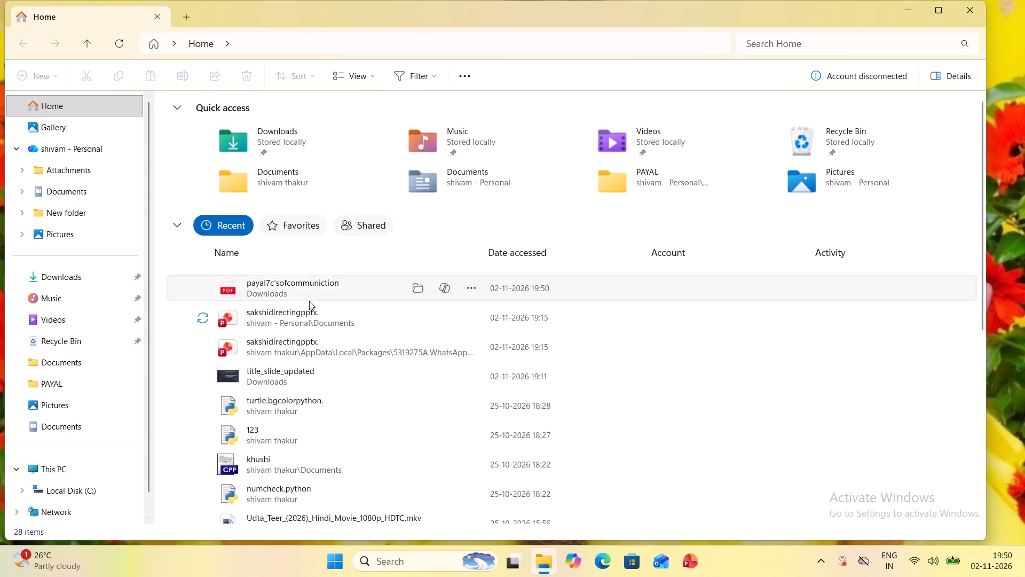
Look through the pages of the saved payal7c'sofcommuniction PDF, closing it and the file window when done.
double_click(306, 286)
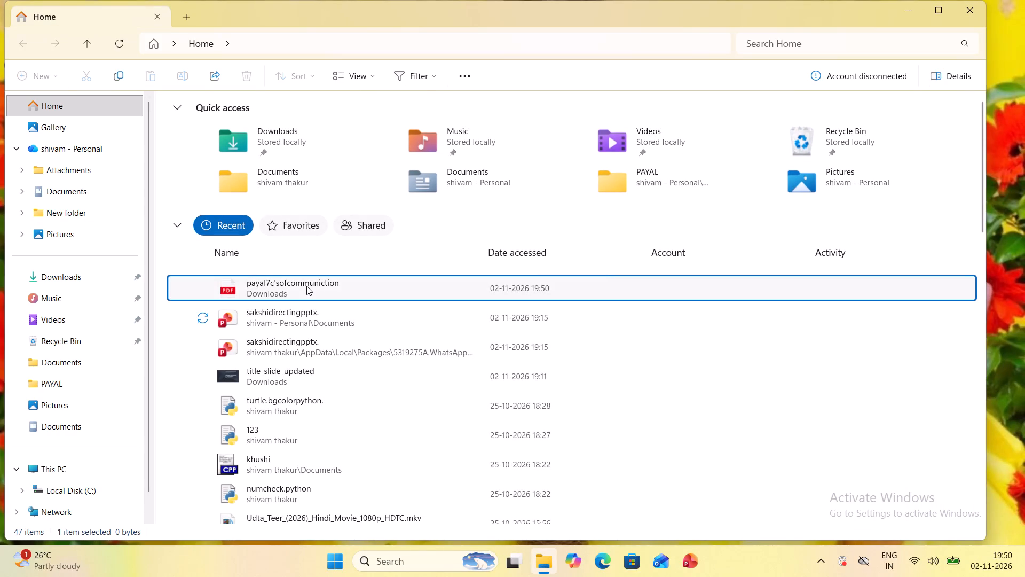
double_click(306, 286)
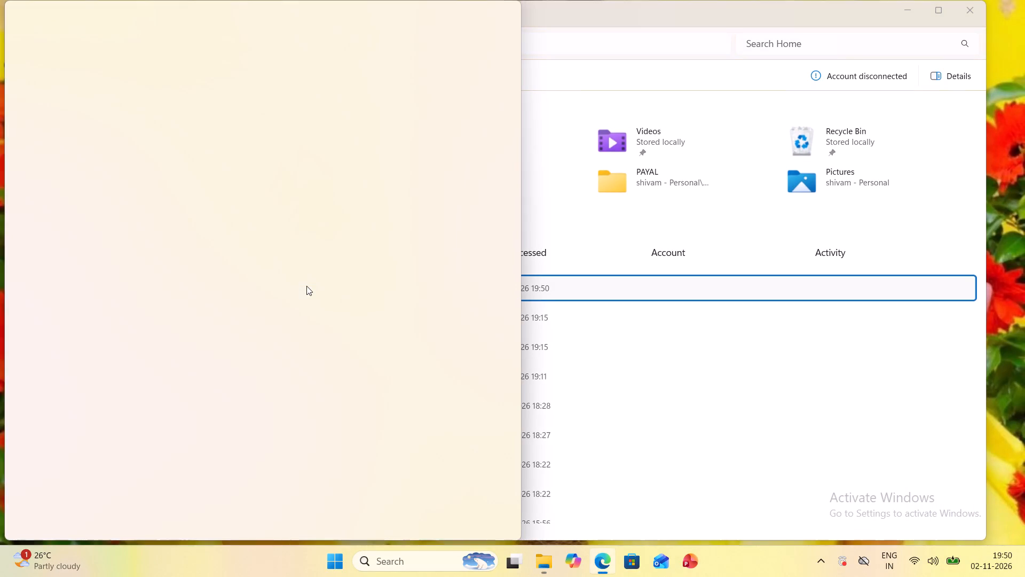
scroll(306, 286, down, 10)
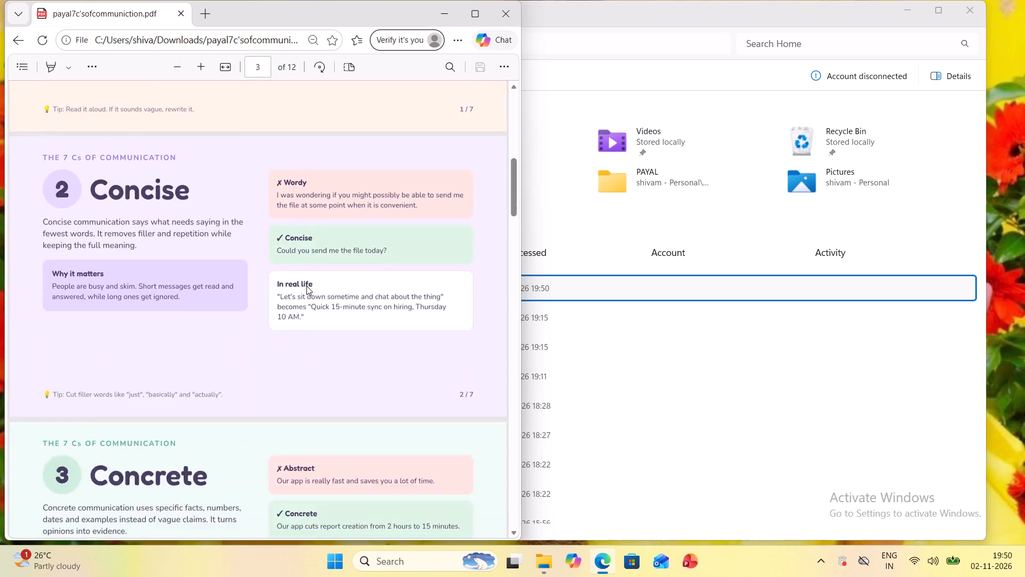
scroll(306, 286, down, 11)
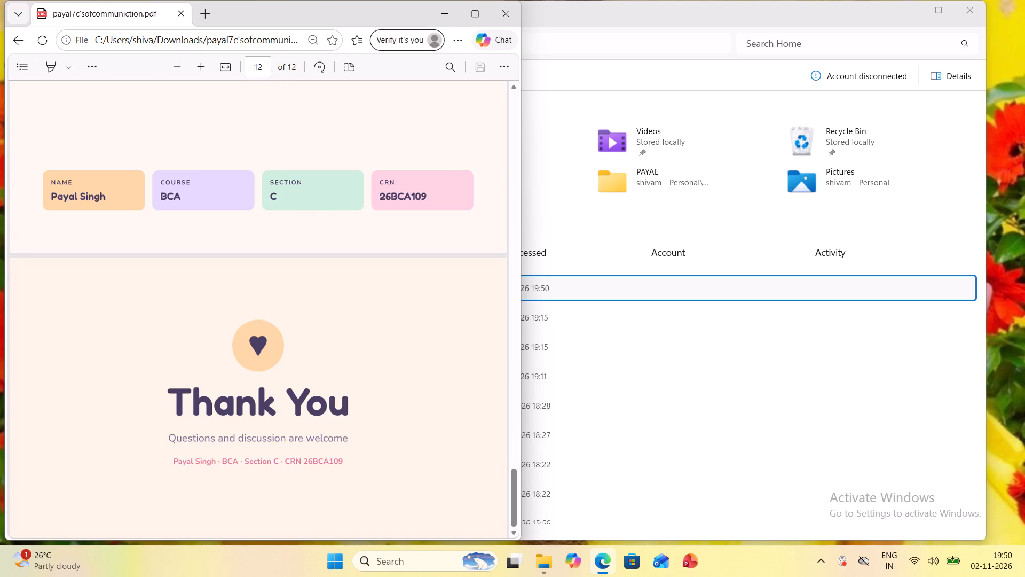
scroll(373, 176, up, 2)
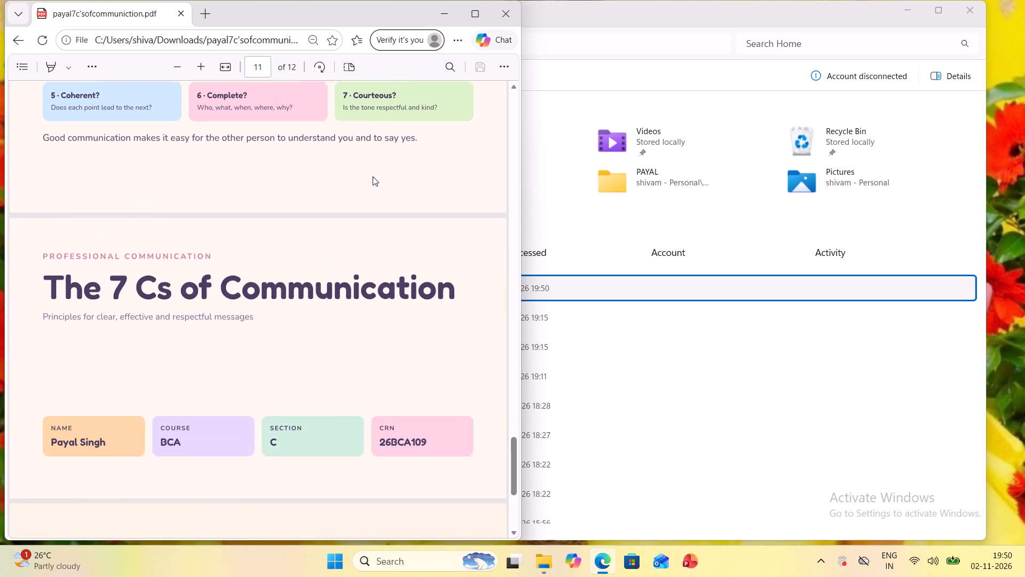
scroll(373, 176, up, 1)
scroll(373, 176, down, 2)
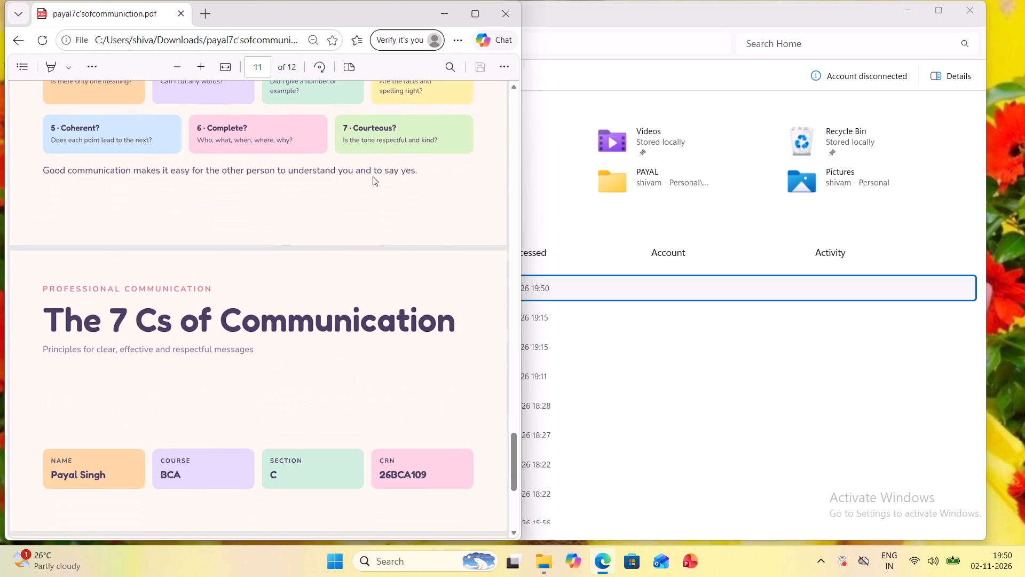
scroll(373, 176, down, 2)
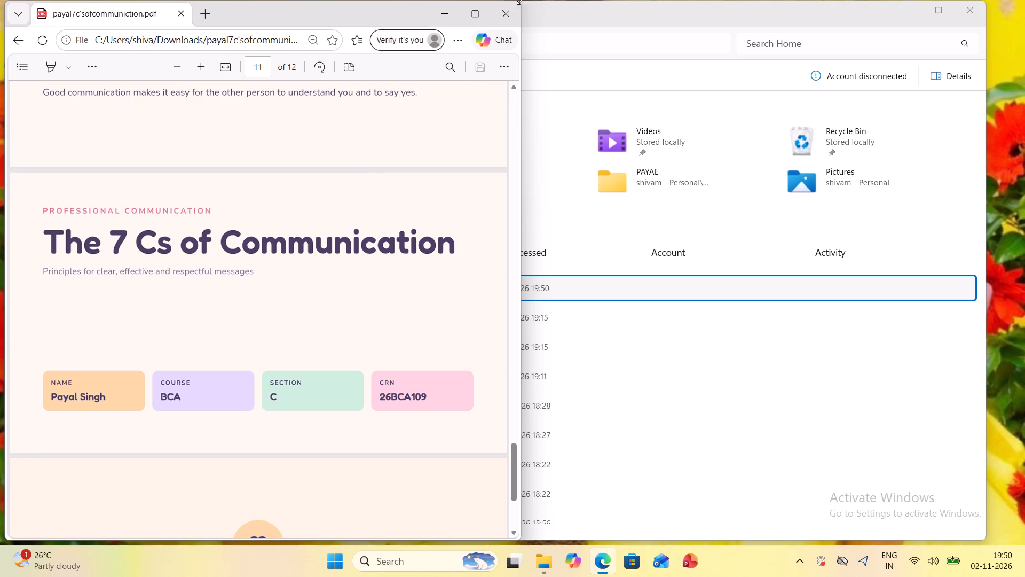
click(508, 9)
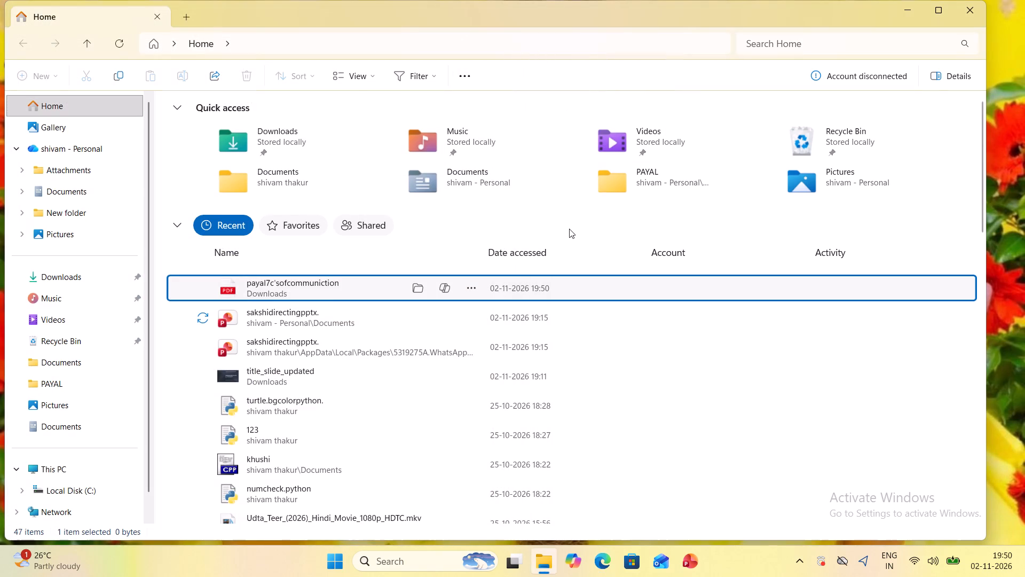
click(966, 11)
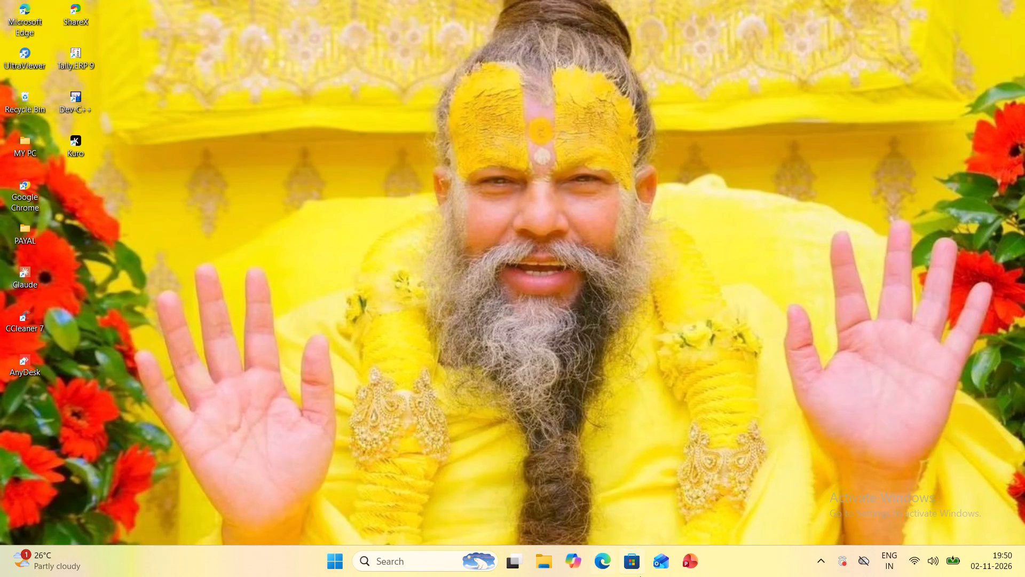
Launch PowerPoint and bring up the dialog for browsing to an existing file.
click(685, 562)
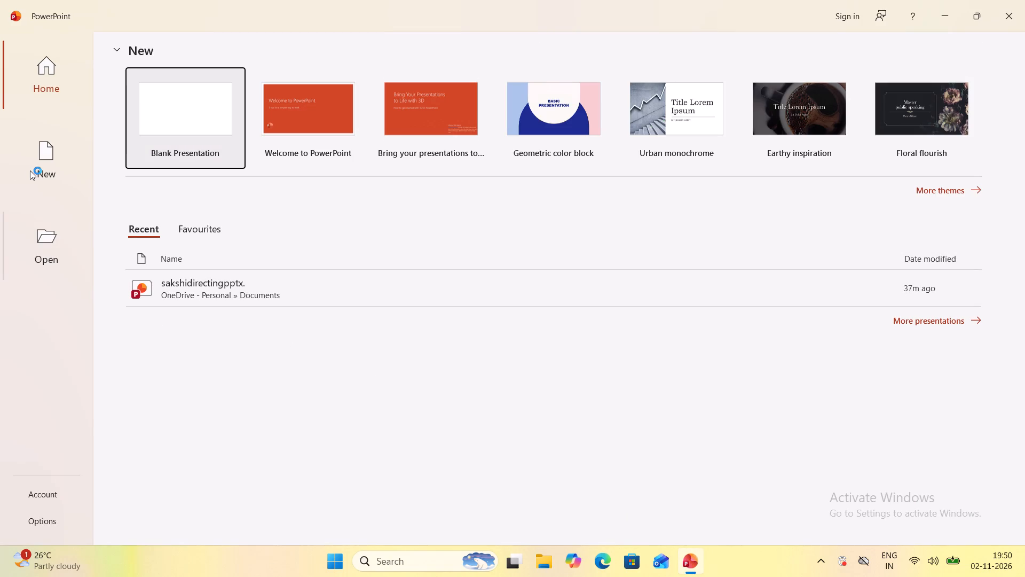
click(30, 170)
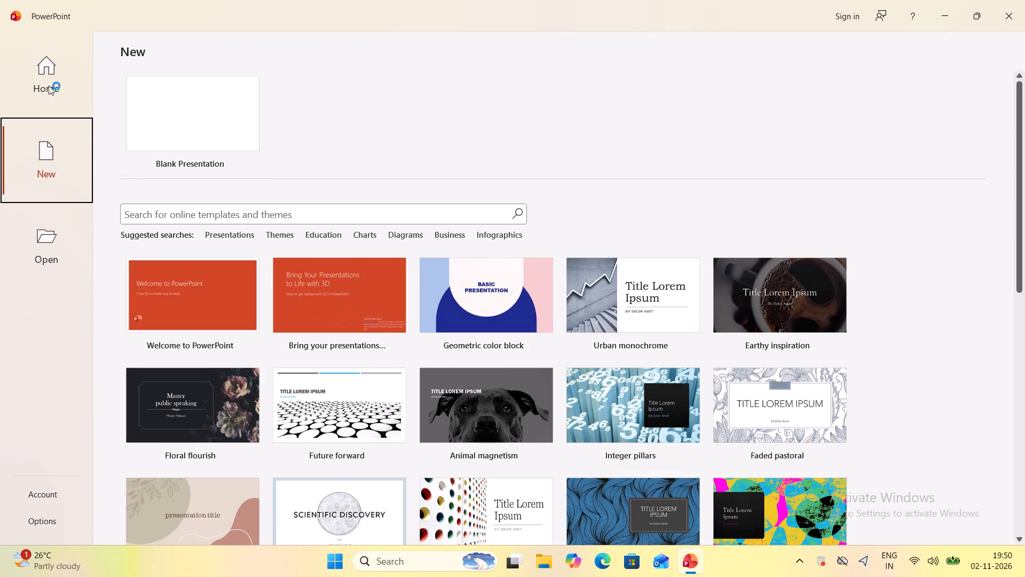
click(46, 77)
click(38, 245)
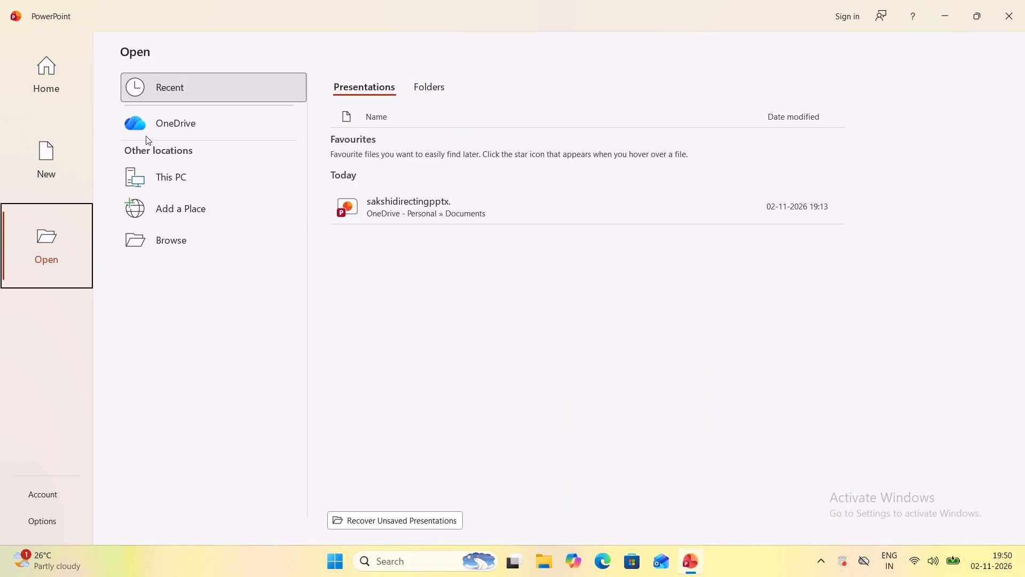
click(172, 84)
double_click(172, 84)
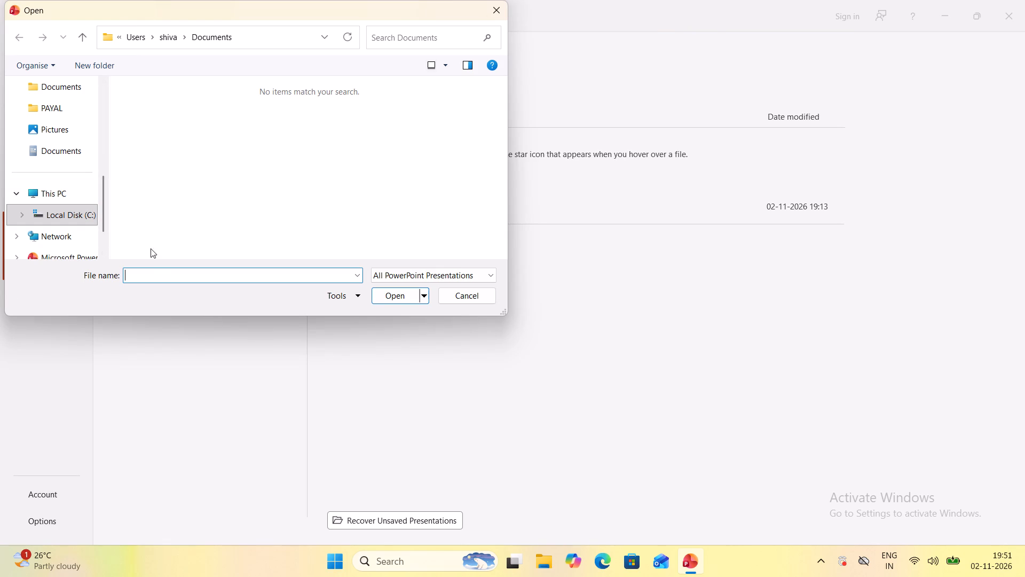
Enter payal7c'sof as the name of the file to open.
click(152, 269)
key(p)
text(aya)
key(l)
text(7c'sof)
Look for the 7 Cs file in the Documents, Home and Downloads folders.
click(61, 150)
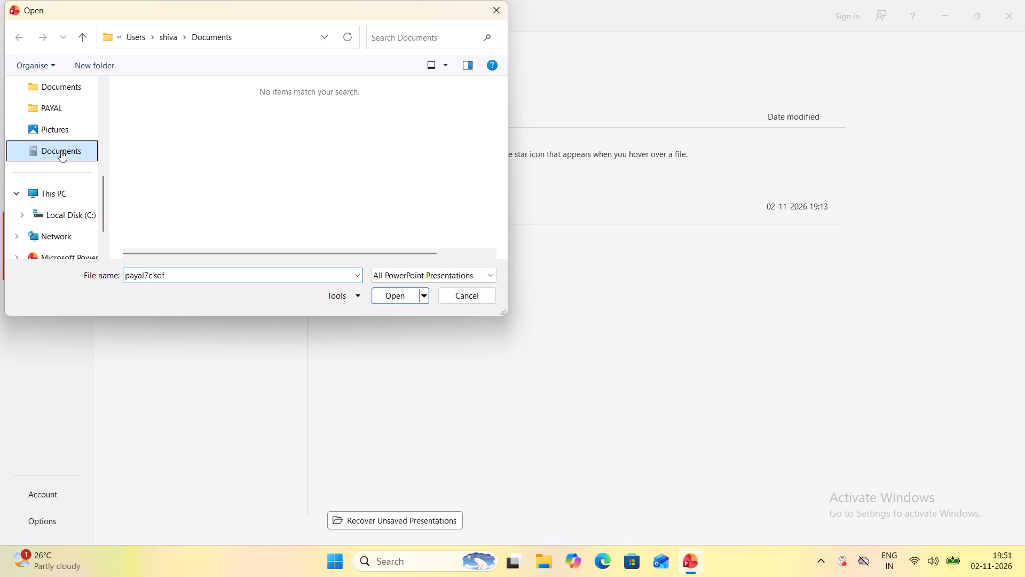
scroll(63, 88, up, 2)
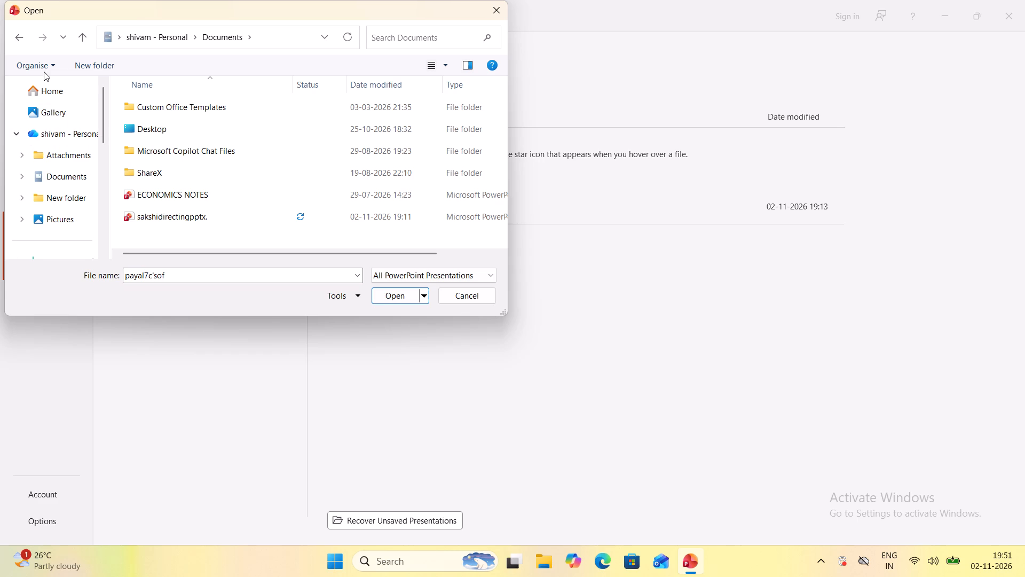
click(48, 92)
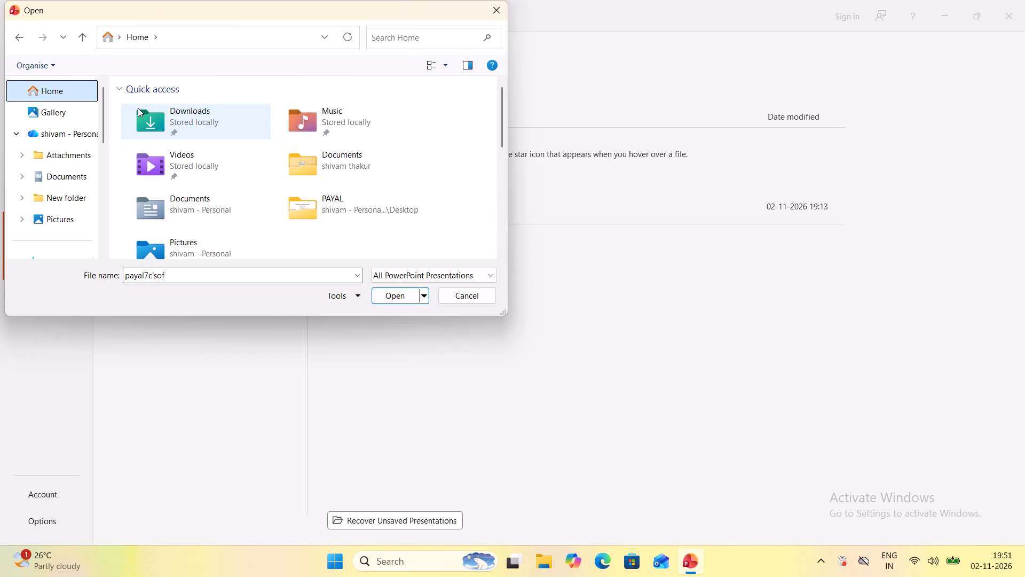
scroll(58, 98, down, 1)
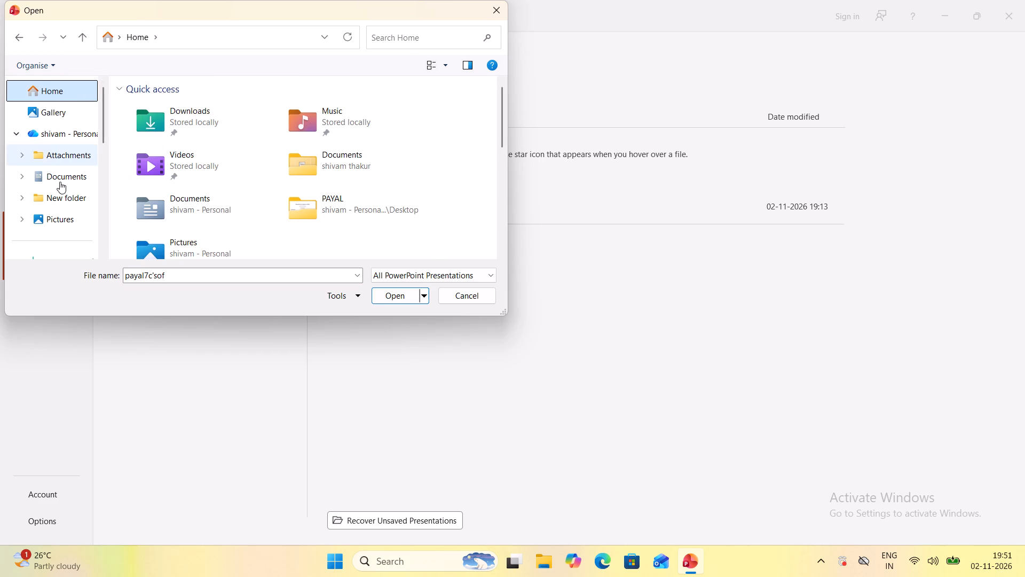
click(60, 182)
scroll(192, 154, down, 1)
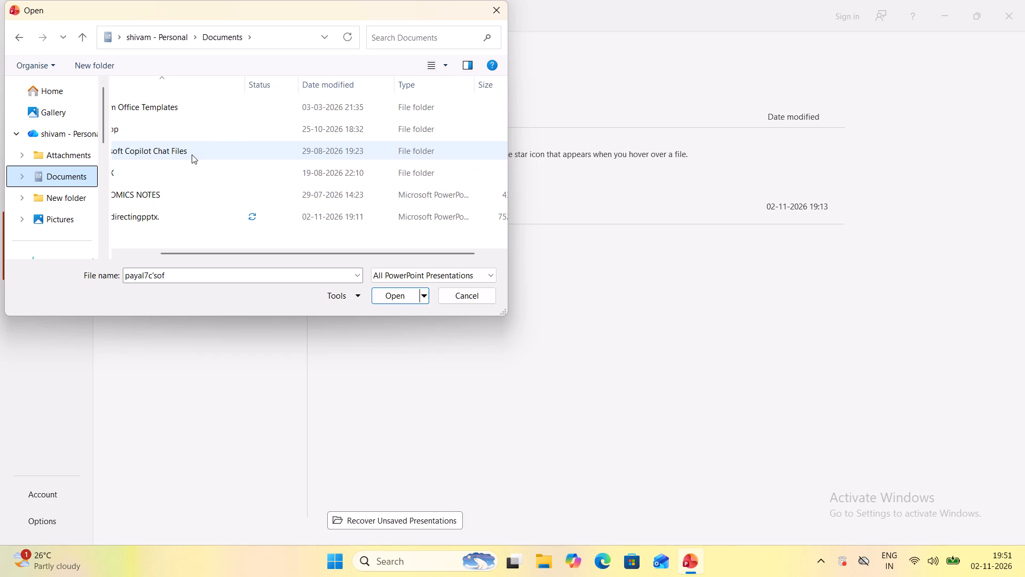
scroll(192, 154, down, 1)
scroll(204, 155, right, 4)
scroll(54, 130, down, 1)
click(54, 129)
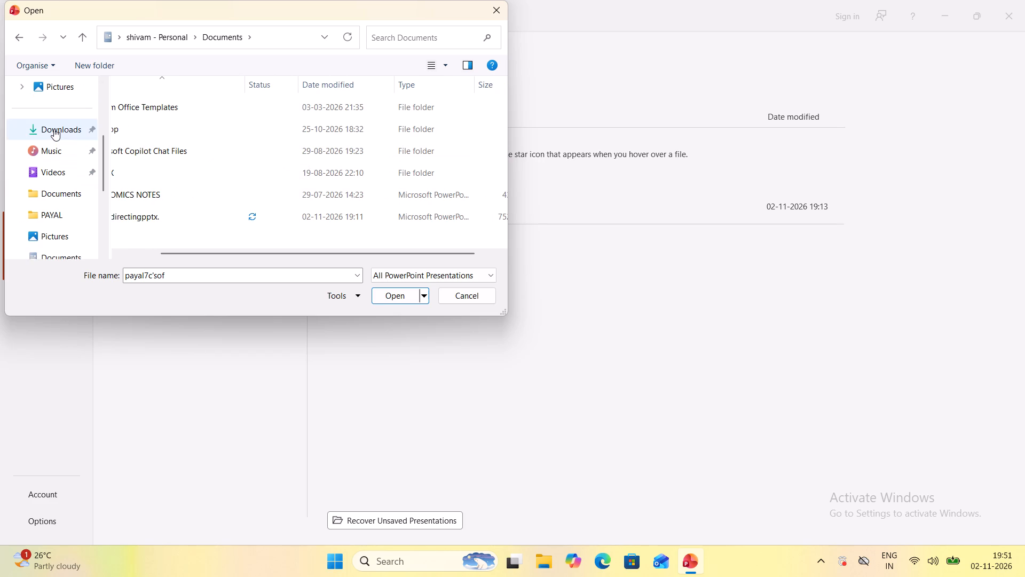
click(51, 193)
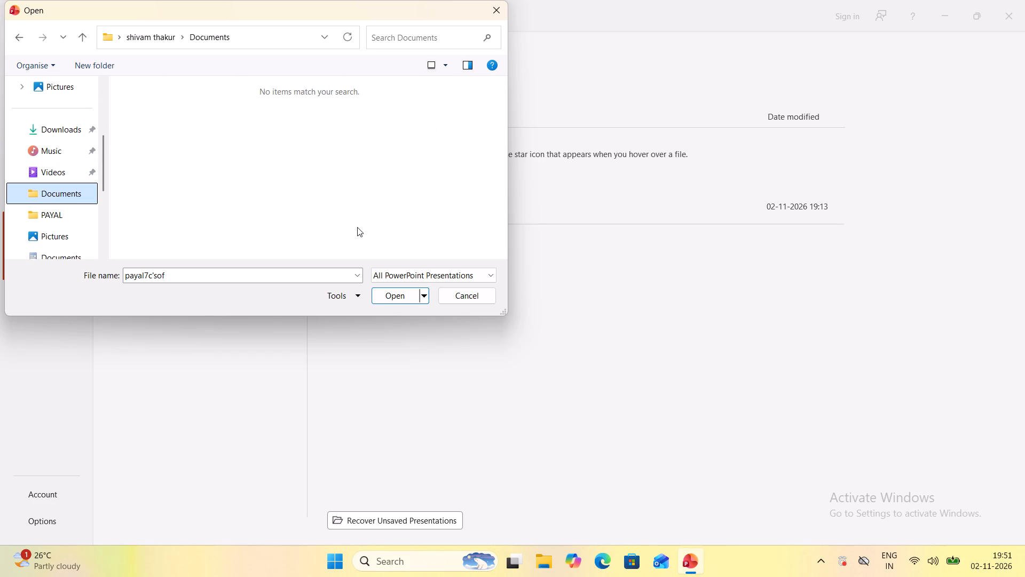
click(424, 276)
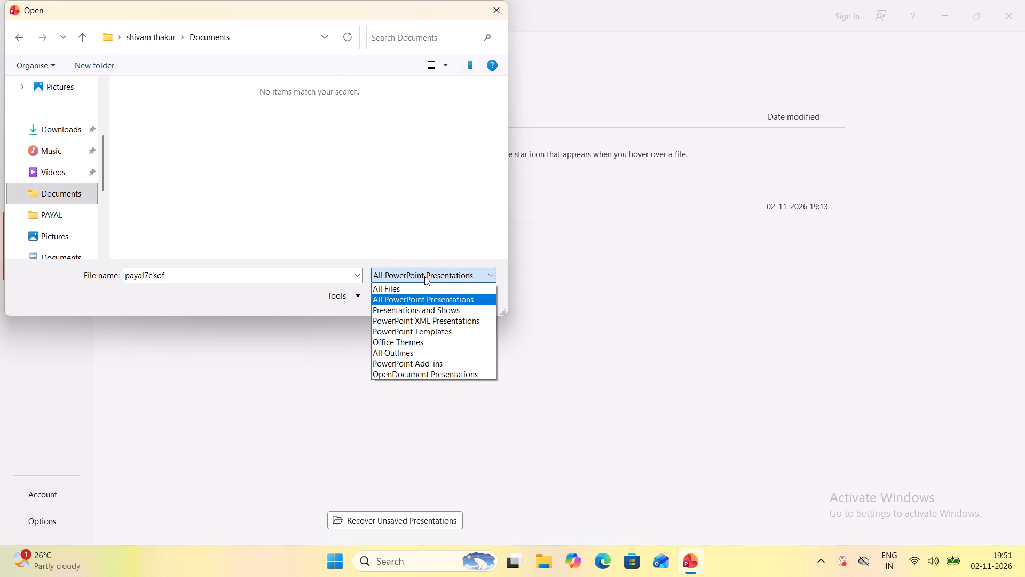
click(416, 291)
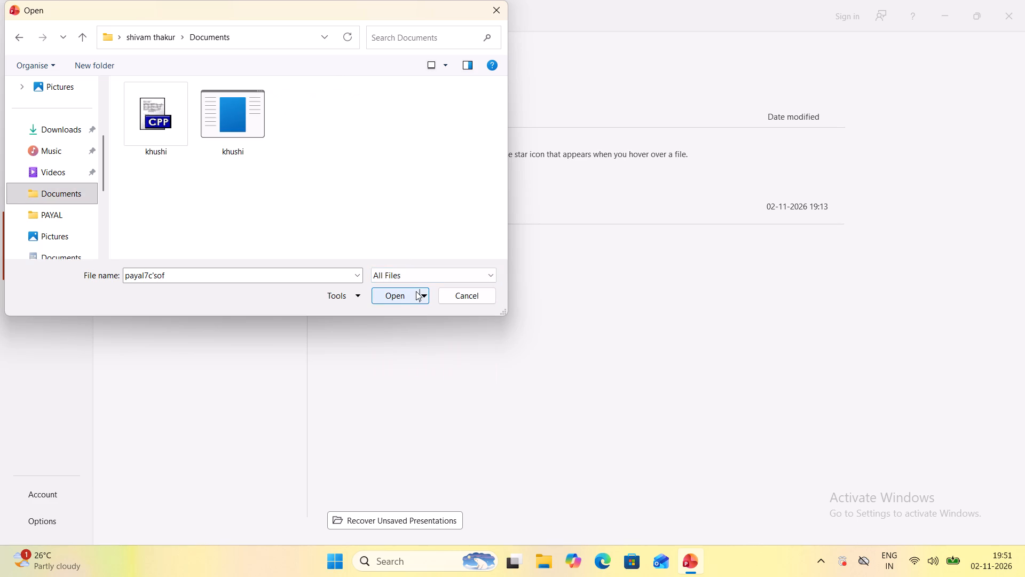
click(59, 216)
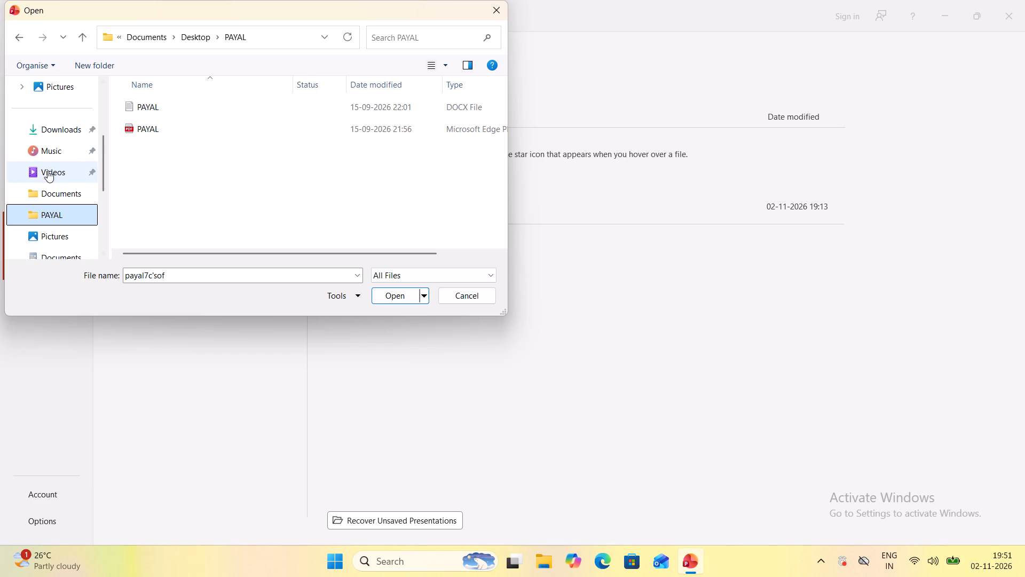
click(53, 194)
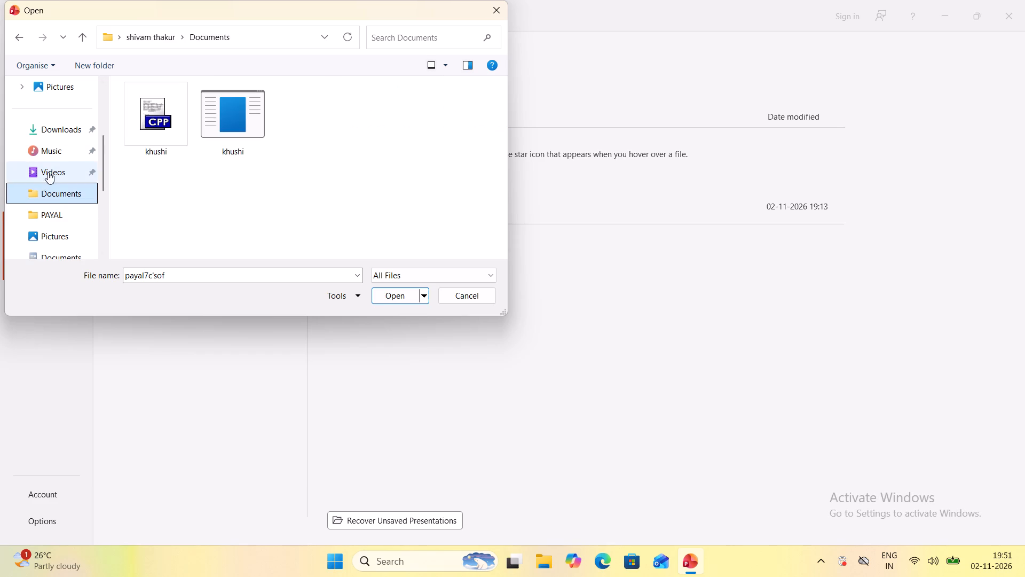
click(61, 128)
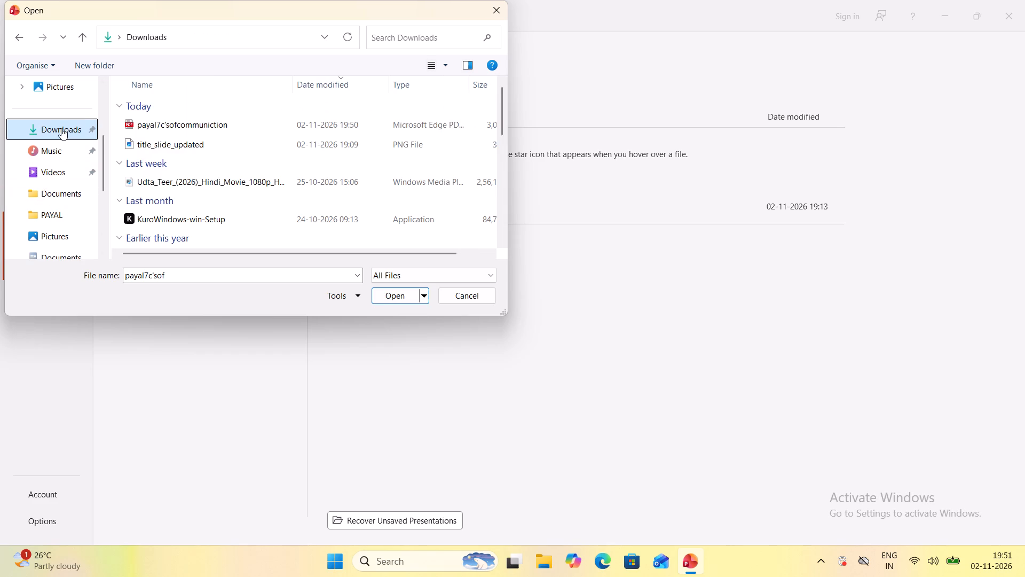
click(183, 123)
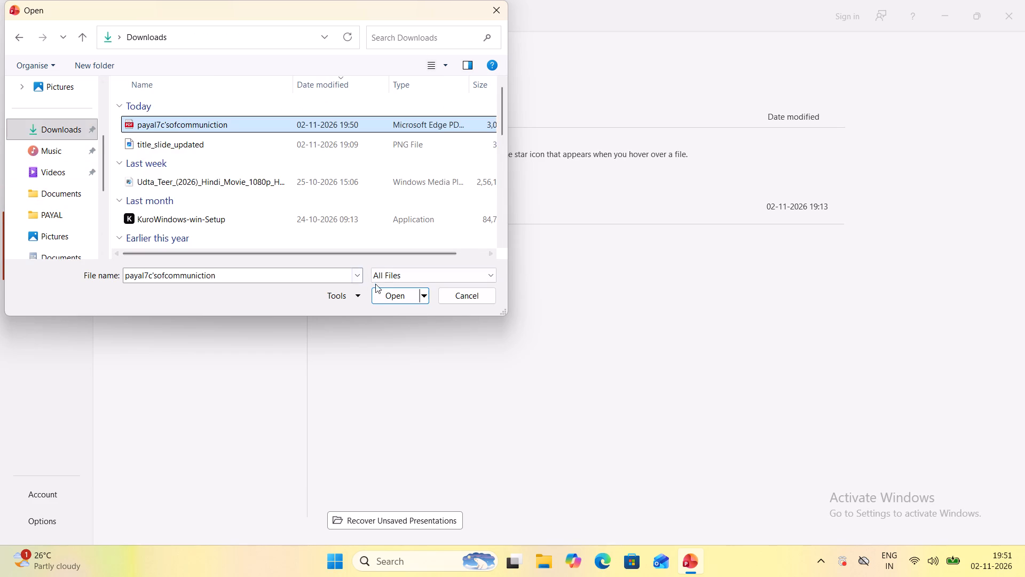
double_click(393, 295)
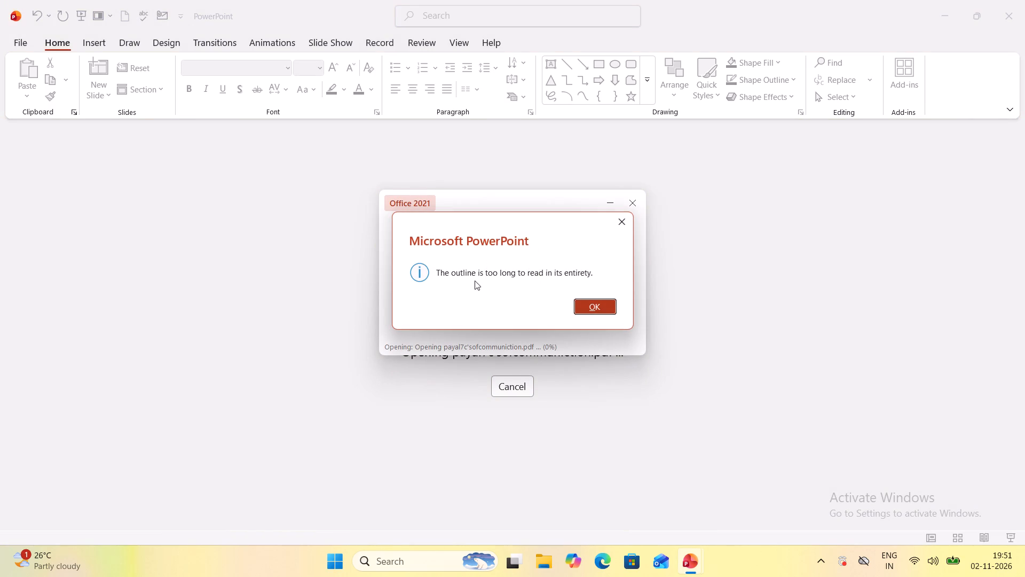
click(593, 304)
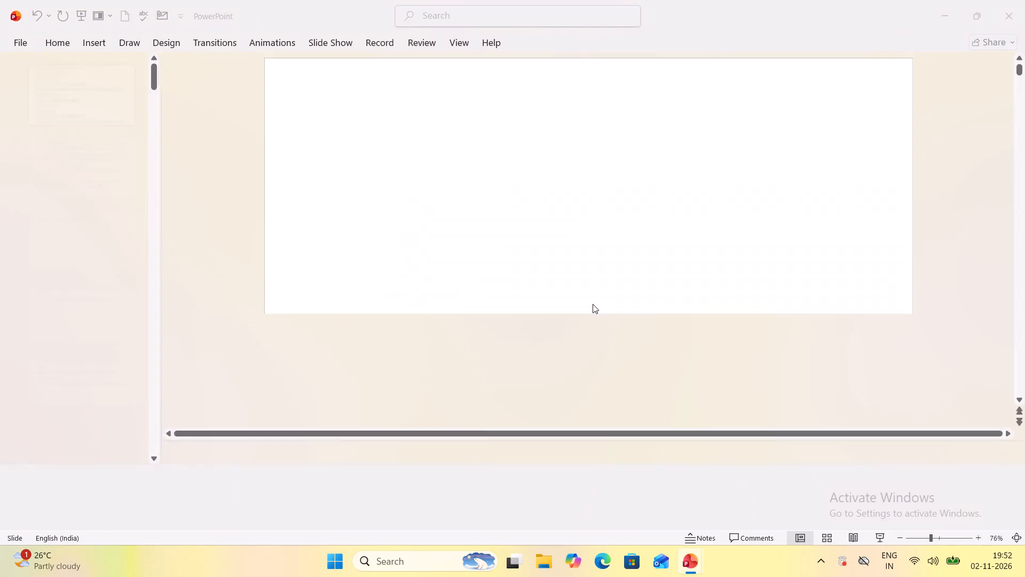
Examine the content of the first slides made from the opened PDF.
scroll(593, 304, down, 4)
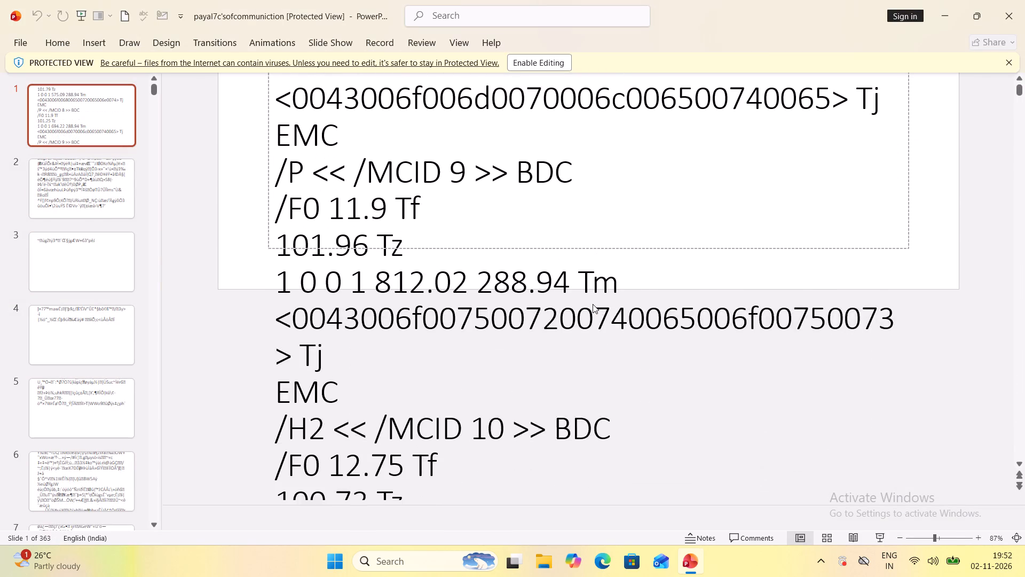
scroll(593, 304, down, 20)
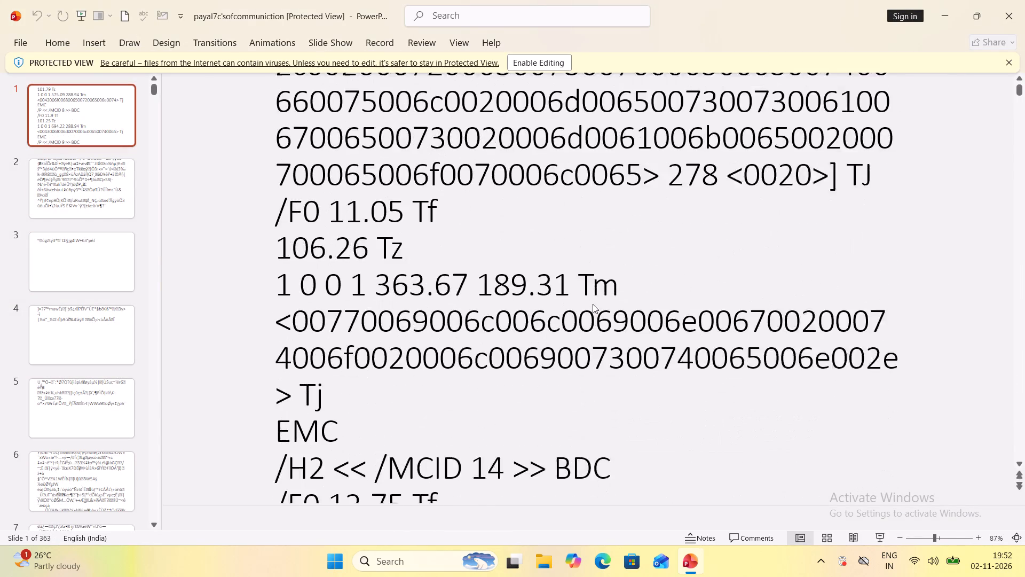
scroll(593, 304, down, 20)
scroll(593, 304, down, 12)
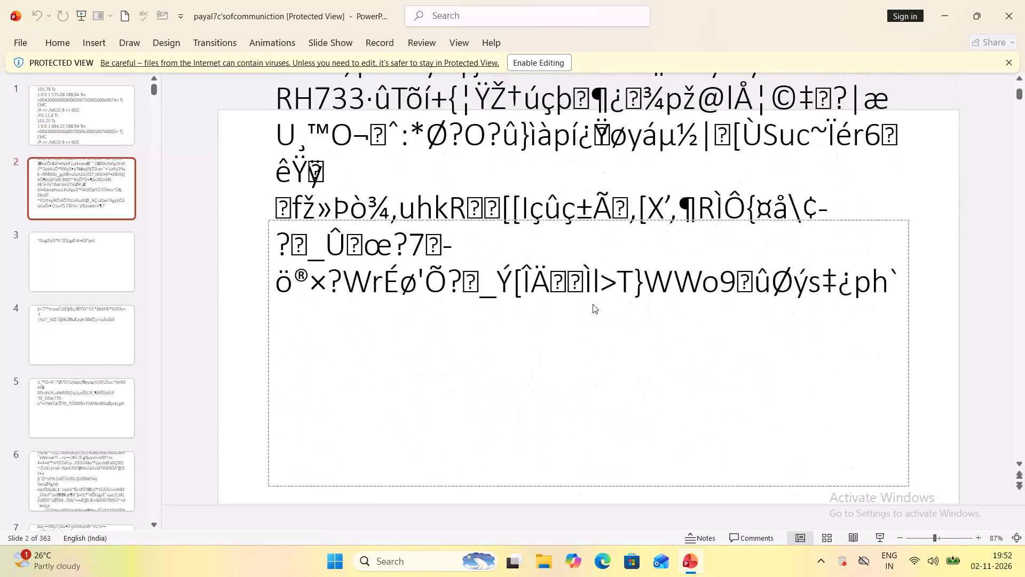
scroll(593, 304, down, 16)
scroll(593, 304, down, 15)
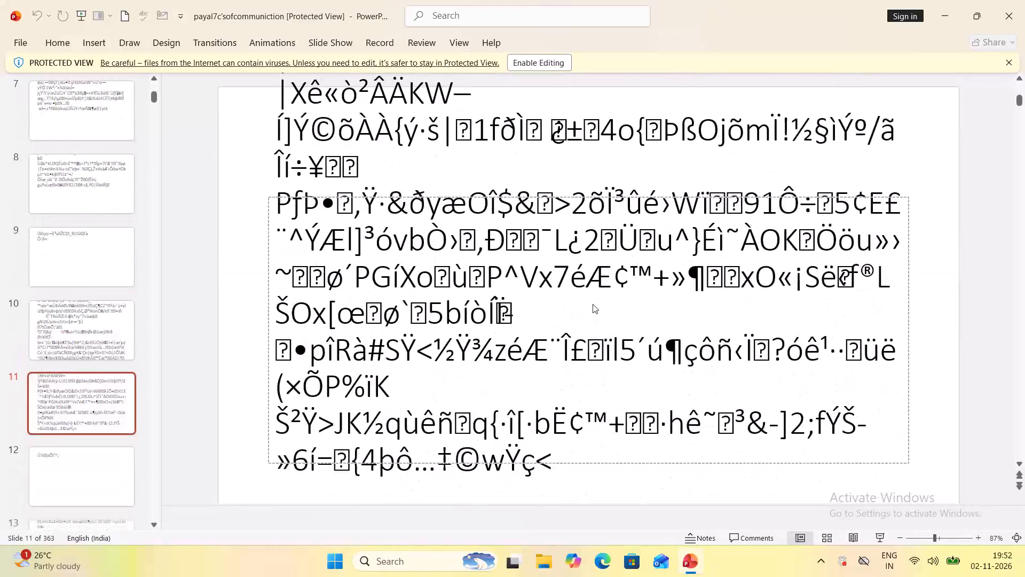
scroll(593, 304, down, 20)
scroll(593, 304, down, 5)
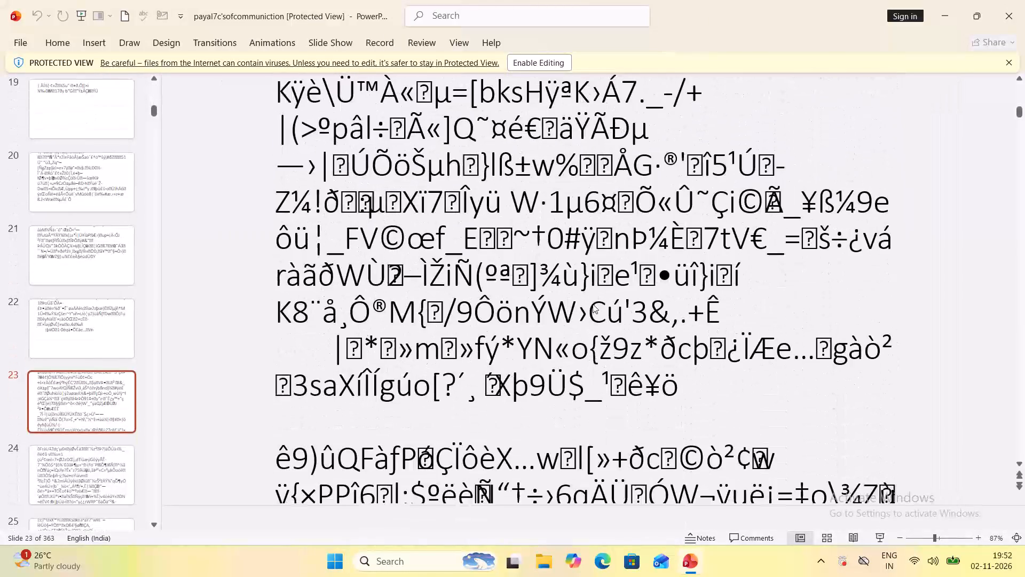
scroll(593, 304, down, 3)
scroll(593, 304, down, 20)
scroll(593, 304, down, 6)
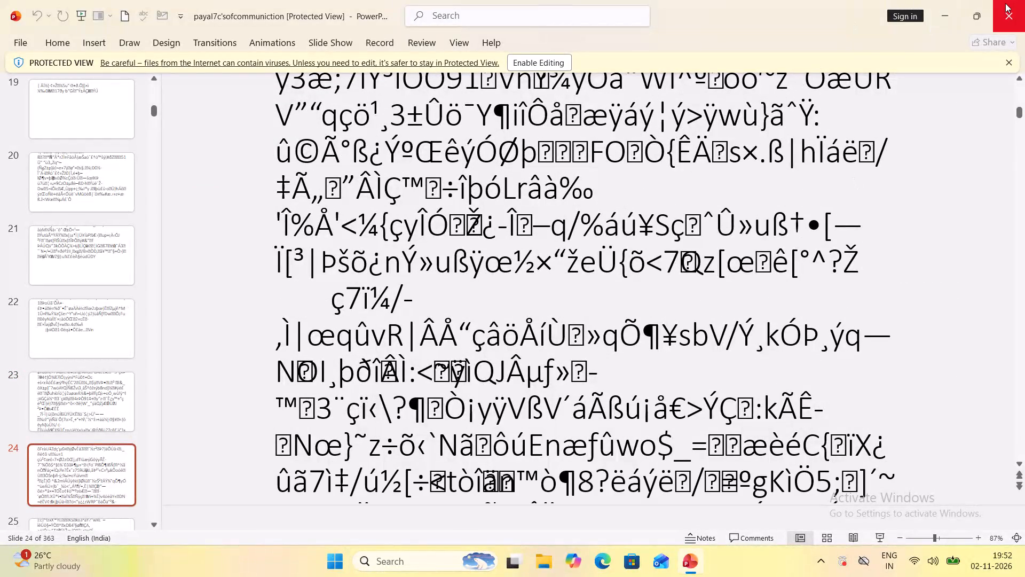
click(1006, 12)
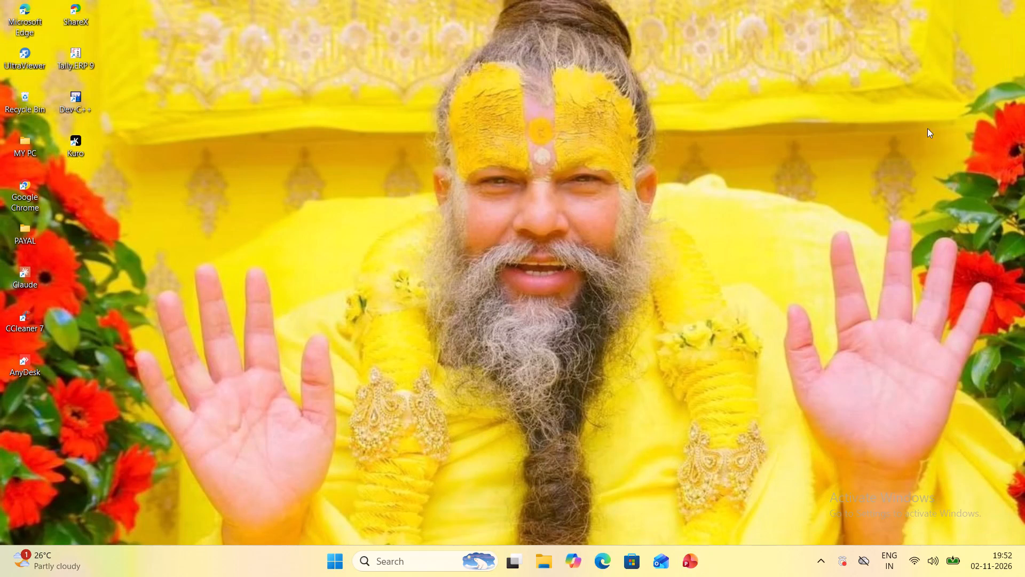
Reopen the payal7c'sofcommuniction PDF from PowerPoint's recent files to check its first slide, and close it.
click(692, 567)
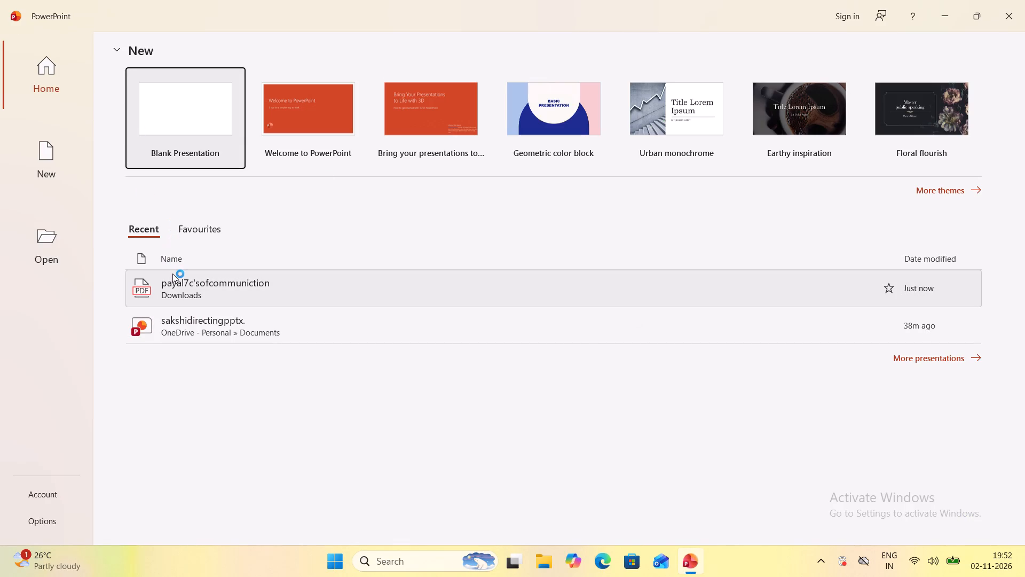
double_click(179, 290)
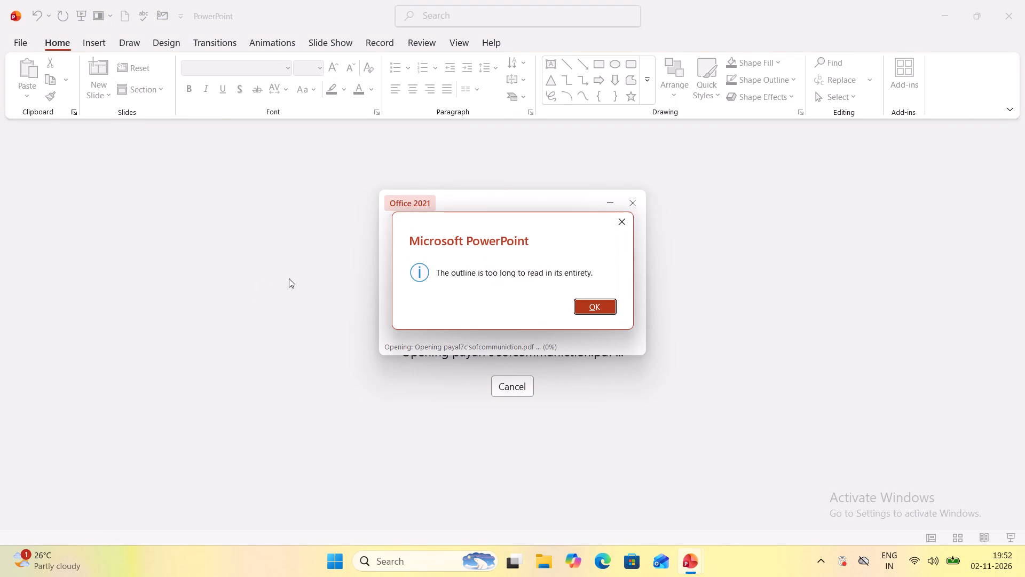
click(587, 302)
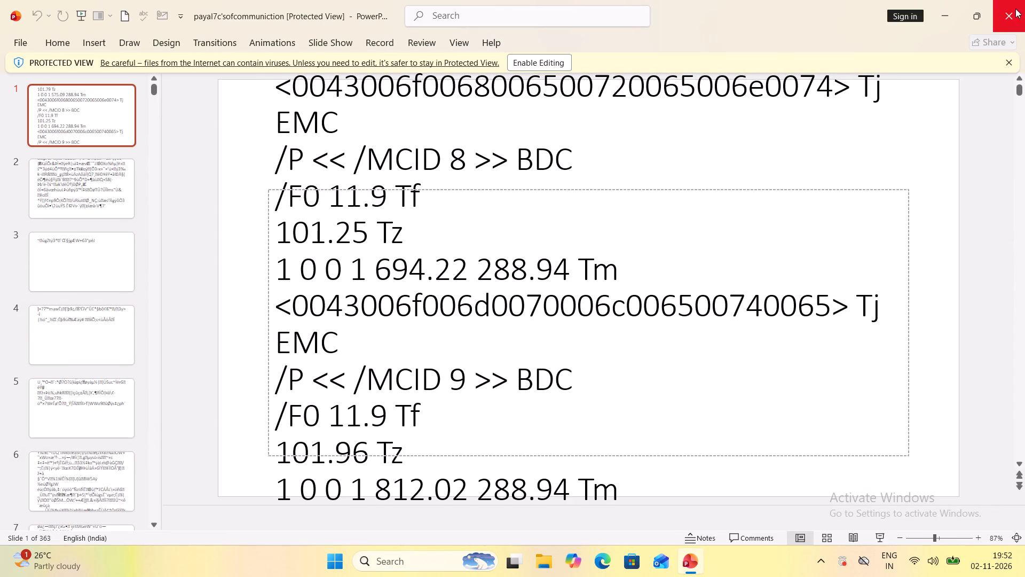
click(1015, 9)
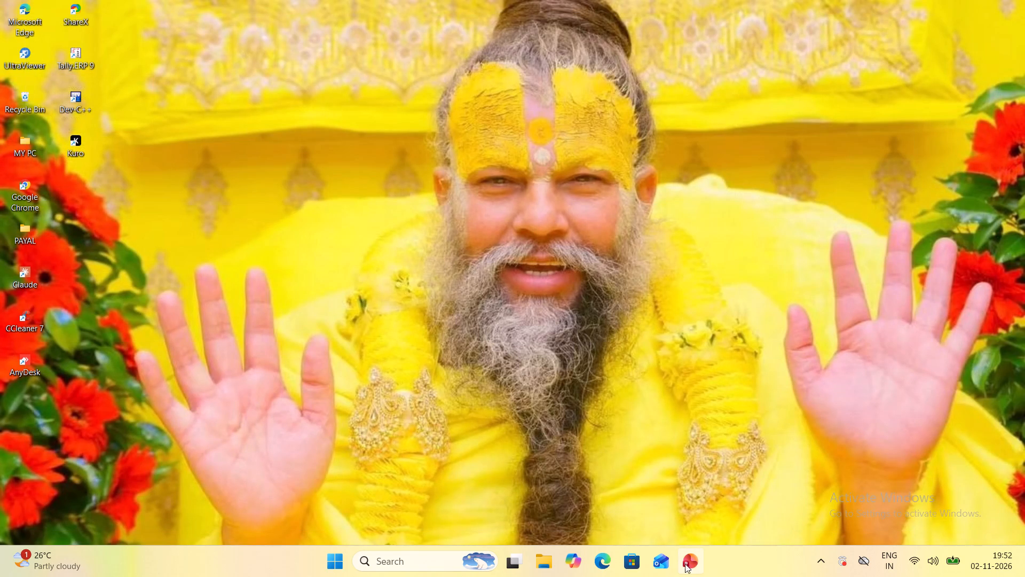
Restart PowerPoint and delete the payal7c'sofcommuniction PDF file through the recent files list.
click(687, 557)
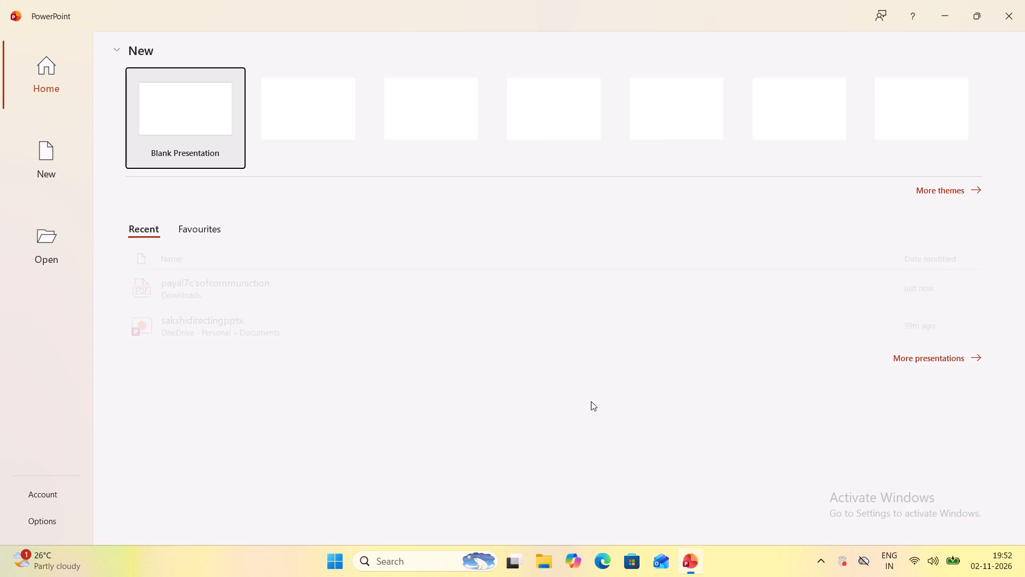
right_click(275, 290)
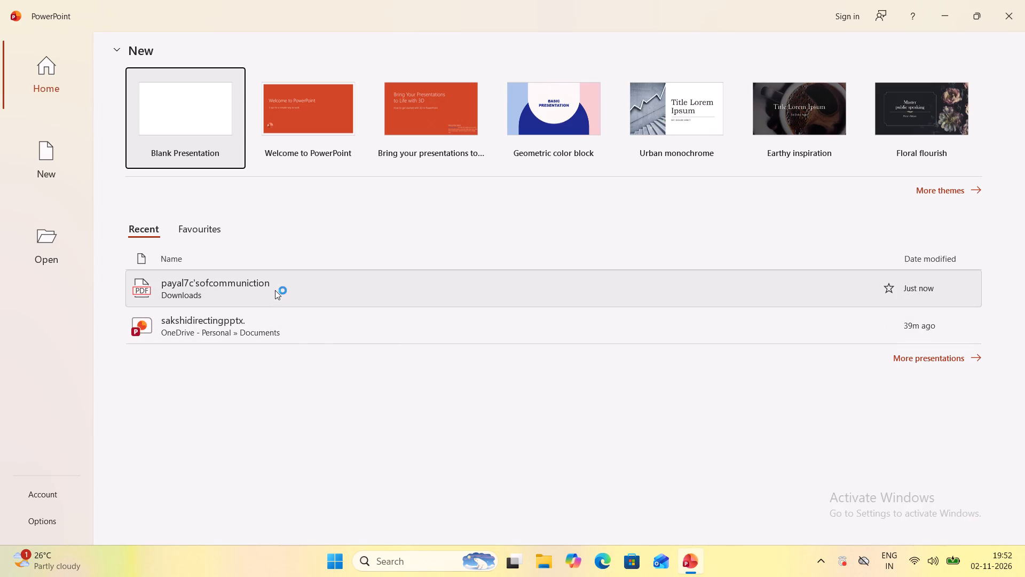
click(310, 344)
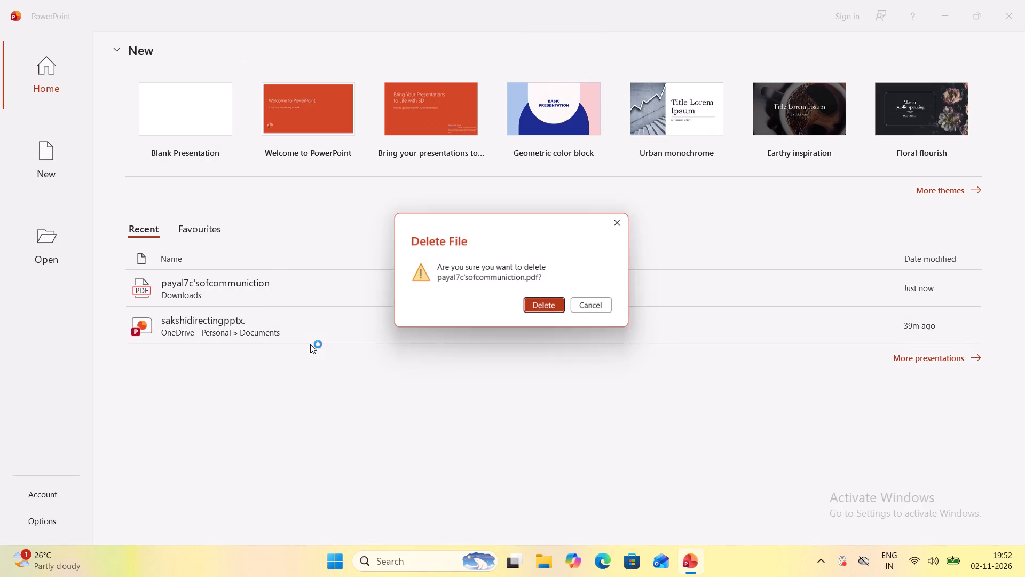
click(541, 306)
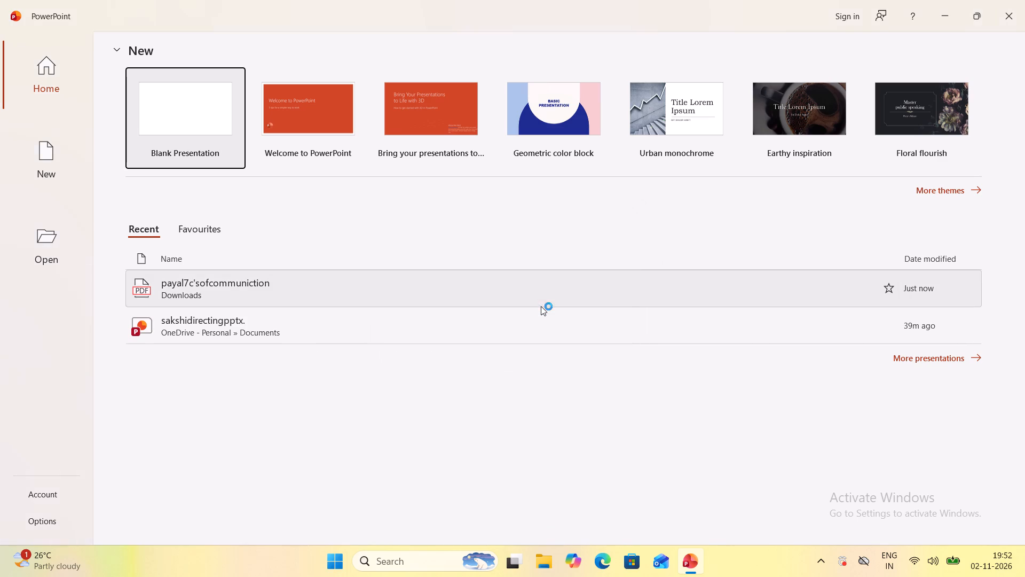
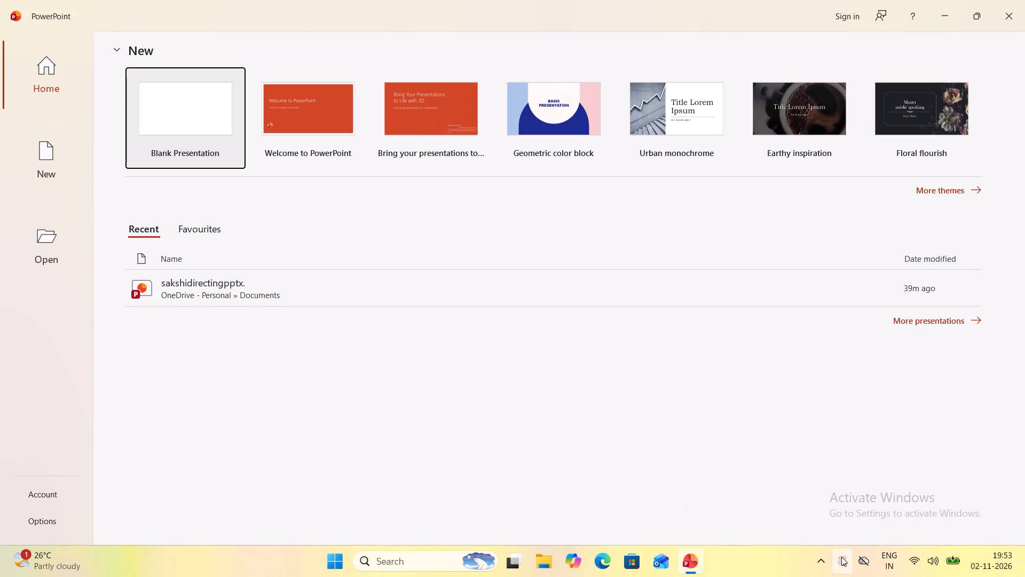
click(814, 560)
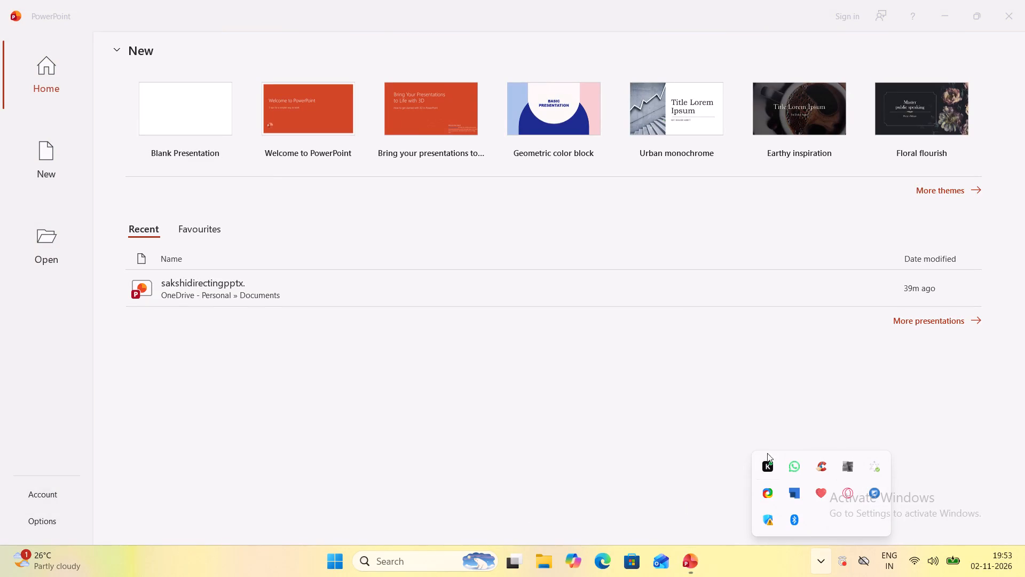
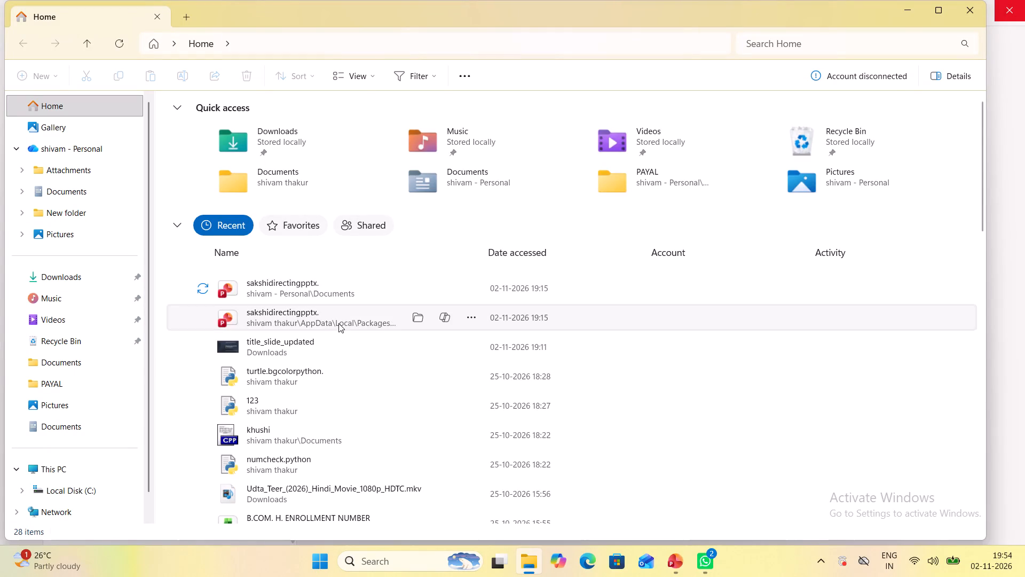
Check the Downloads and local Documents folders for the 7 Cs of Communication file, and close the folder window.
click(85, 275)
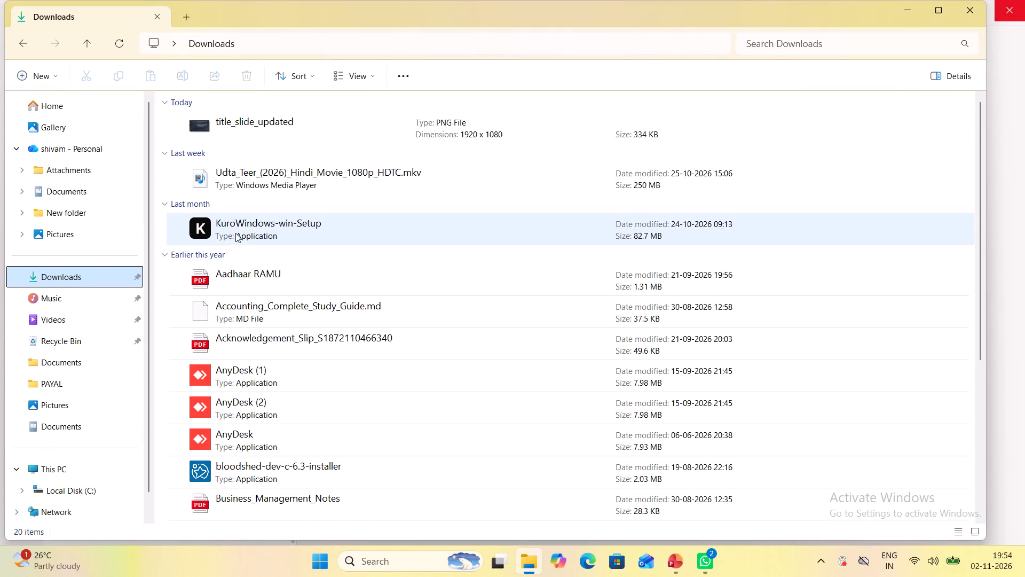
click(110, 365)
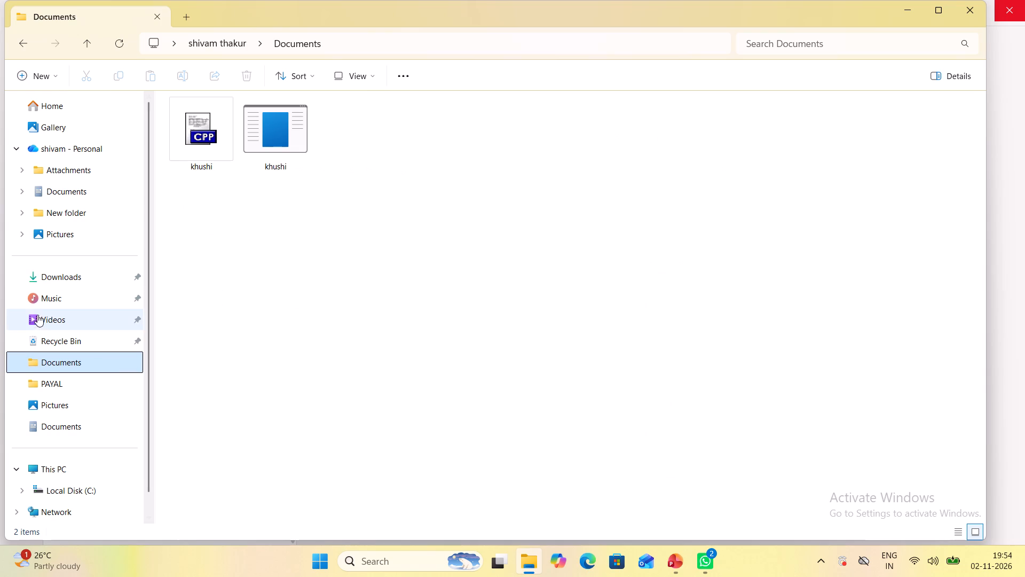
click(44, 280)
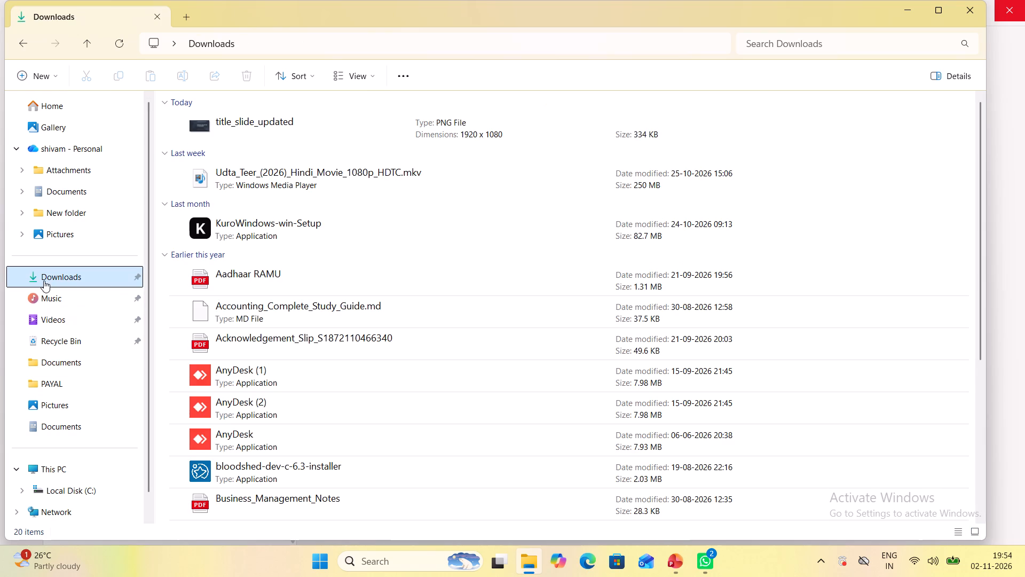
scroll(209, 235, up, 4)
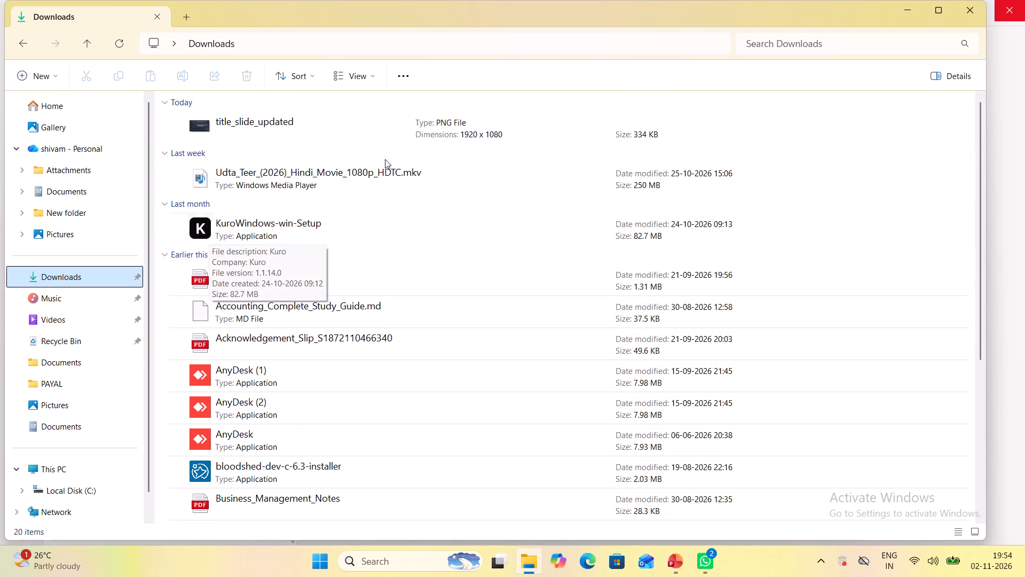
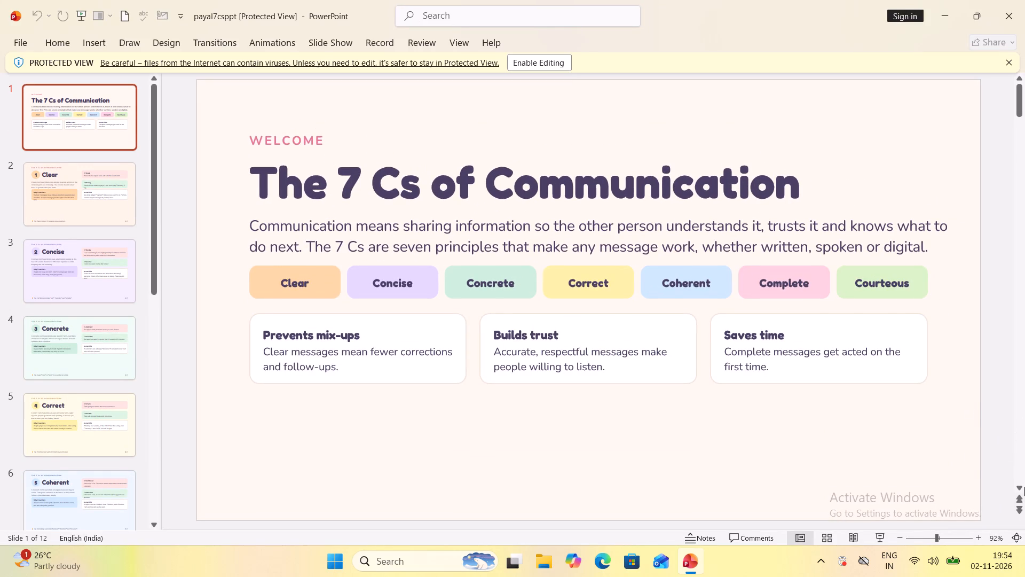
Review the slides of the payal7csppt presentation from the welcome slide through the Complete slide.
scroll(633, 280, down, 1)
scroll(633, 280, up, 1)
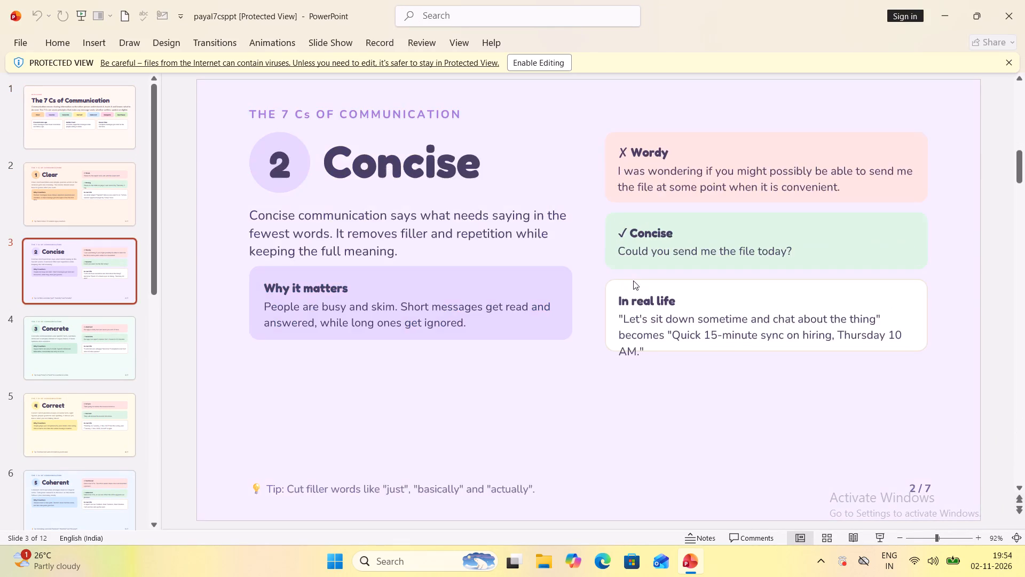
scroll(633, 280, up, 2)
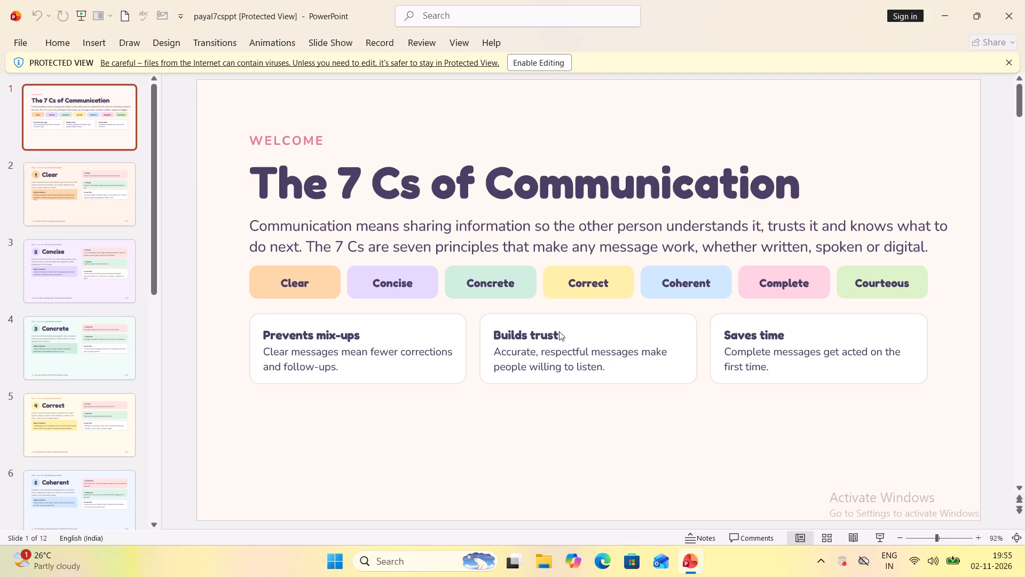
key(Down)
key(Down)
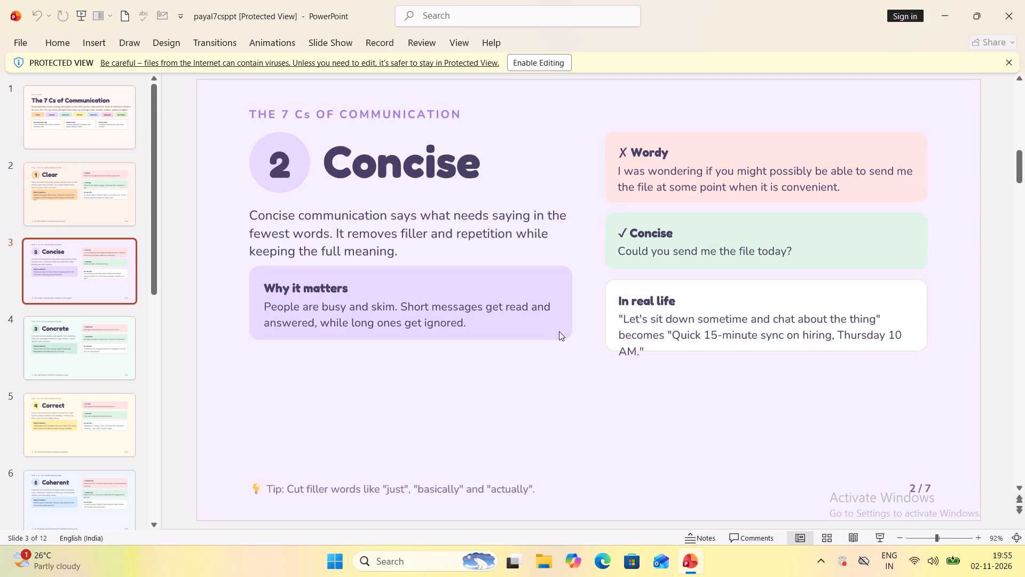
key(Down)
key(Down)
key(Down)
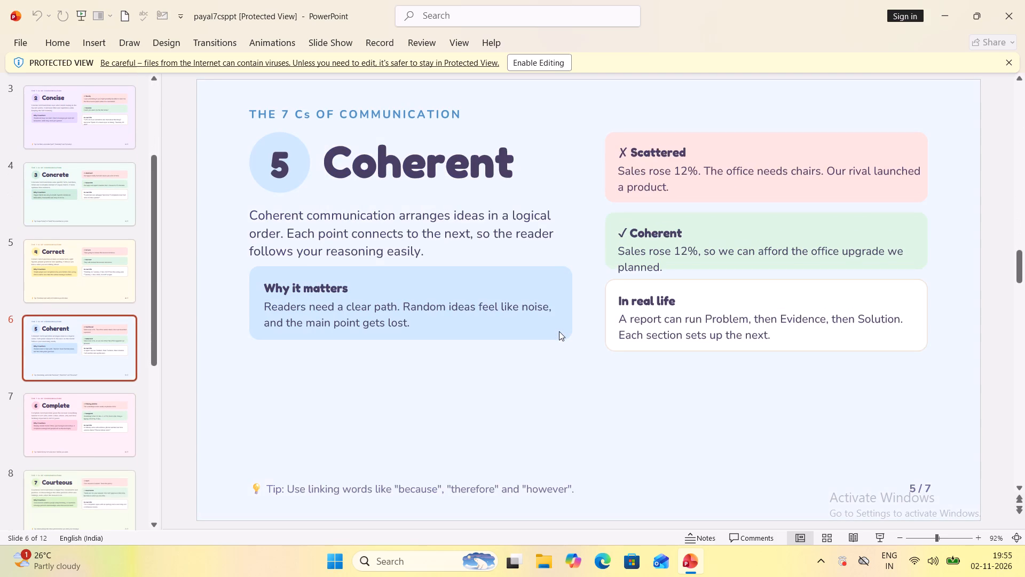
key(Down)
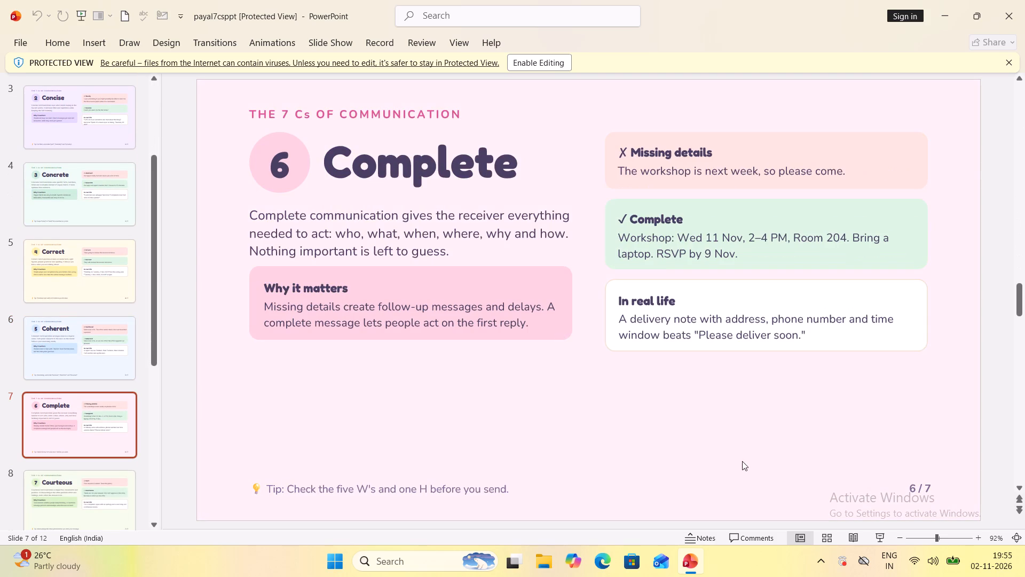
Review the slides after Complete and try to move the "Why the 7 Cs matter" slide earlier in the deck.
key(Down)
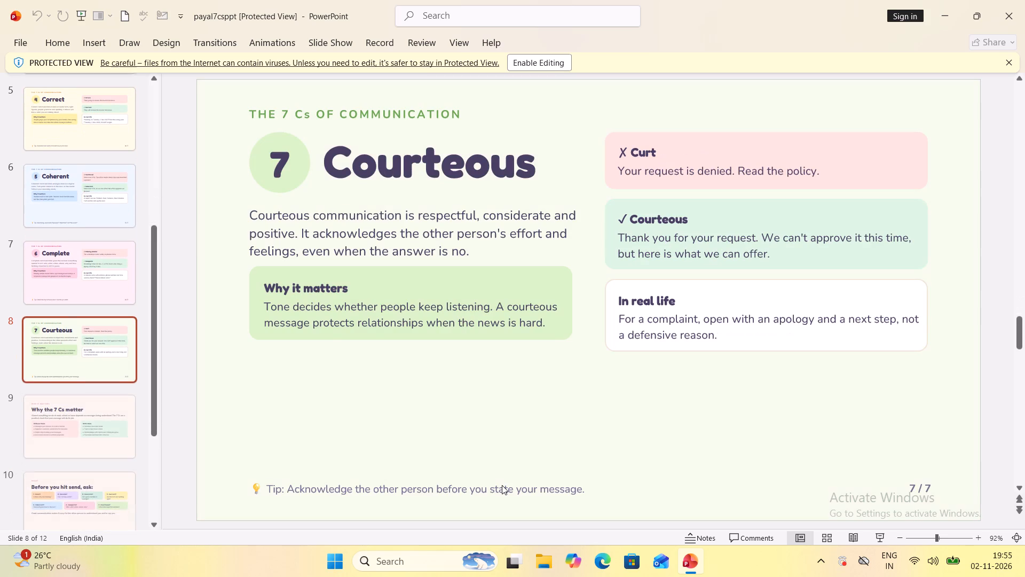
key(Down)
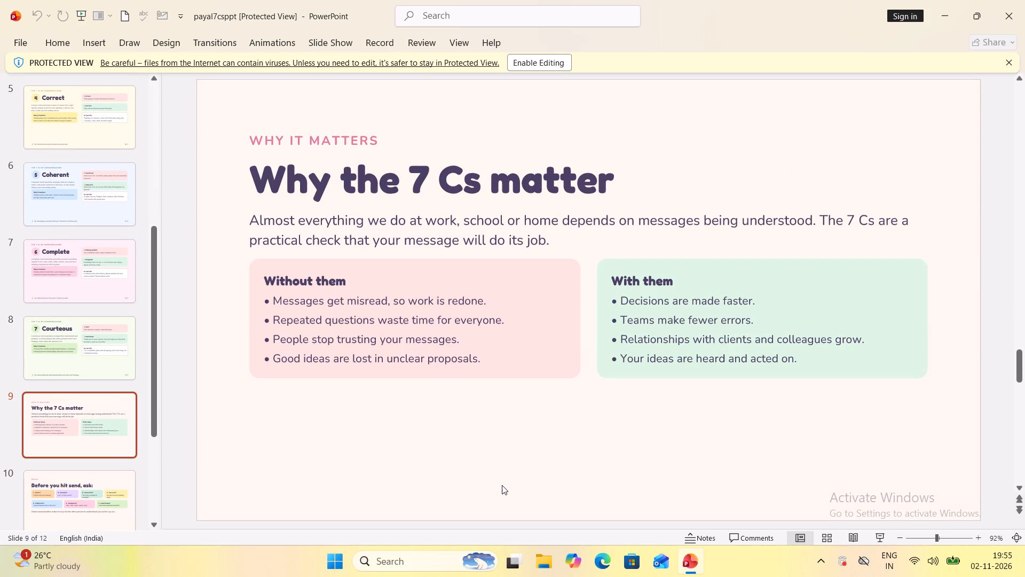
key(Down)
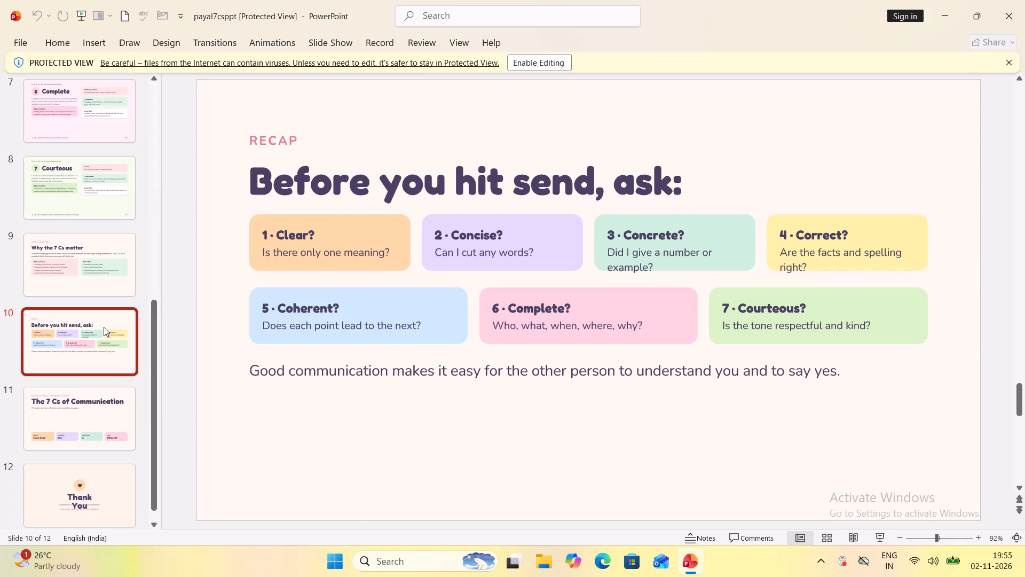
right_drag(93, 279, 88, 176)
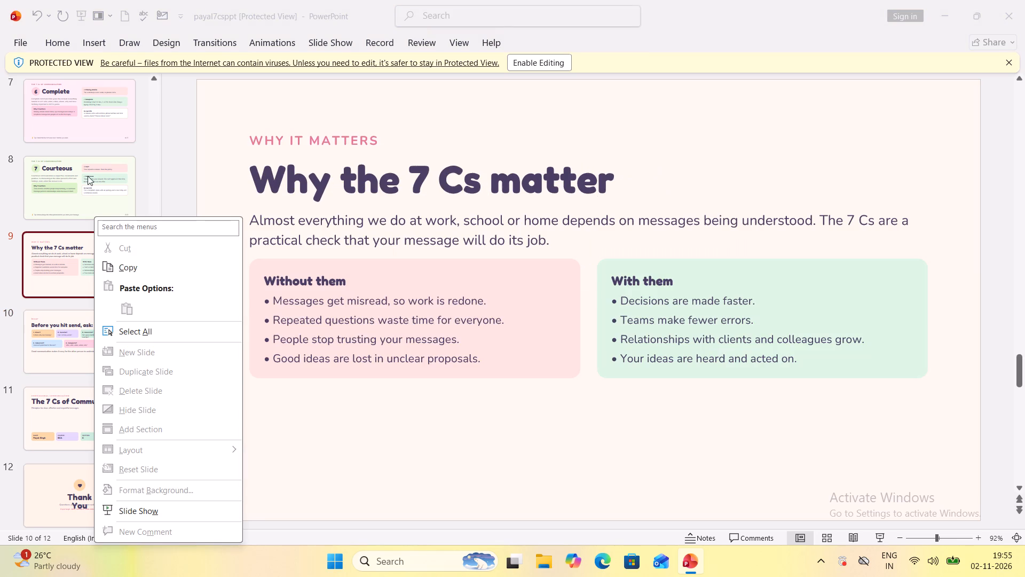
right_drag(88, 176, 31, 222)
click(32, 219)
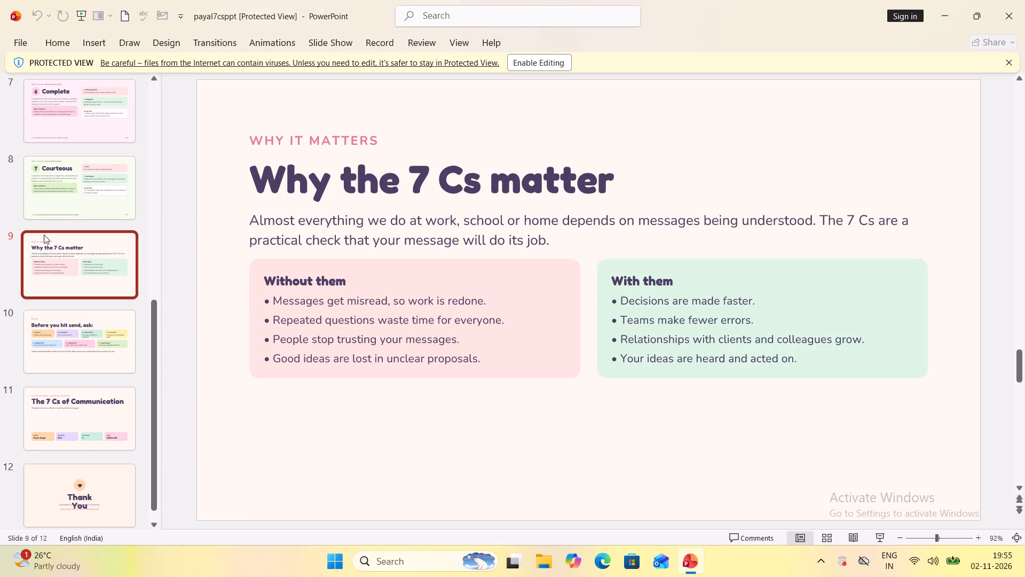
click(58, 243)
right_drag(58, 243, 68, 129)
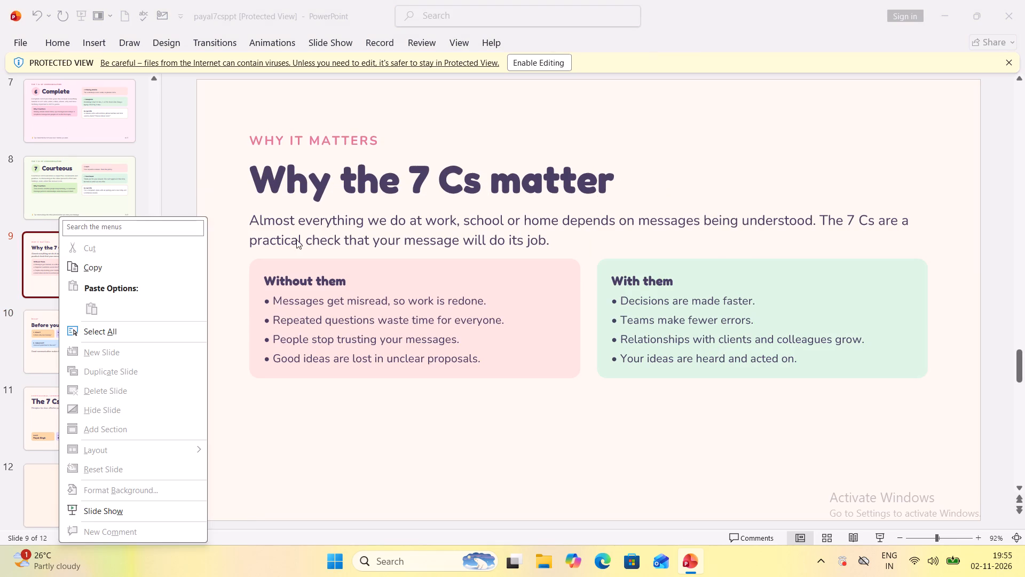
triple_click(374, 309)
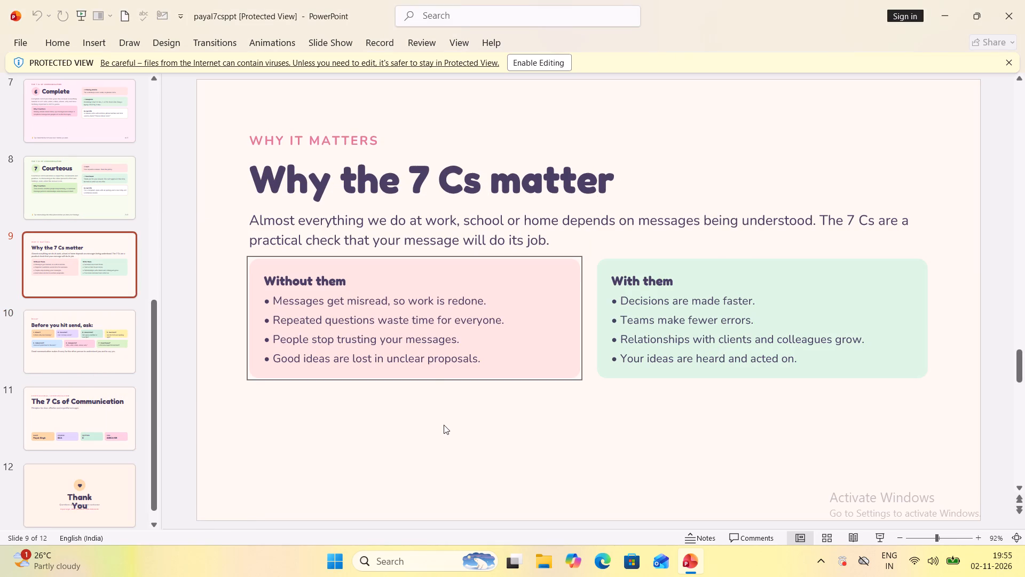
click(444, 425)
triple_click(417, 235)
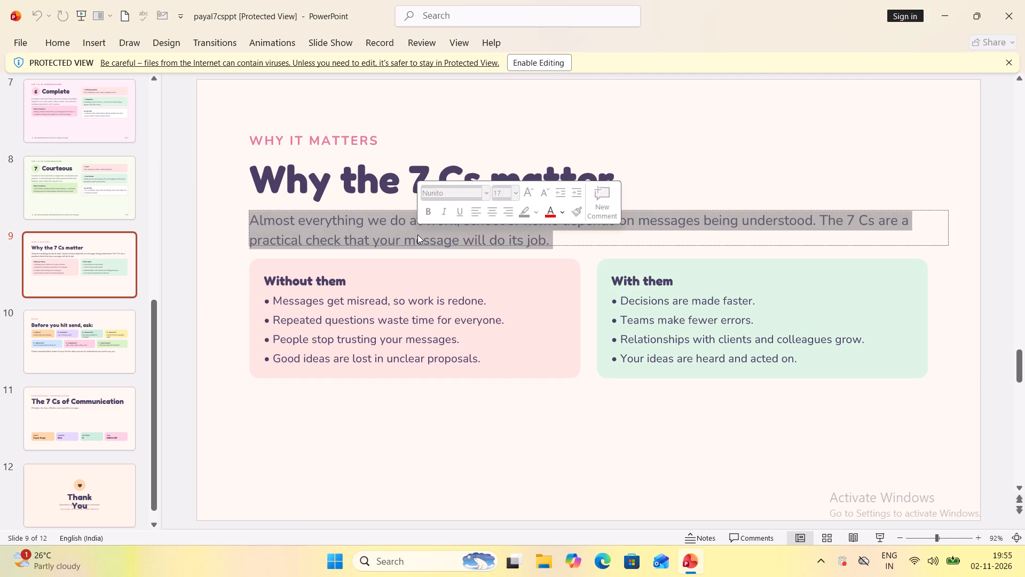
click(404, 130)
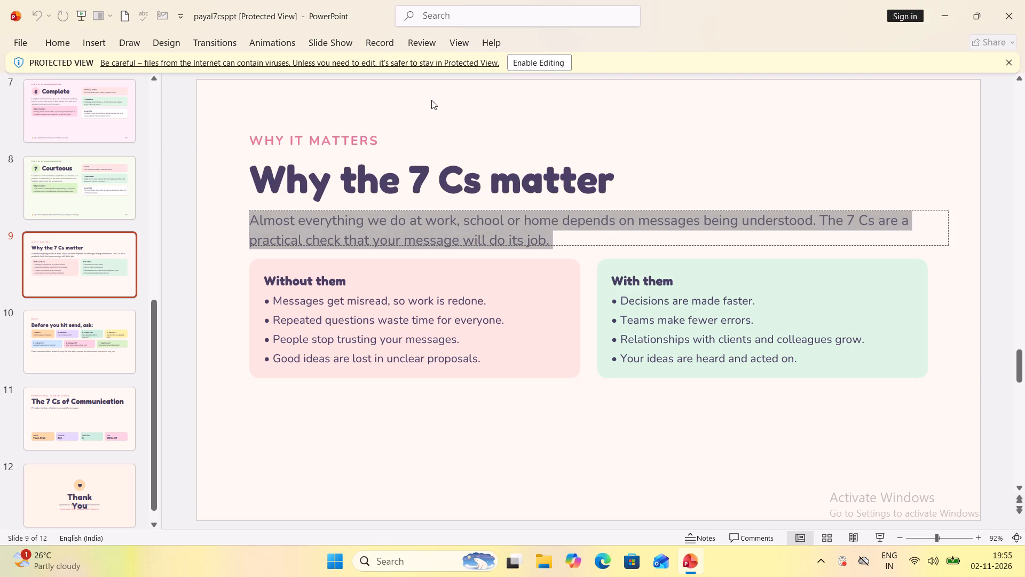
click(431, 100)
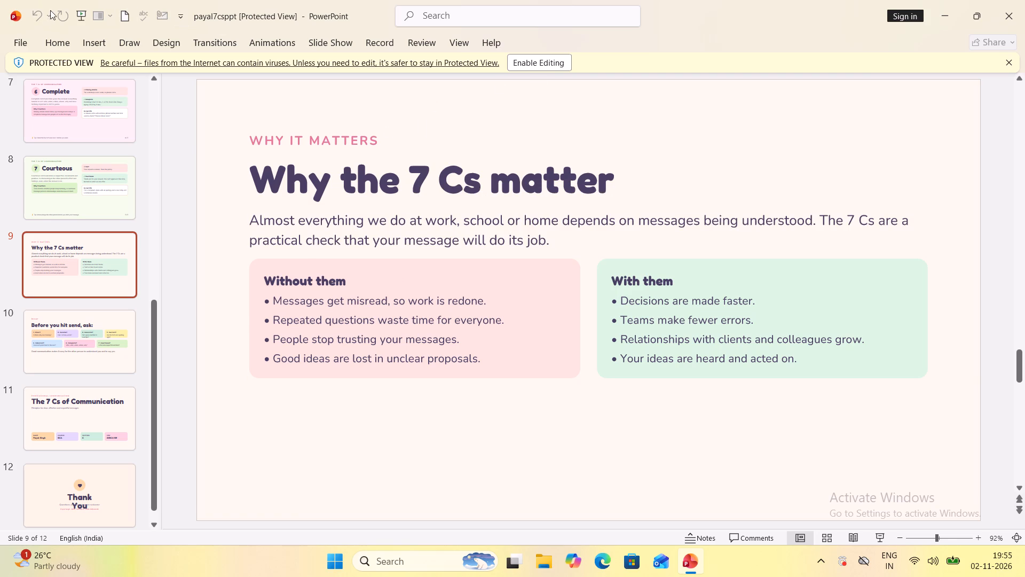
Attempt to save the protected presentation and enable saving so it opens for editing.
click(18, 42)
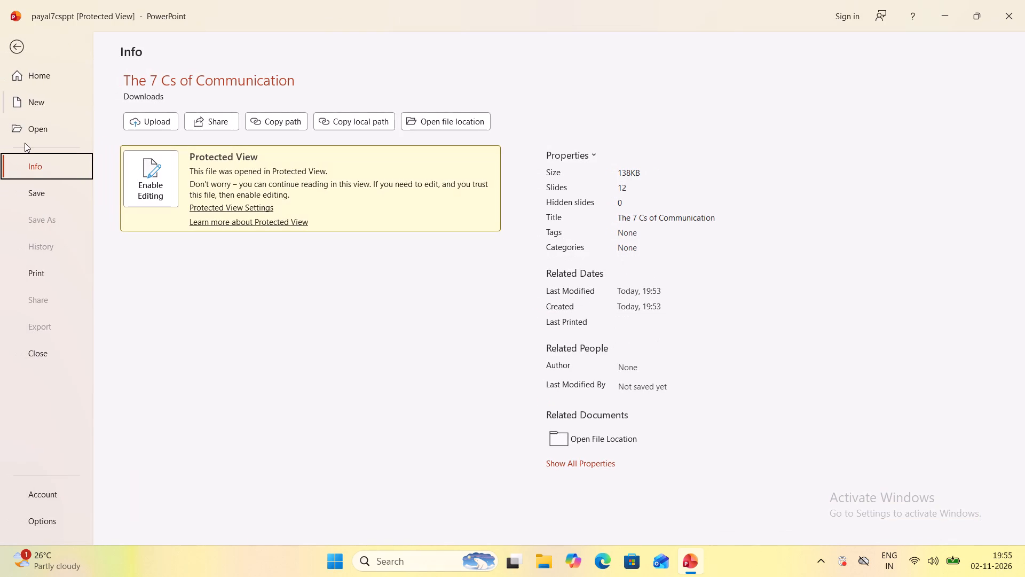
click(30, 190)
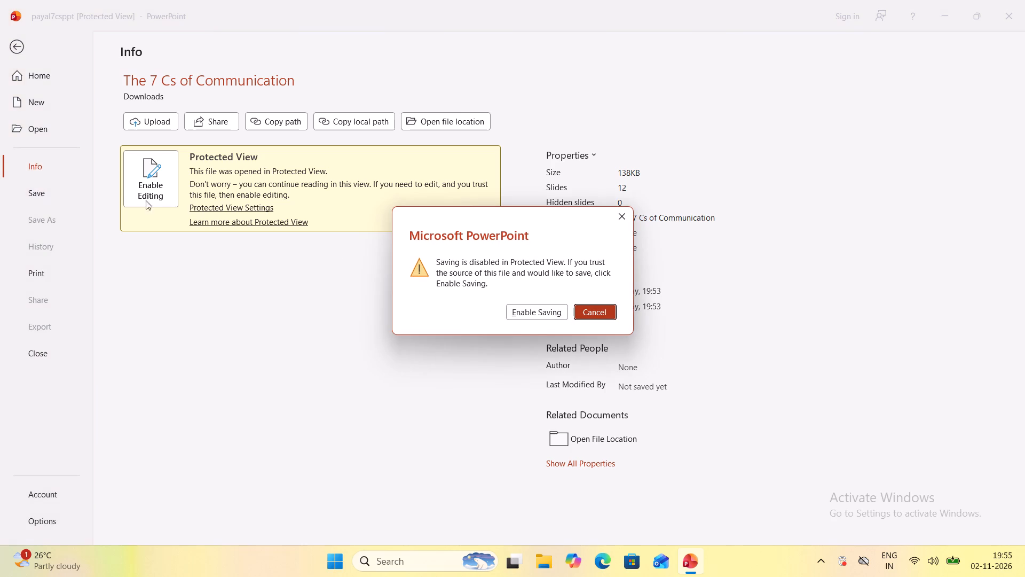
click(525, 310)
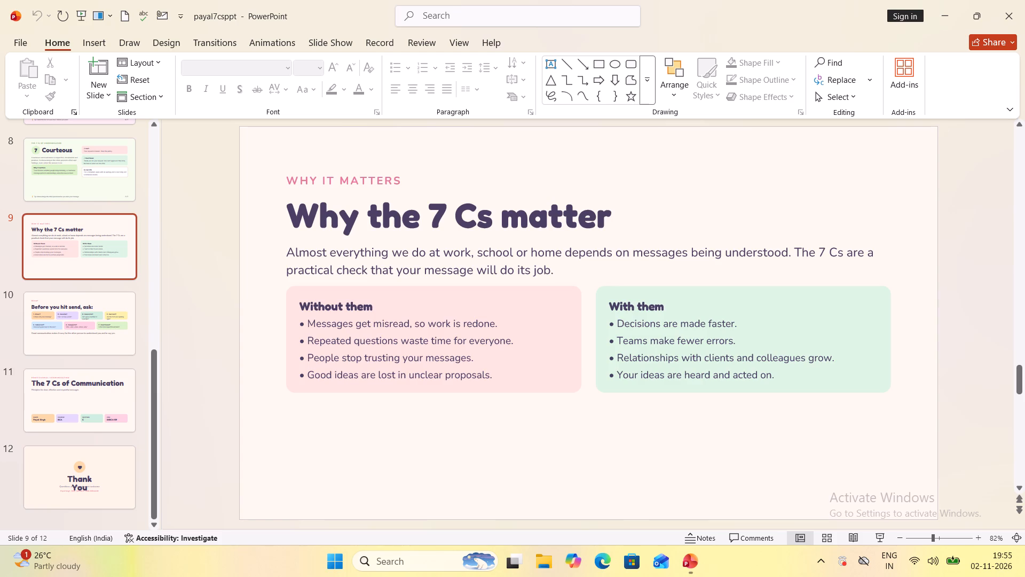
Delete the "Questions and discussion are welcome" text box that overlaps the heading on the Thank You slide.
scroll(419, 241, down, 4)
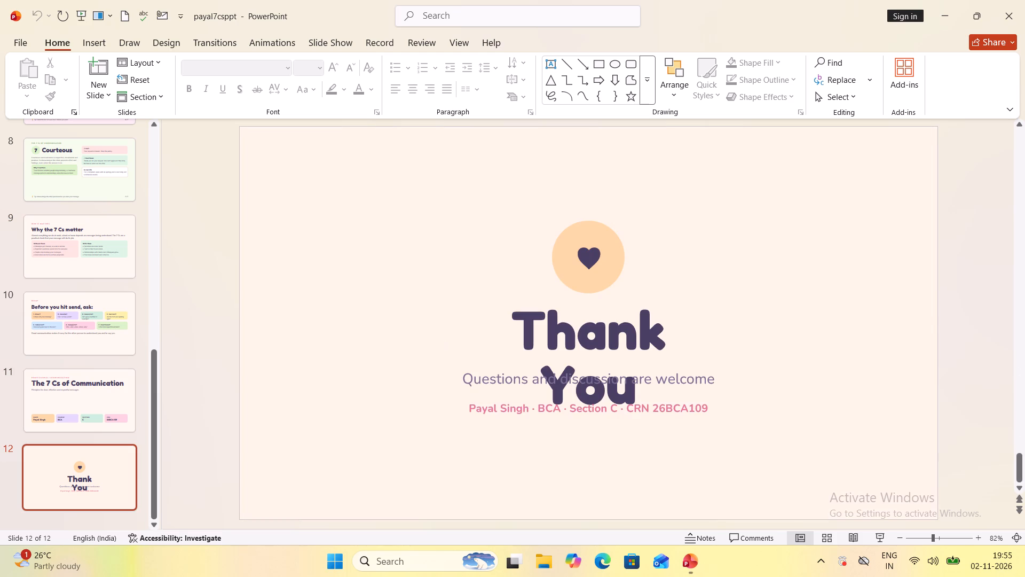
click(681, 384)
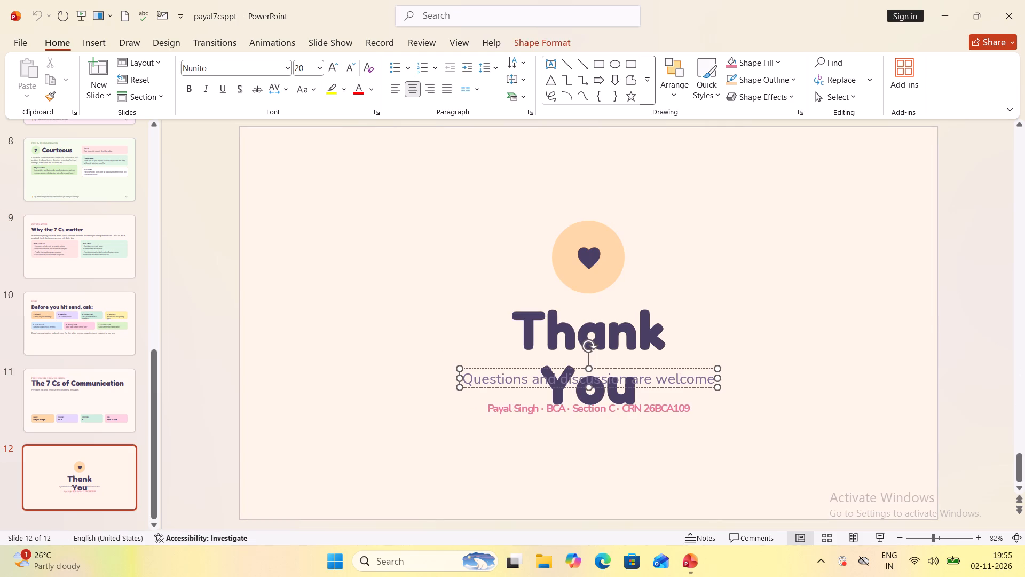
key(BackSpace)
key(BackSpace)
key(BackSpace)
key(BackSpace)
key(BackSpace)
key(BackSpace)
key(BackSpace)
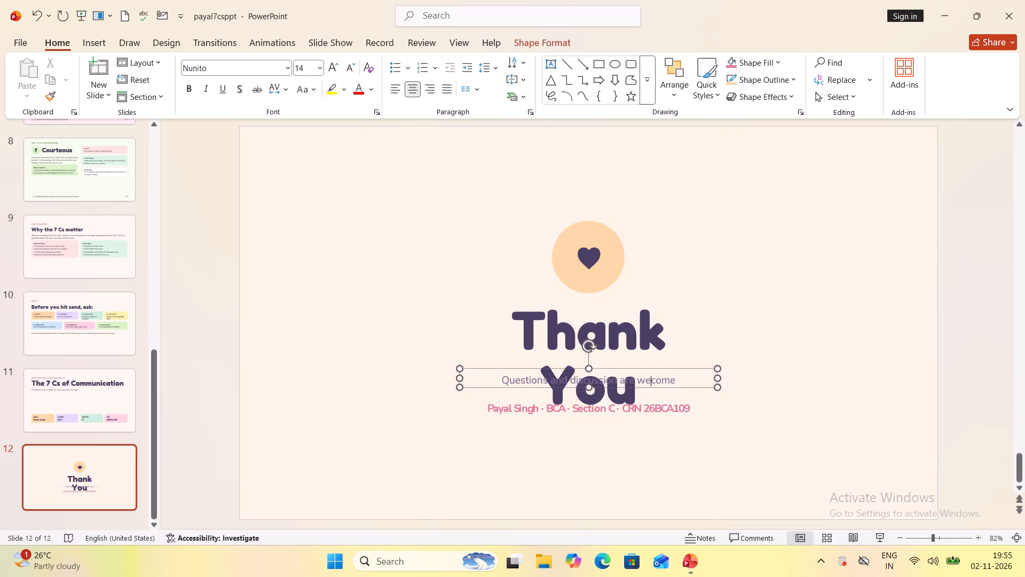
key(BackSpace)
key(BackSpace)
key(BackSpace)
key(BackSpace)
key(BackSpace)
key(BackSpace)
key(BackSpace)
key(BackSpace)
key(BackSpace)
key(BackSpace)
key(BackSpace)
key(BackSpace)
key(BackSpace)
key(BackSpace)
key(BackSpace)
key(BackSpace)
key(BackSpace)
key(BackSpace)
key(BackSpace)
key(BackSpace)
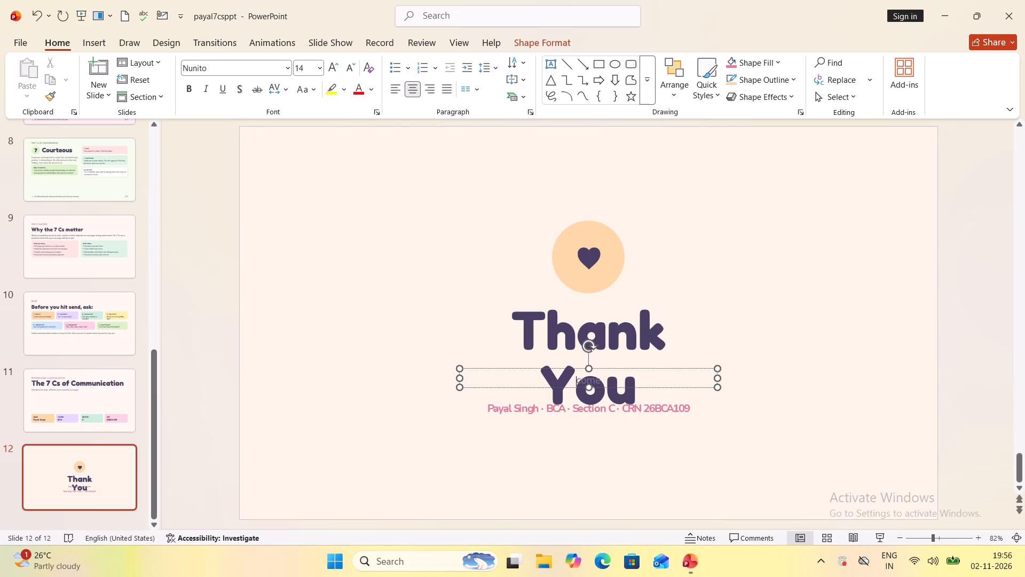
key(BackSpace)
click(688, 373)
key(BackSpace)
Resize the presenter details text box on the Thank You slide so its line sits clear below the heading.
right_drag(635, 411, 675, 429)
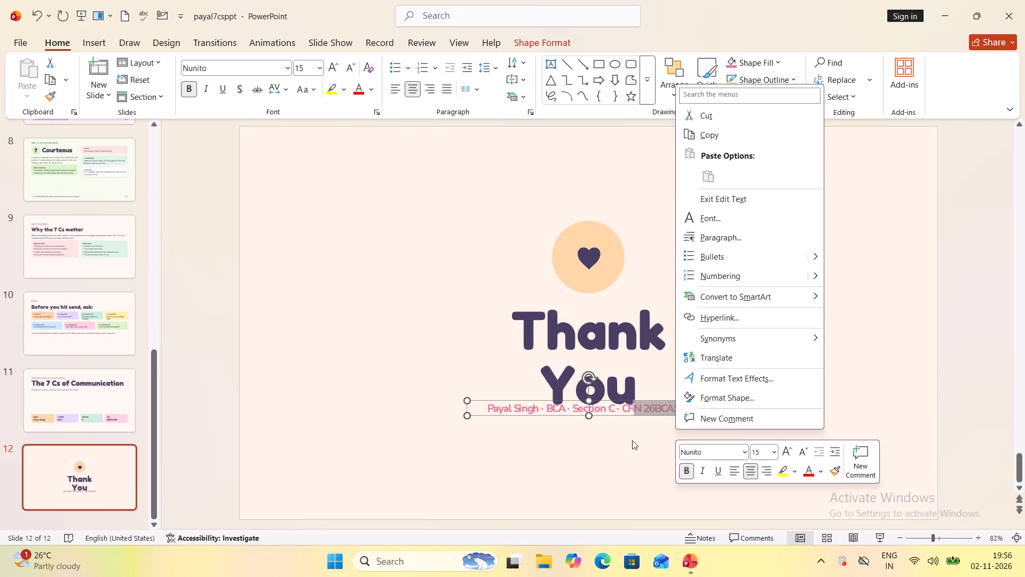
click(620, 445)
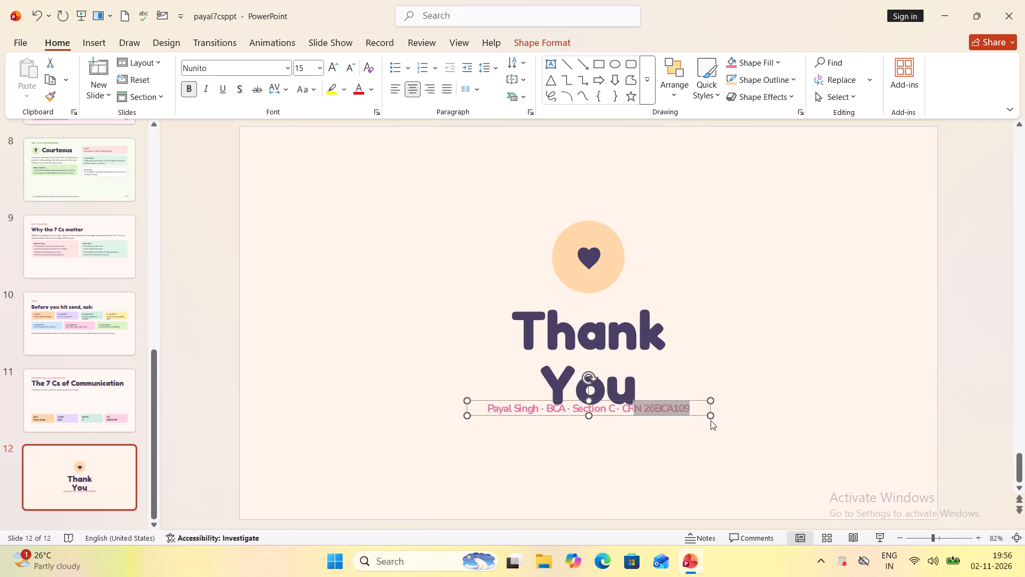
right_drag(713, 419, 716, 463)
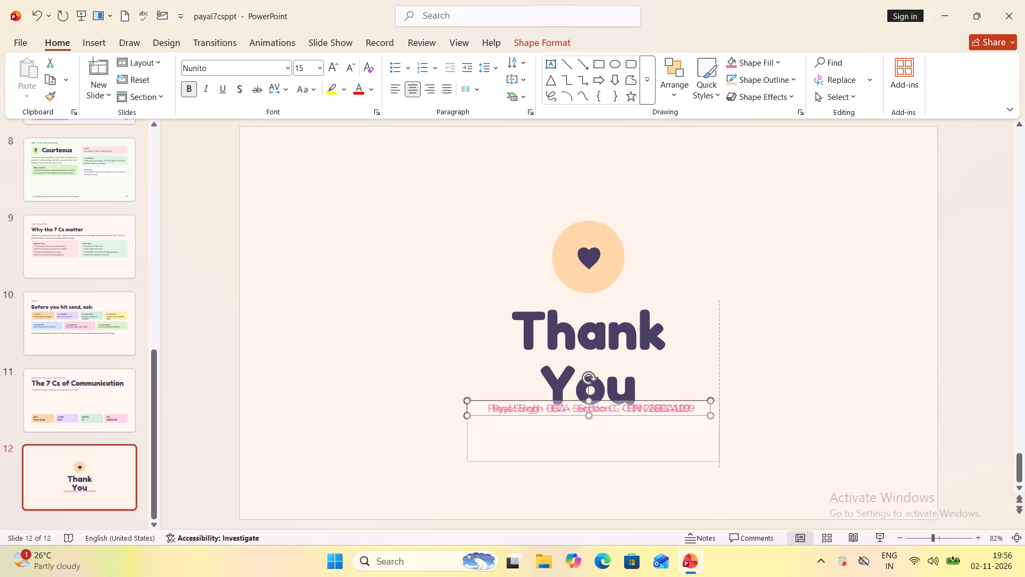
right_drag(716, 463, 717, 472)
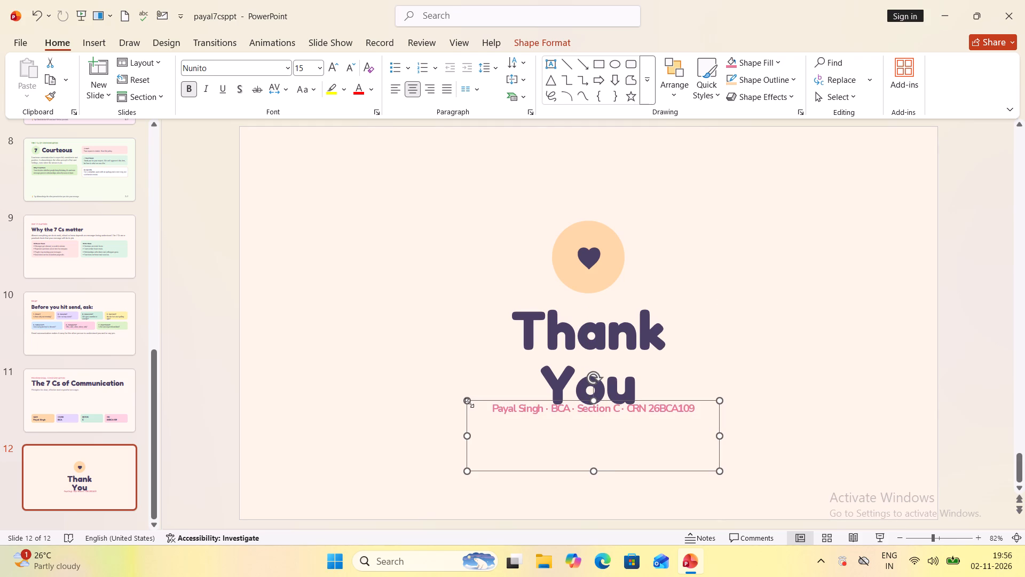
right_drag(469, 403, 468, 443)
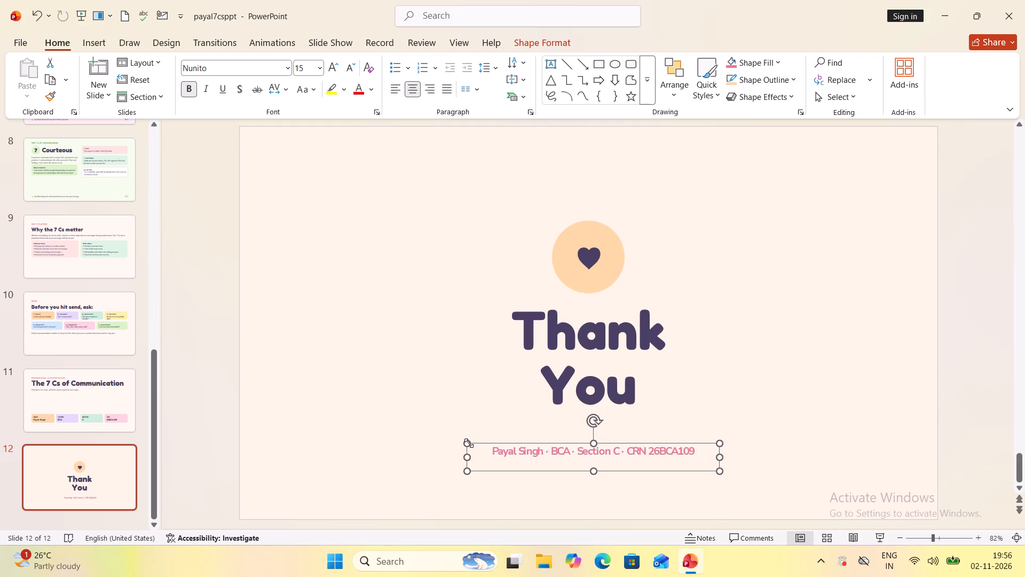
click(450, 397)
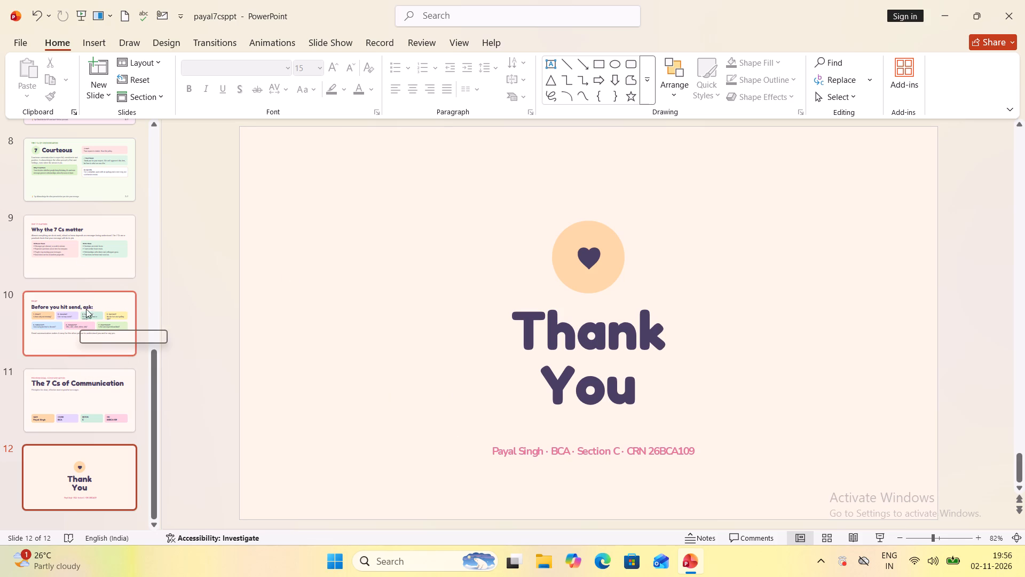
Move the "Why the 7 Cs matter" slide up to position 2, directly after the opening 7 Cs of Communication slide.
right_drag(82, 262, 82, 234)
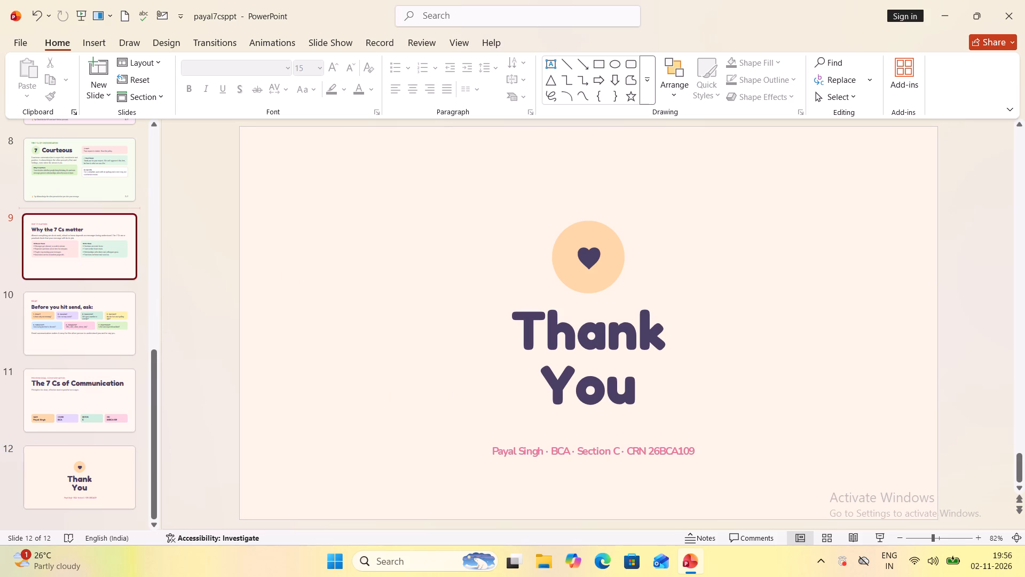
right_drag(82, 234, 66, 217)
right_drag(66, 217, 66, 135)
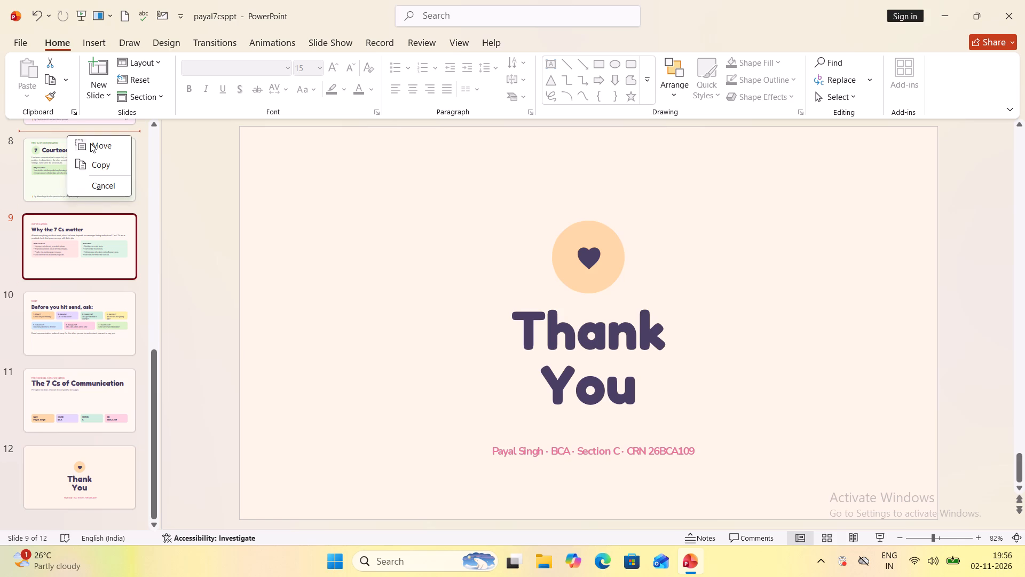
click(90, 143)
scroll(89, 154, up, 1)
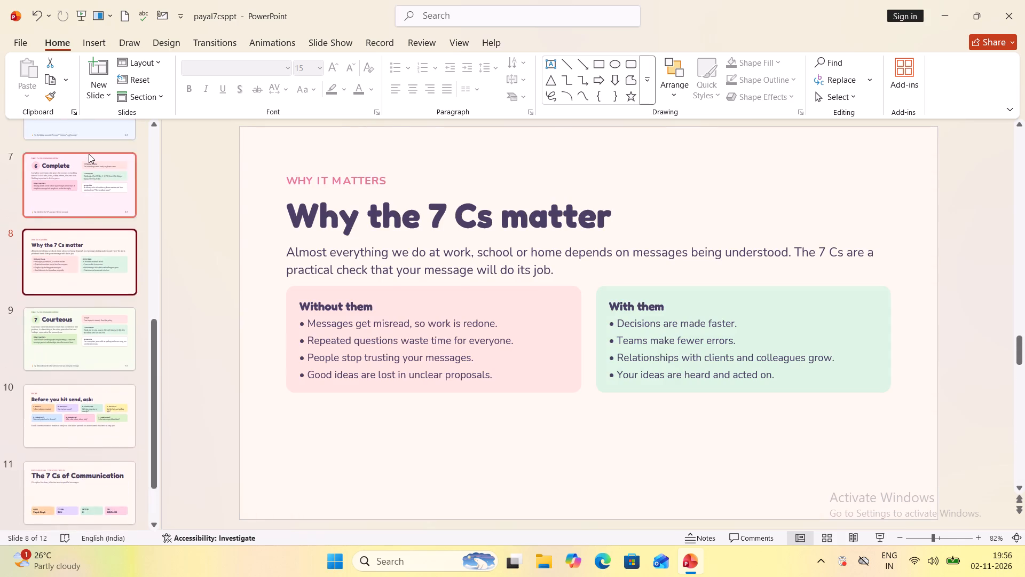
scroll(89, 154, up, 1)
scroll(89, 154, down, 1)
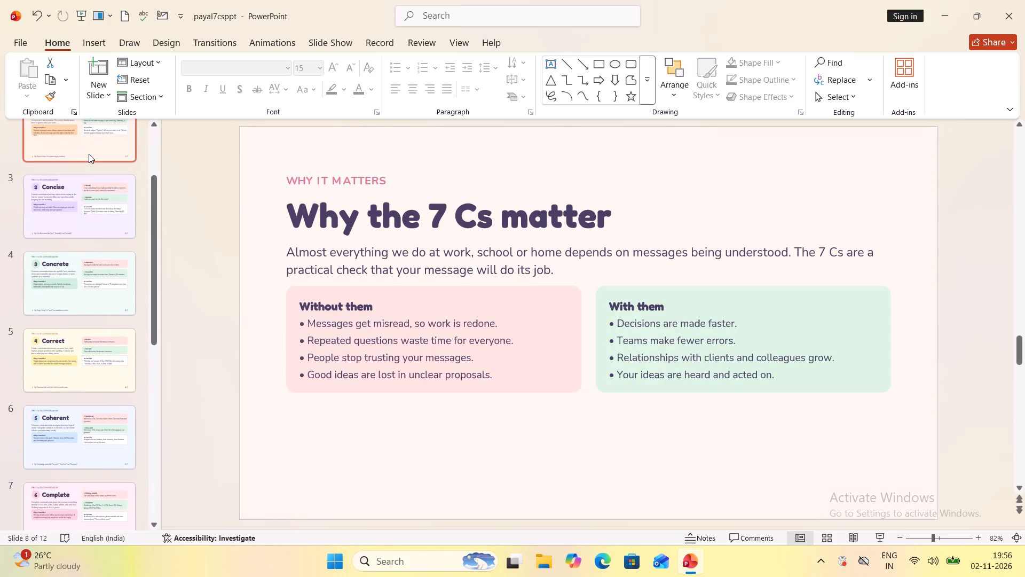
scroll(36, 437, down, 1)
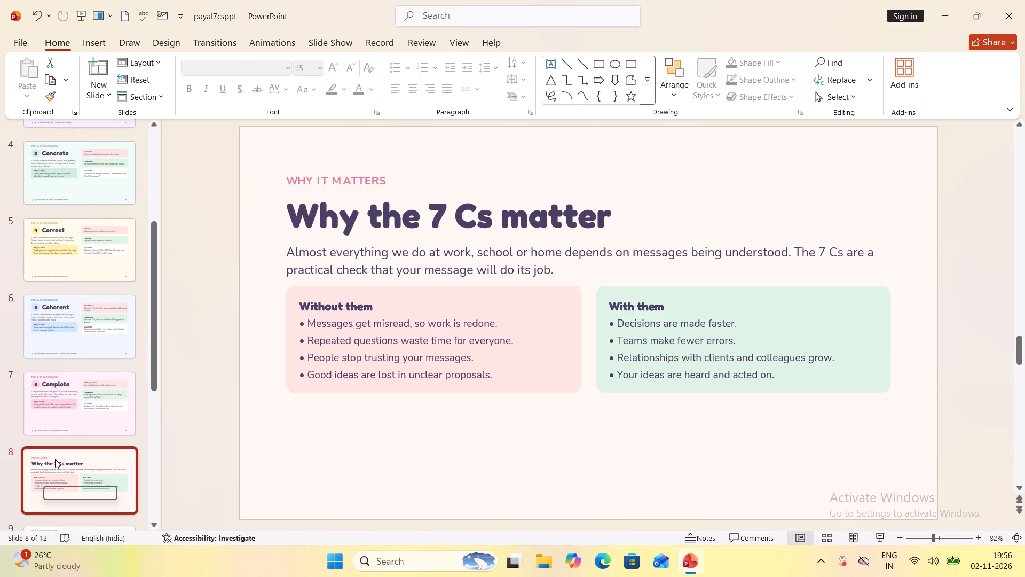
right_drag(55, 459, 101, 138)
click(131, 146)
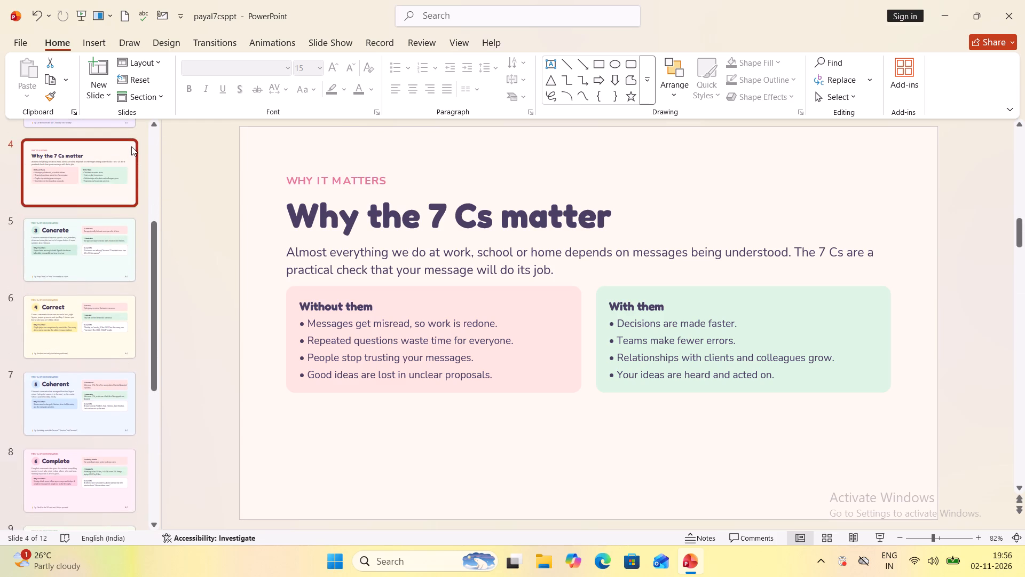
scroll(131, 146, up, 3)
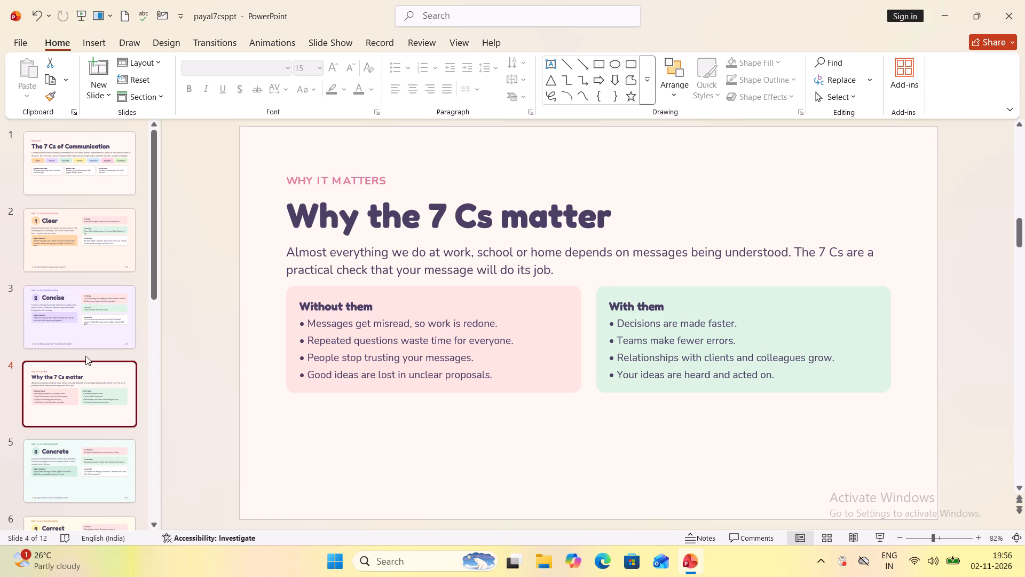
right_drag(85, 373, 101, 263)
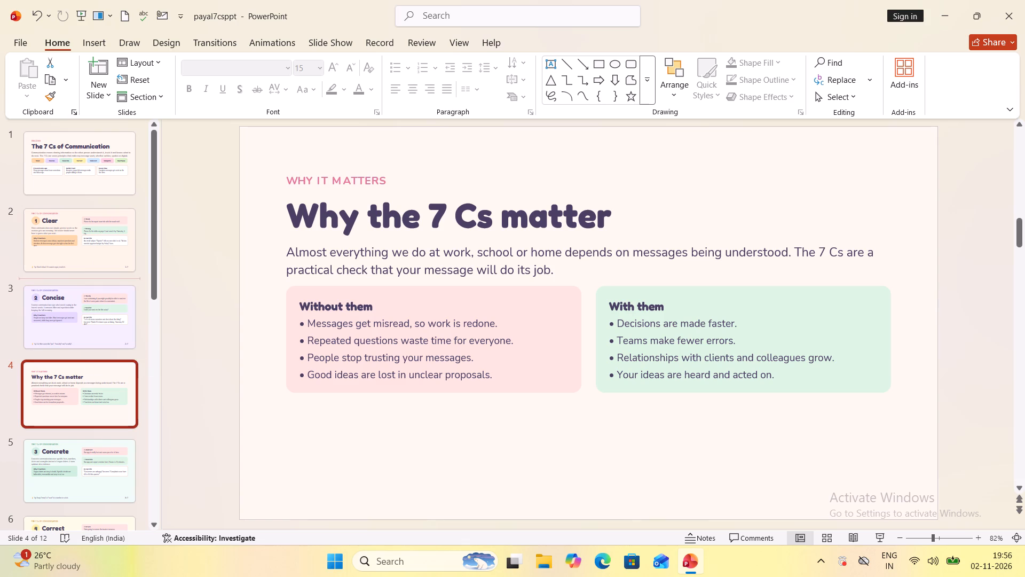
right_drag(101, 263, 100, 207)
click(124, 219)
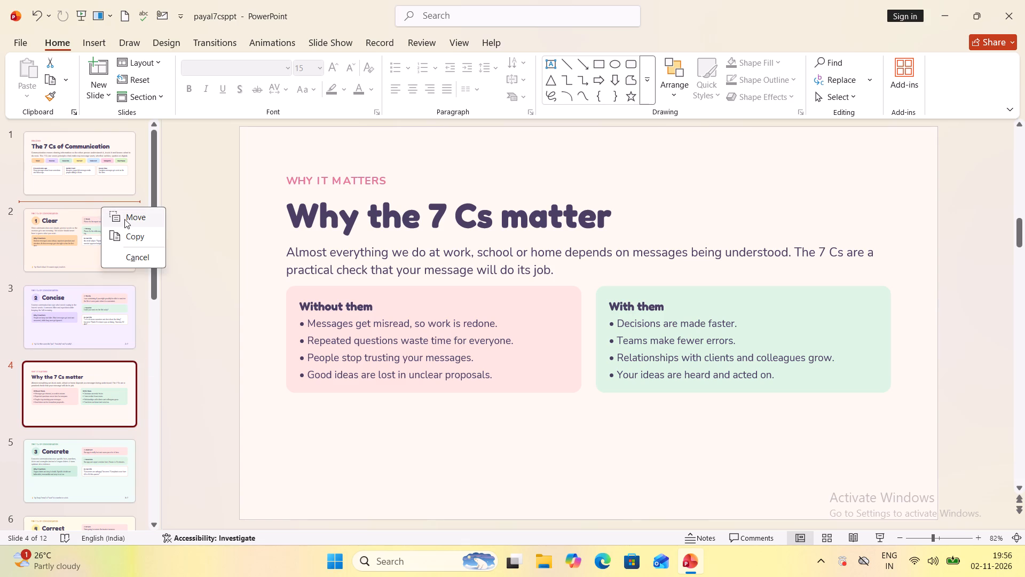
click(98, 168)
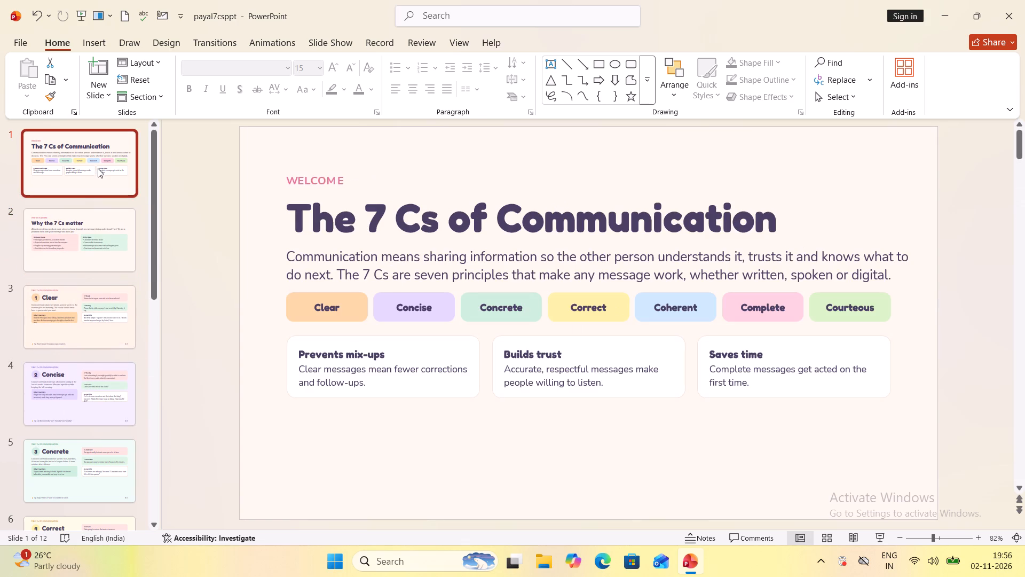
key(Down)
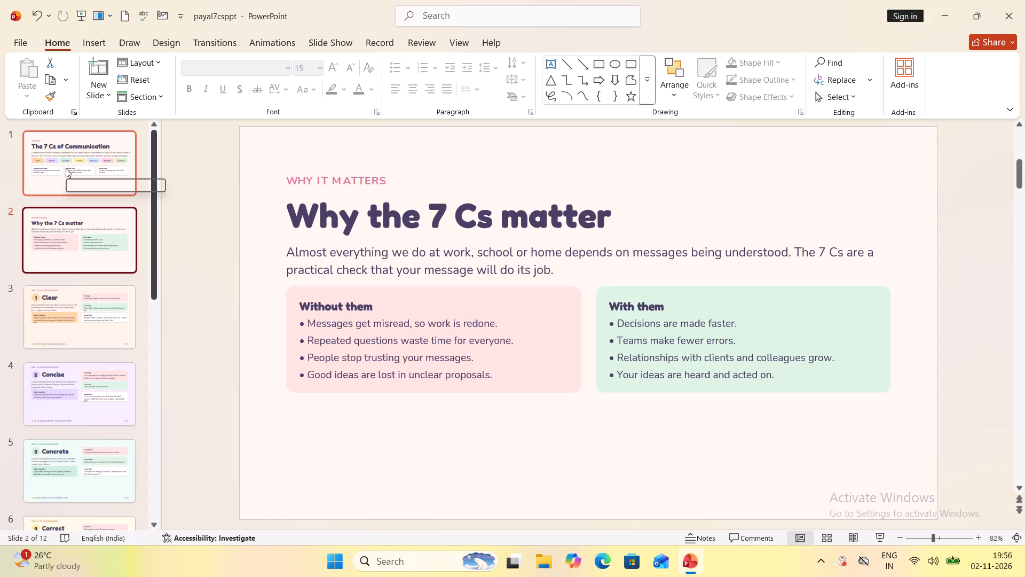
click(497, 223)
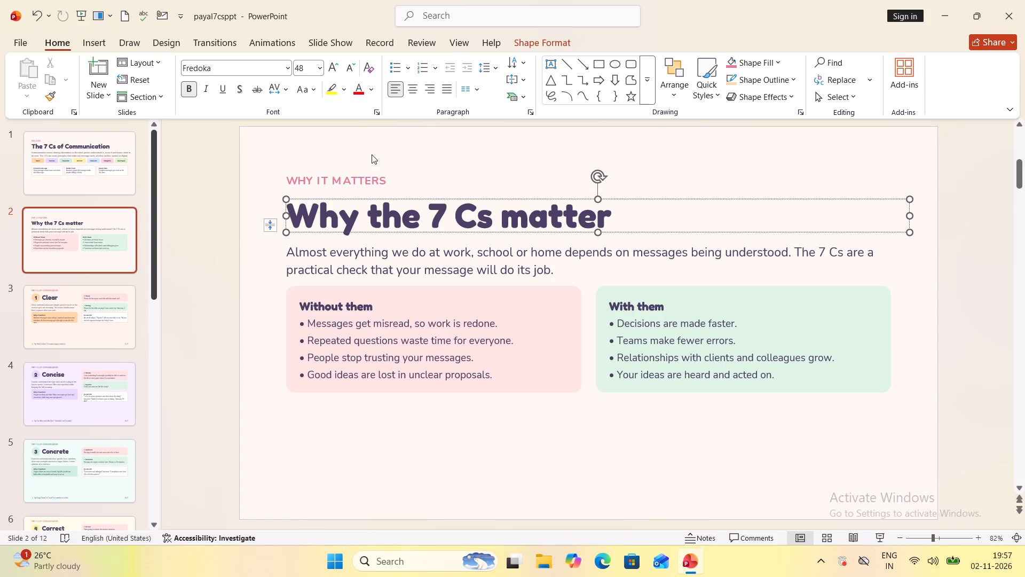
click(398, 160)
Delete the recap slide "Before you hit send, ask:" from the presentation.
scroll(114, 223, down, 1)
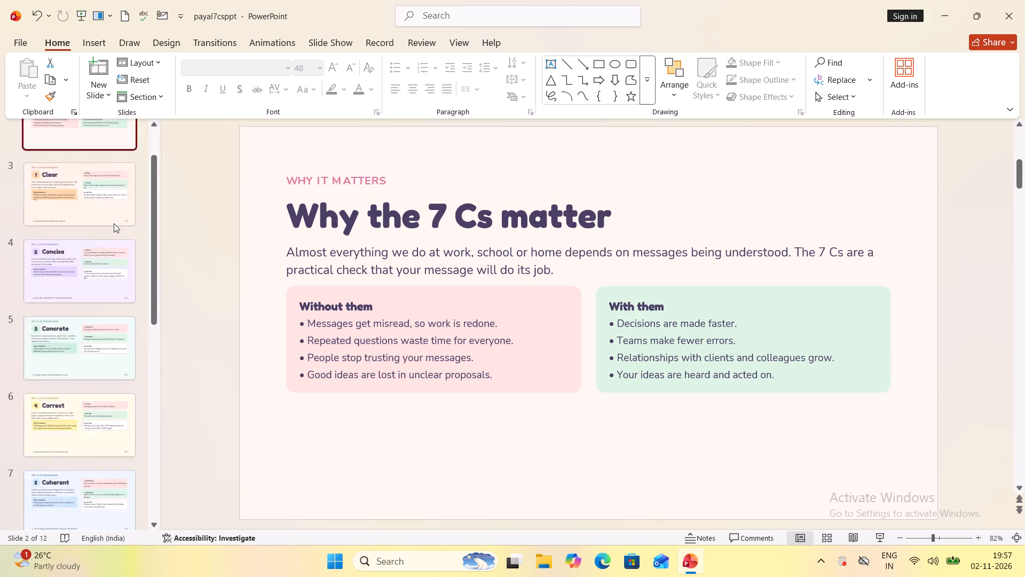
scroll(114, 223, down, 5)
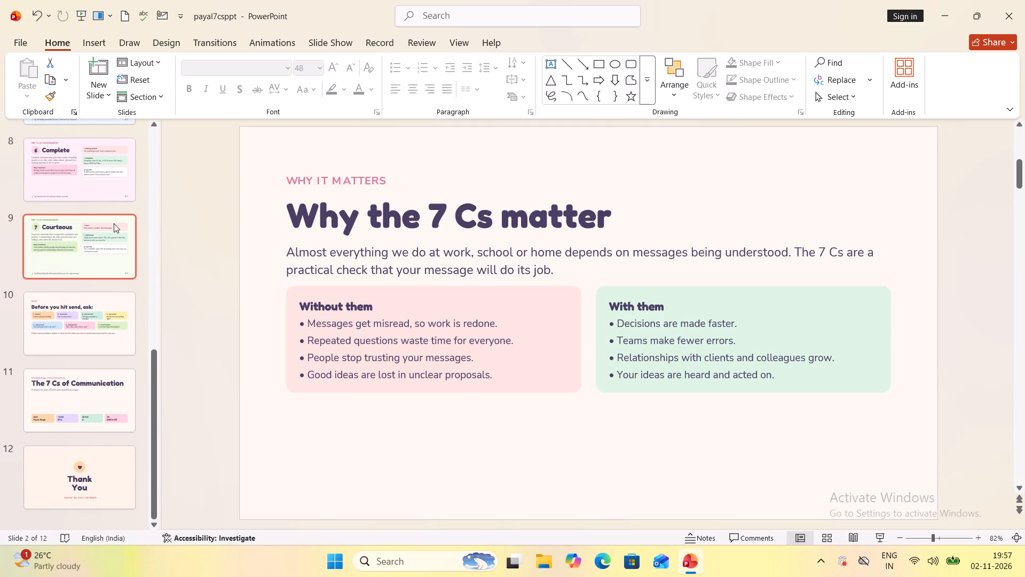
click(101, 336)
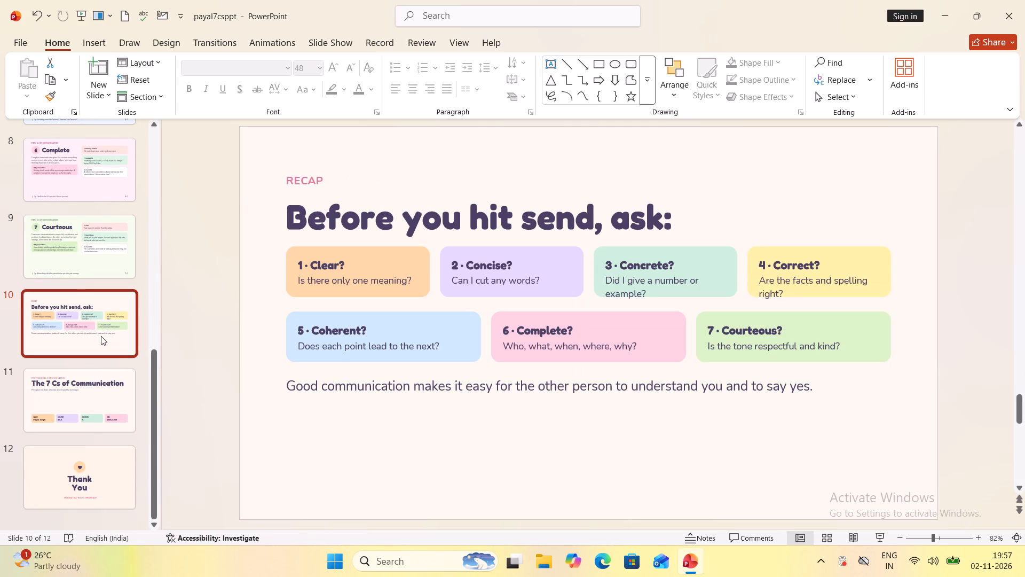
right_click(102, 332)
click(140, 177)
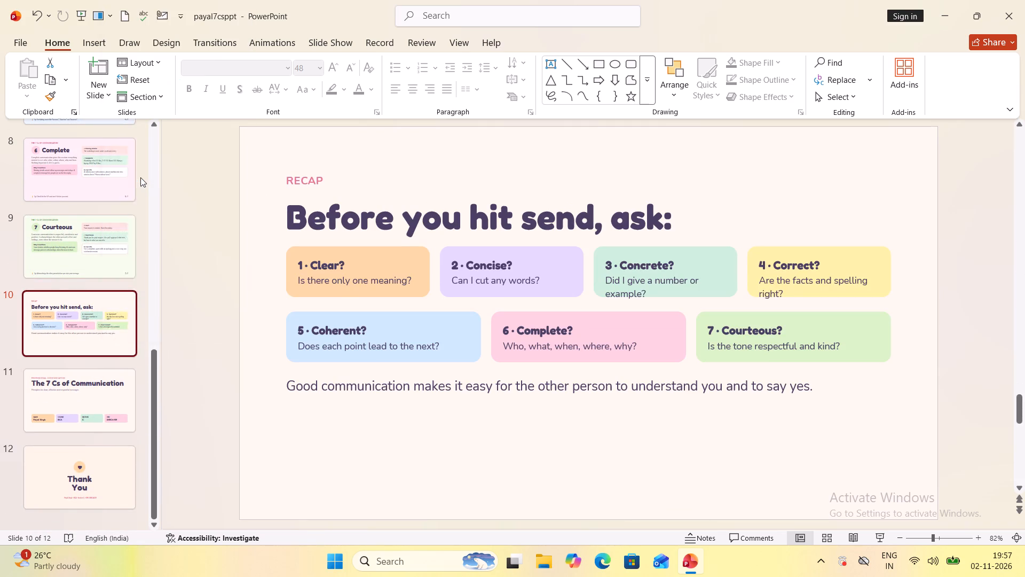
scroll(108, 315, down, 1)
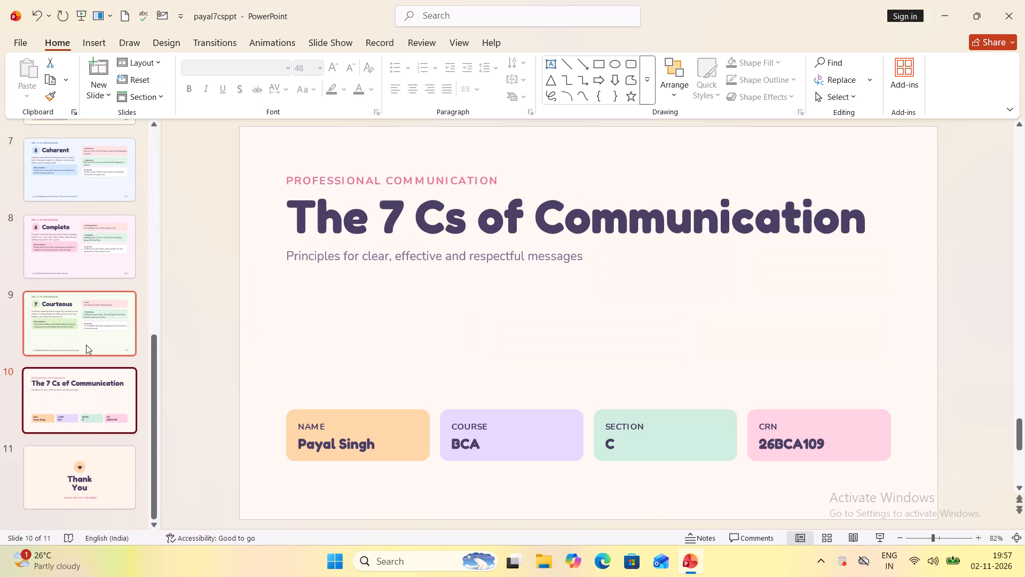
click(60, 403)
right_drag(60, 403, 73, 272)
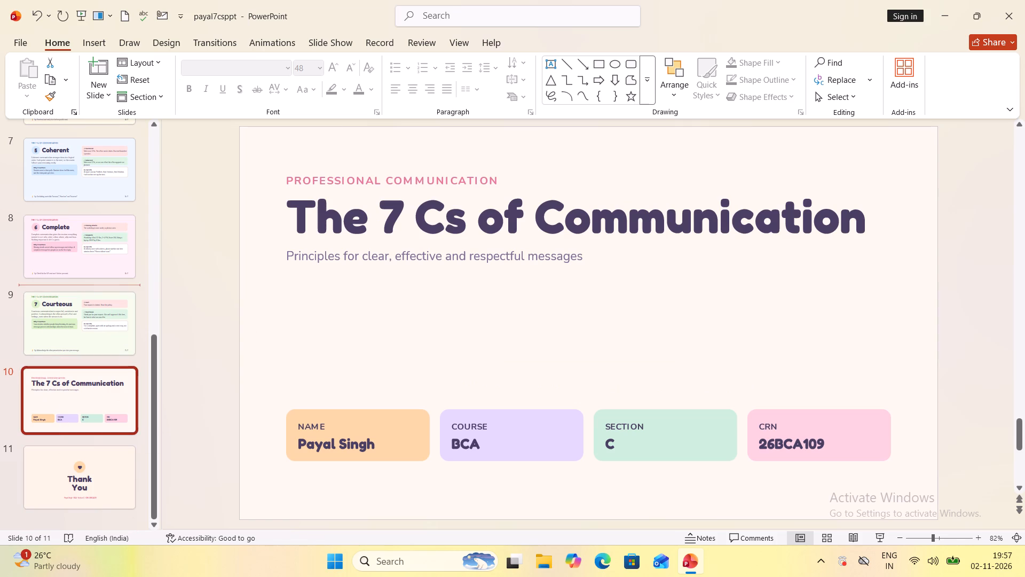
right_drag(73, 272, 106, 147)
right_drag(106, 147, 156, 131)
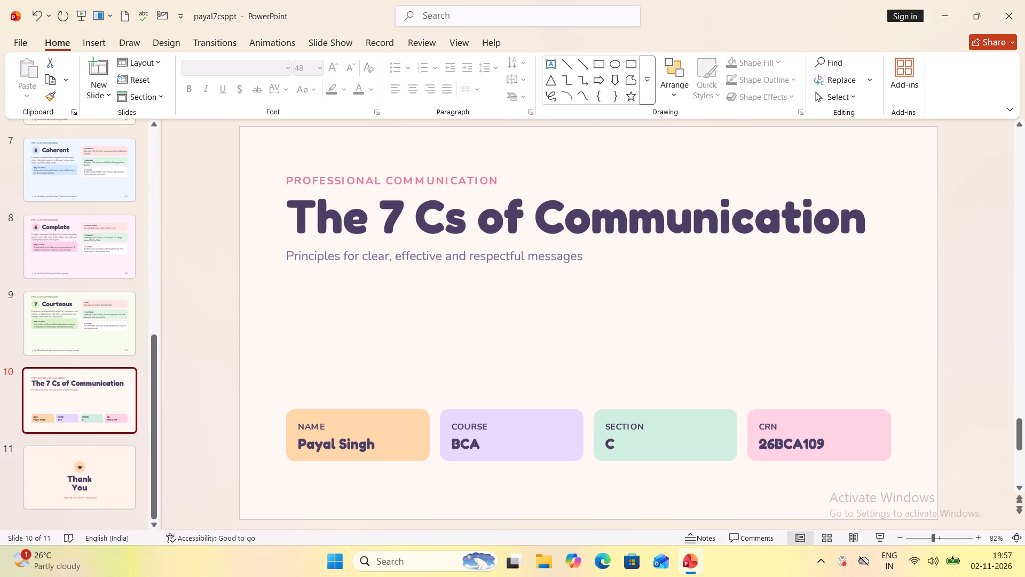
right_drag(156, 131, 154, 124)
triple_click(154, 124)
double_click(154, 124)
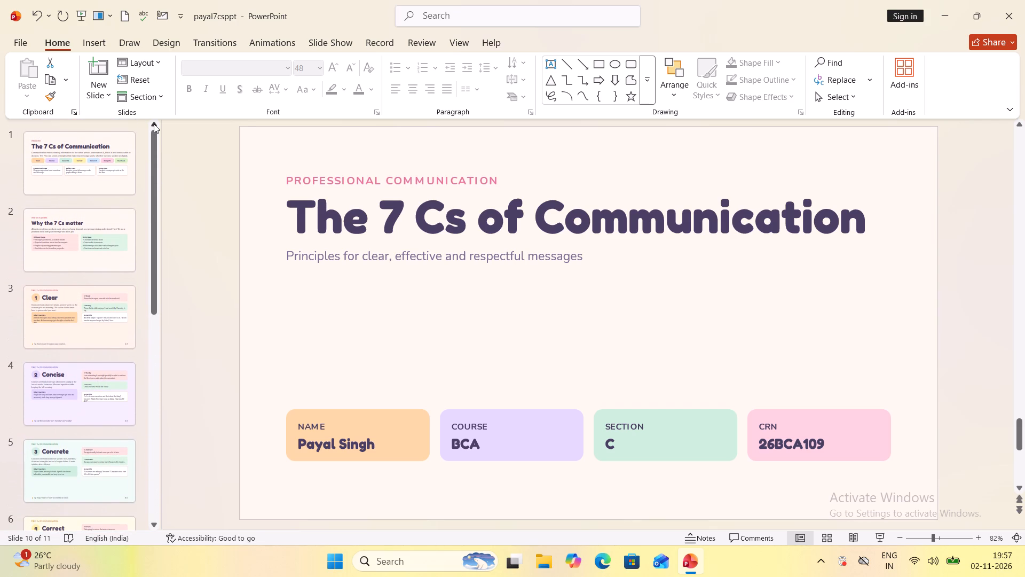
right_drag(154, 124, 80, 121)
Move the "Professional Communication" title slide with the presenter details to position 1, ahead of the Welcome slide.
scroll(53, 371, down, 2)
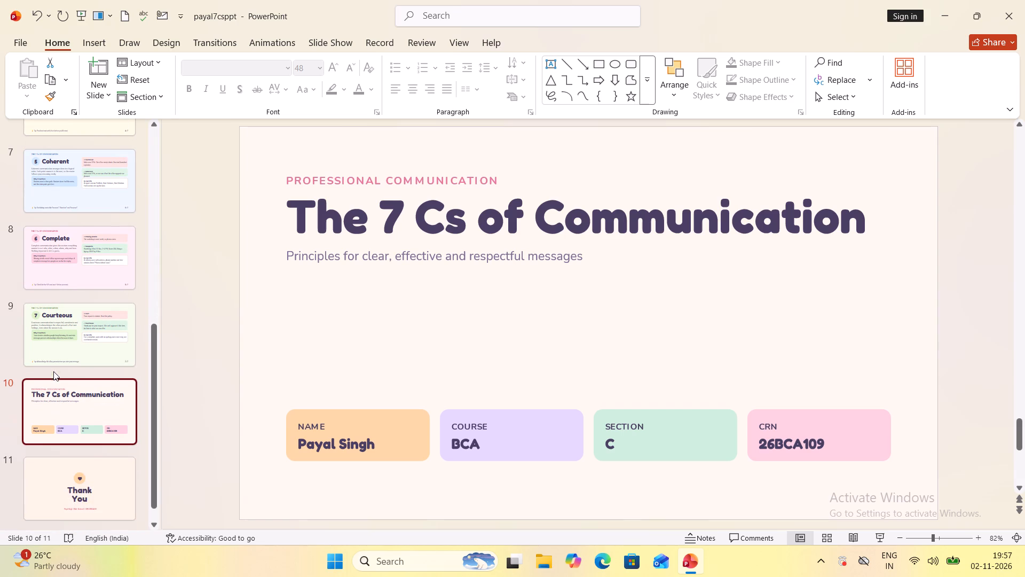
scroll(53, 371, down, 1)
right_drag(64, 381, 91, 224)
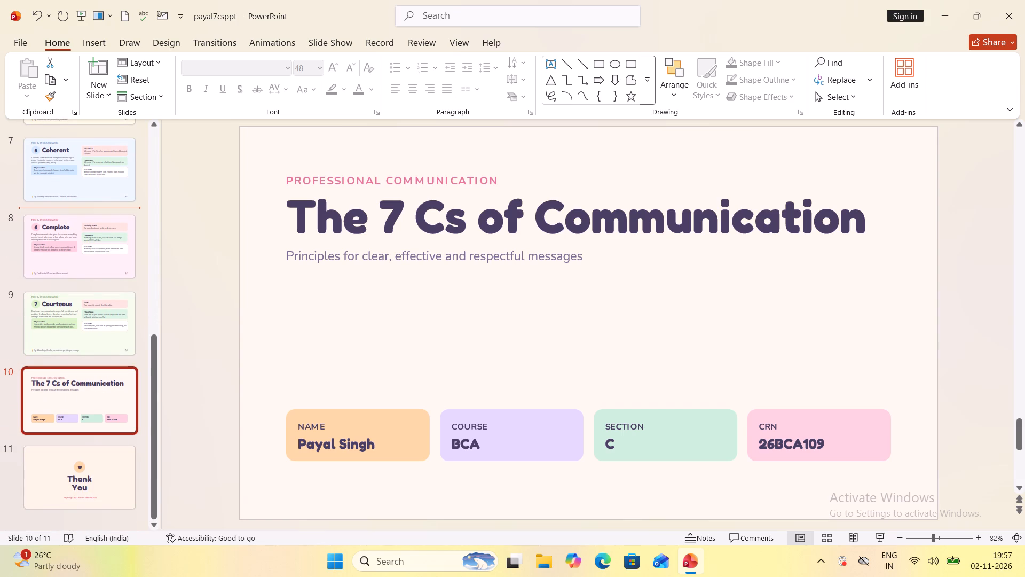
right_drag(91, 224, 91, 225)
click(108, 240)
scroll(108, 240, up, 1)
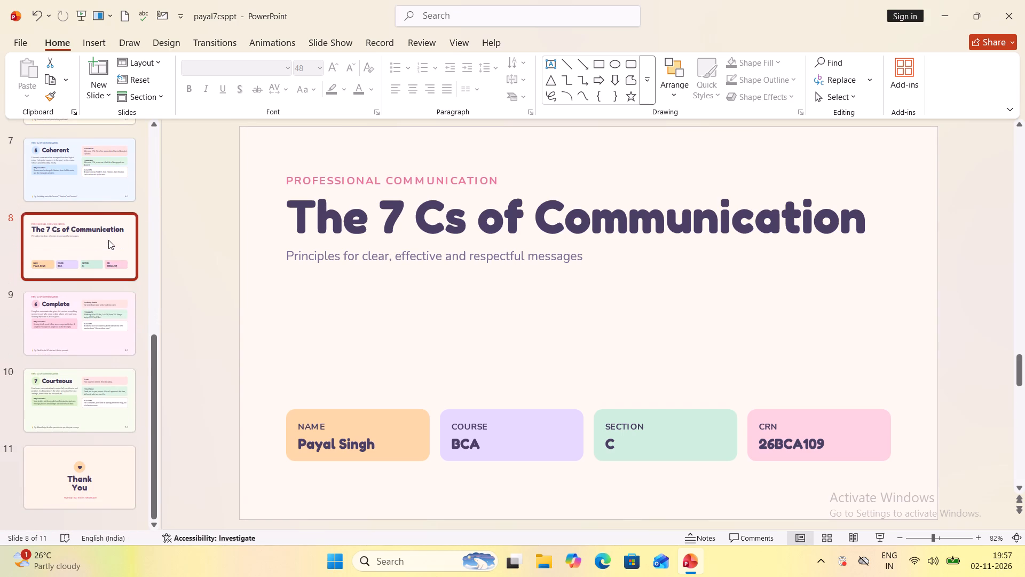
scroll(108, 240, up, 2)
scroll(94, 332, up, 1)
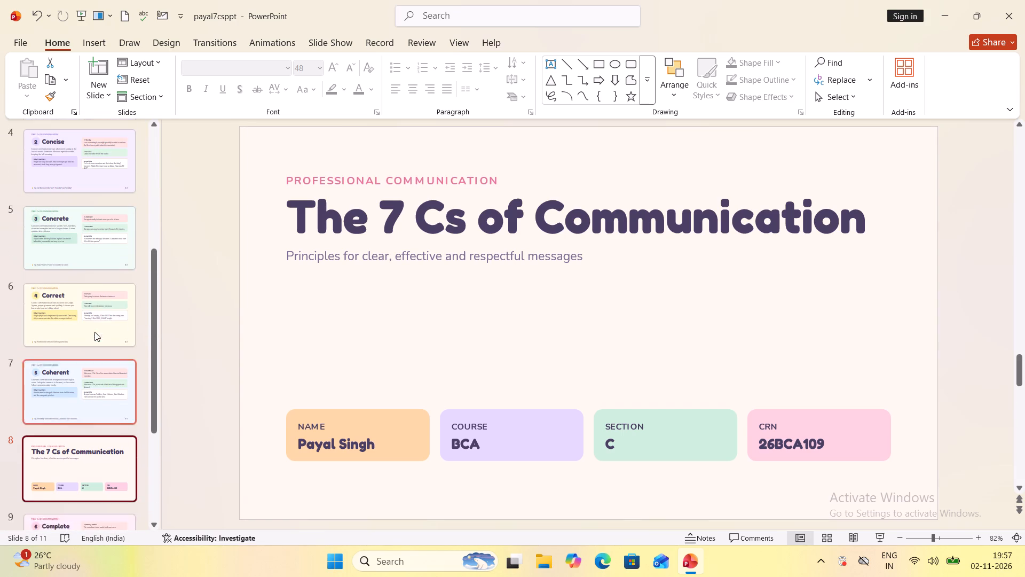
scroll(94, 332, up, 1)
right_drag(75, 502, 118, 314)
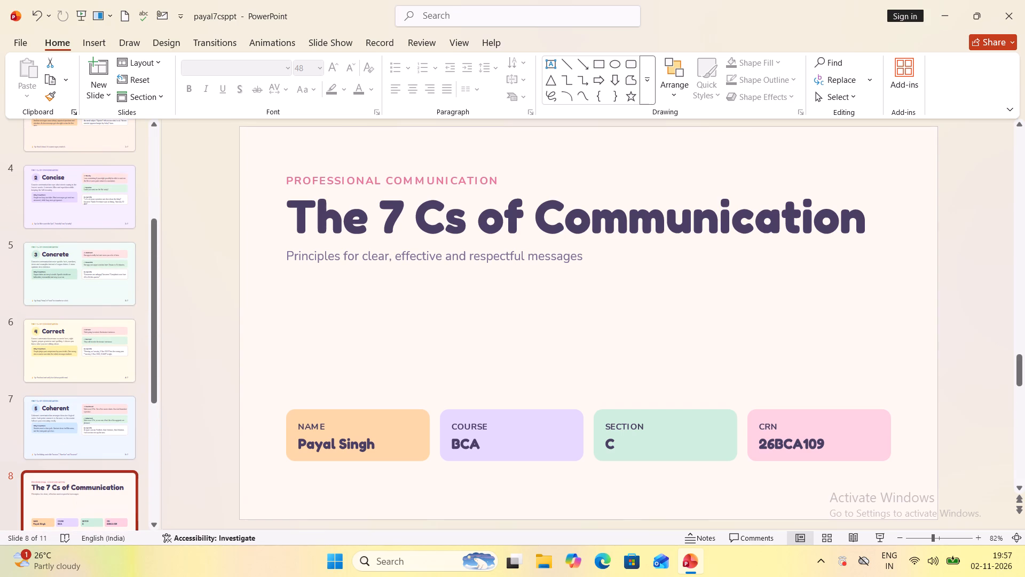
right_drag(118, 314, 106, 180)
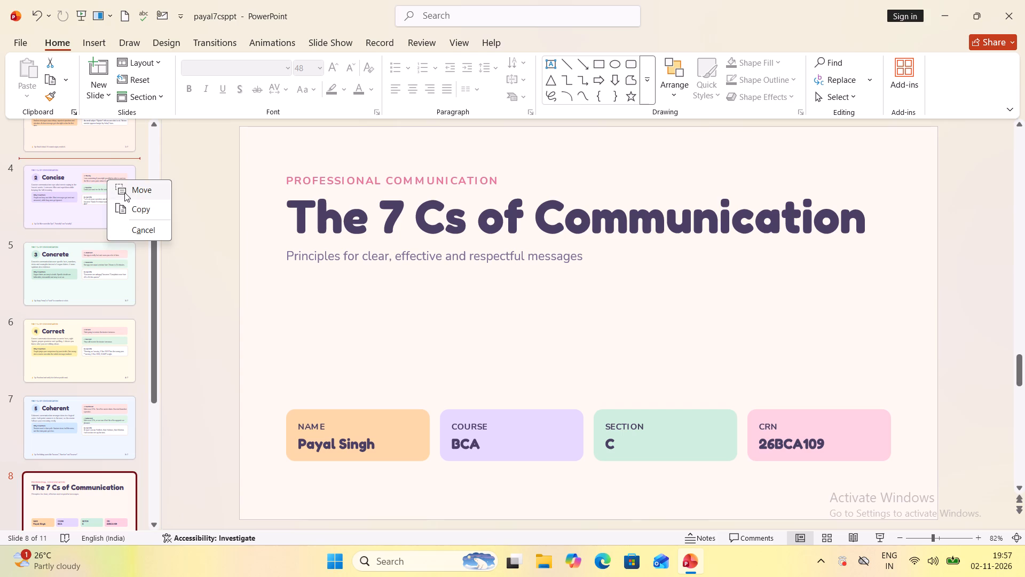
click(124, 192)
scroll(122, 199, up, 4)
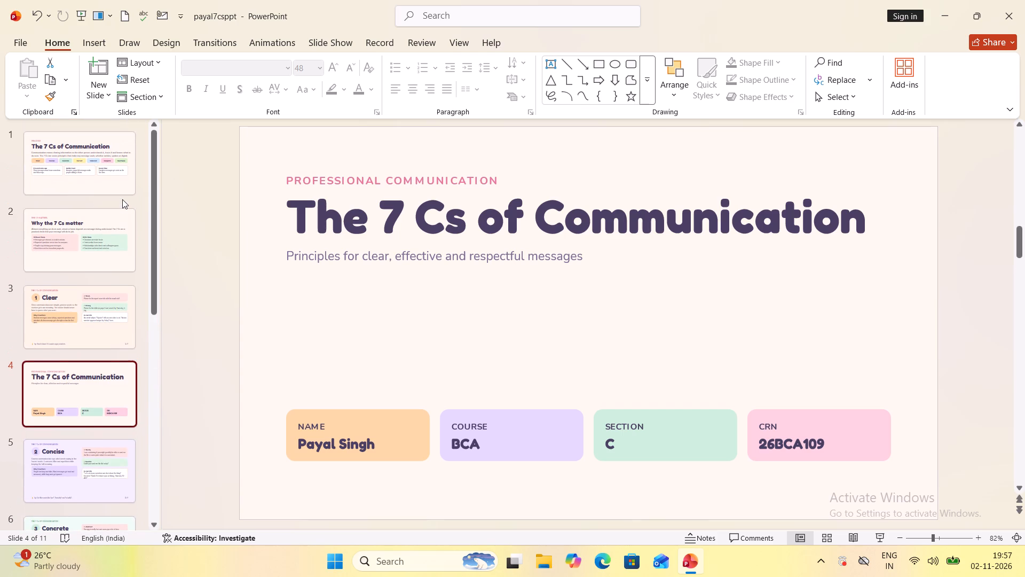
scroll(122, 199, up, 5)
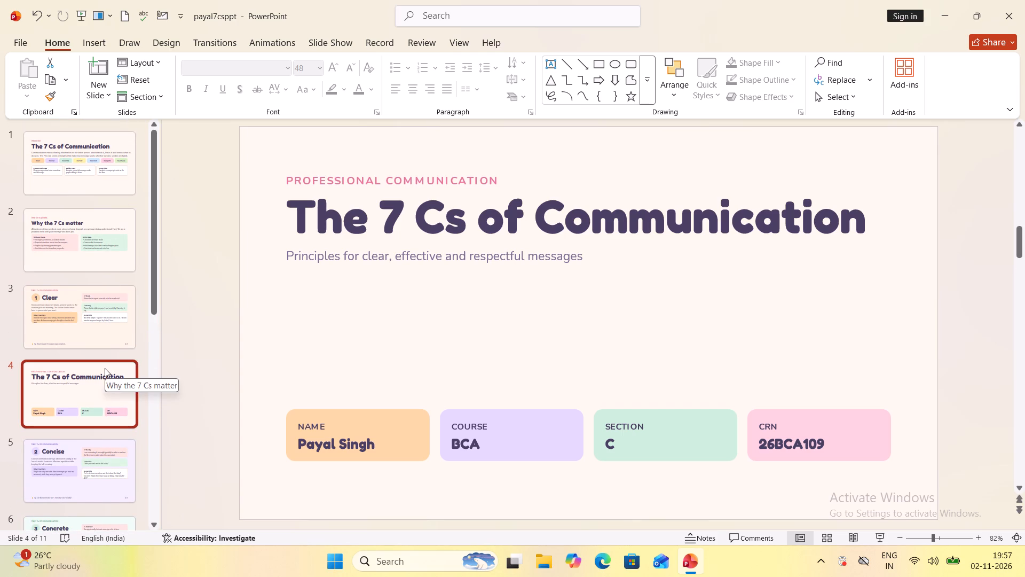
right_drag(105, 368, 81, 124)
click(102, 130)
scroll(102, 130, up, 5)
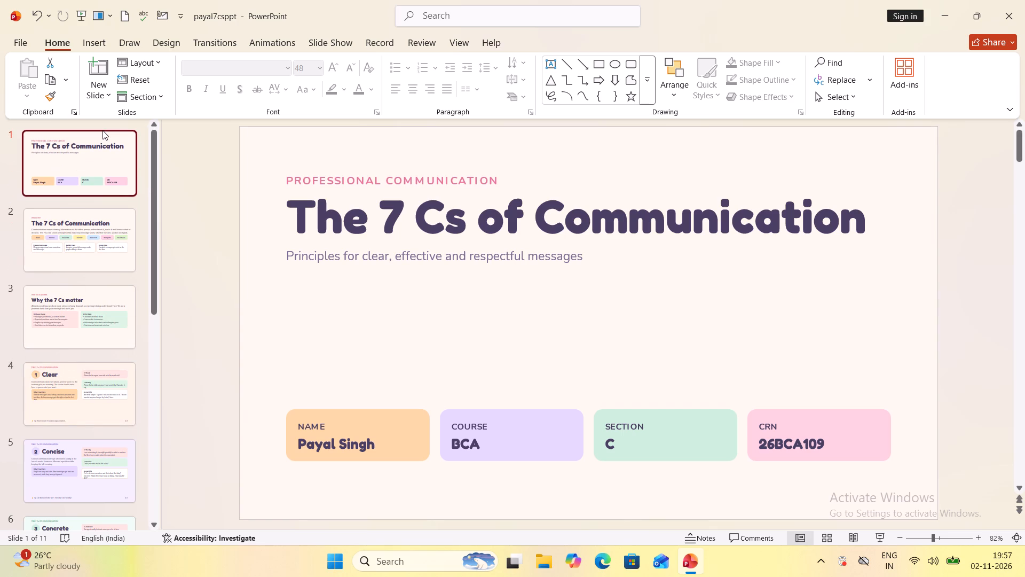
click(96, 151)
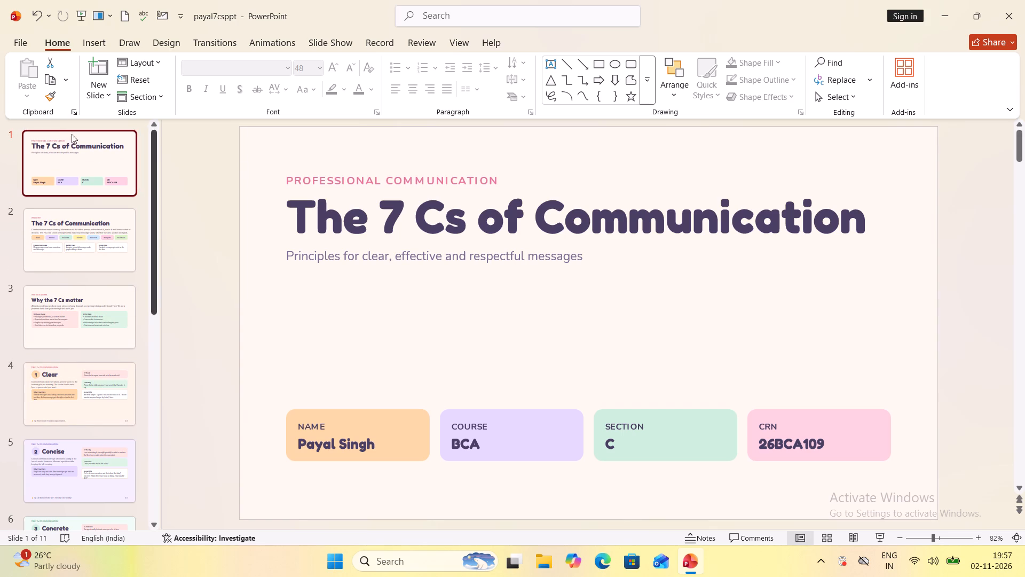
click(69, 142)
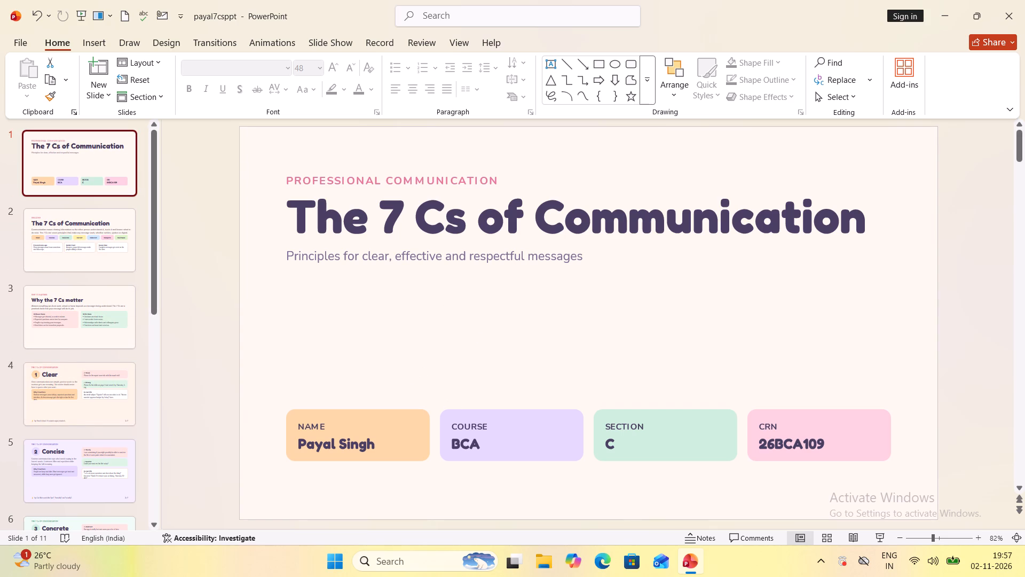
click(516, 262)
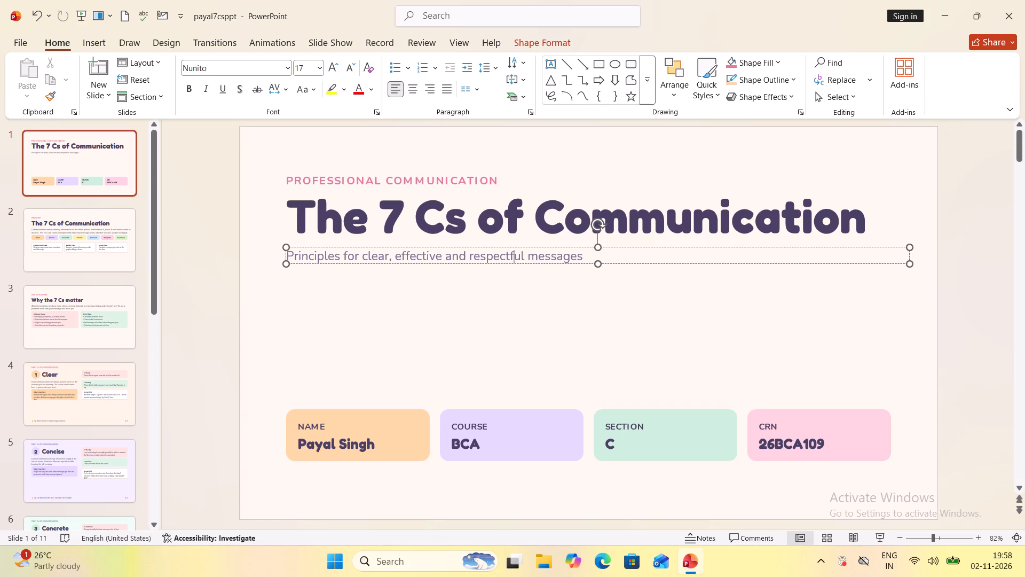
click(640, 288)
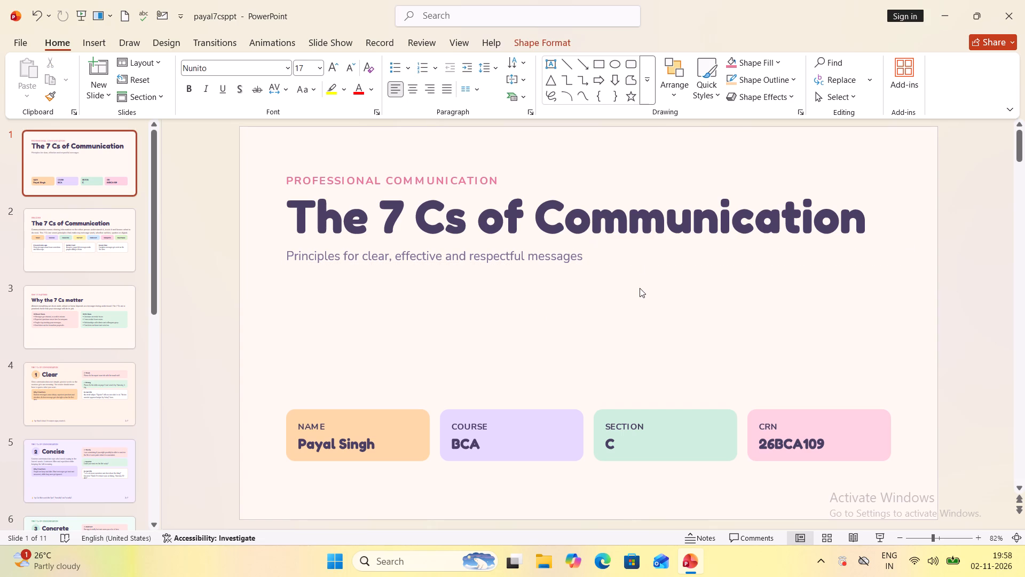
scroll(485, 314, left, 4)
Reword the heading of the "Why the 7 Cs matter" slide to "Why the 7 C's of communication matters".
scroll(162, 302, right, 2)
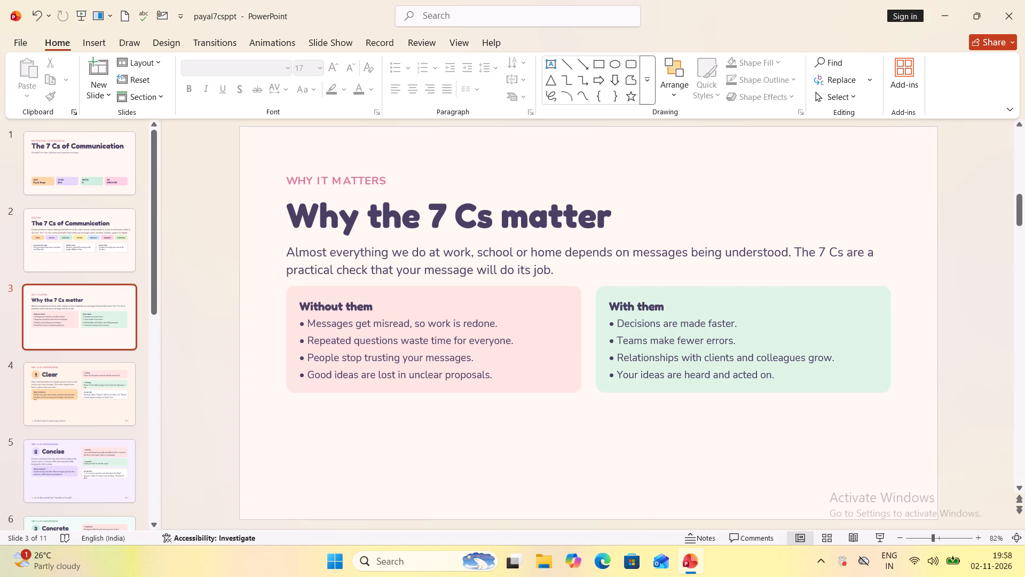
click(493, 217)
click(476, 205)
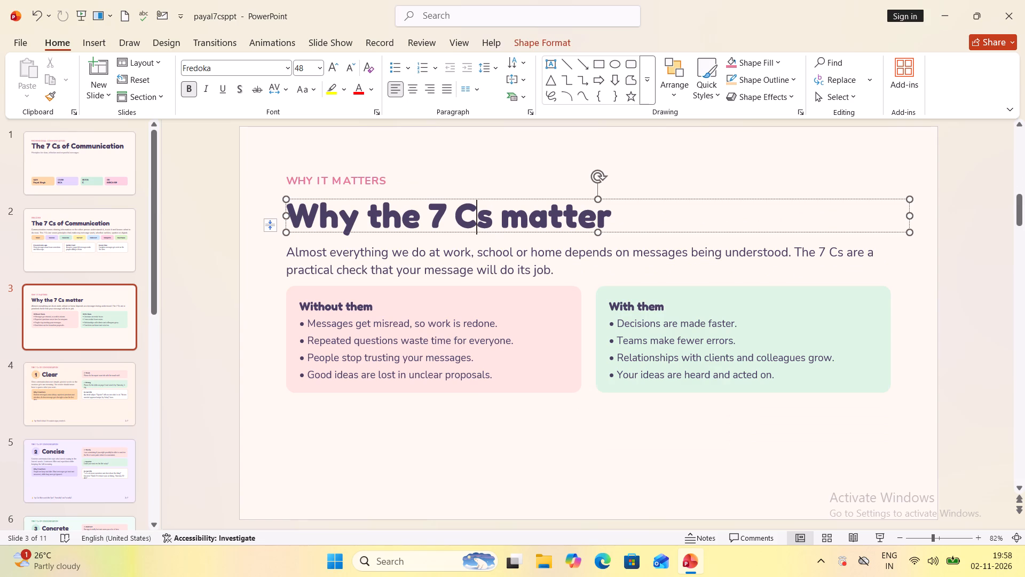
key(apostrophe)
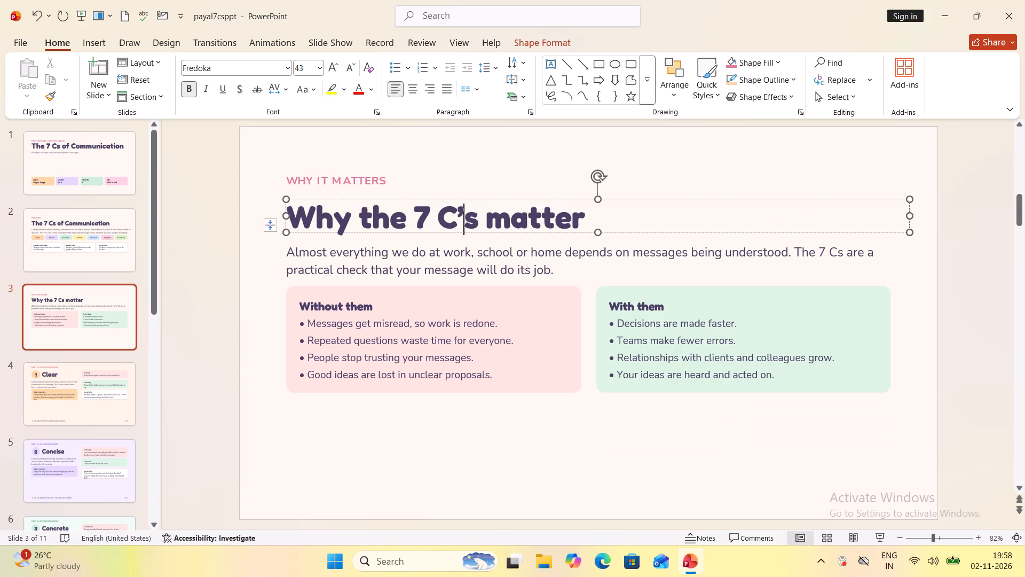
click(482, 219)
key(space)
text(of)
key(space)
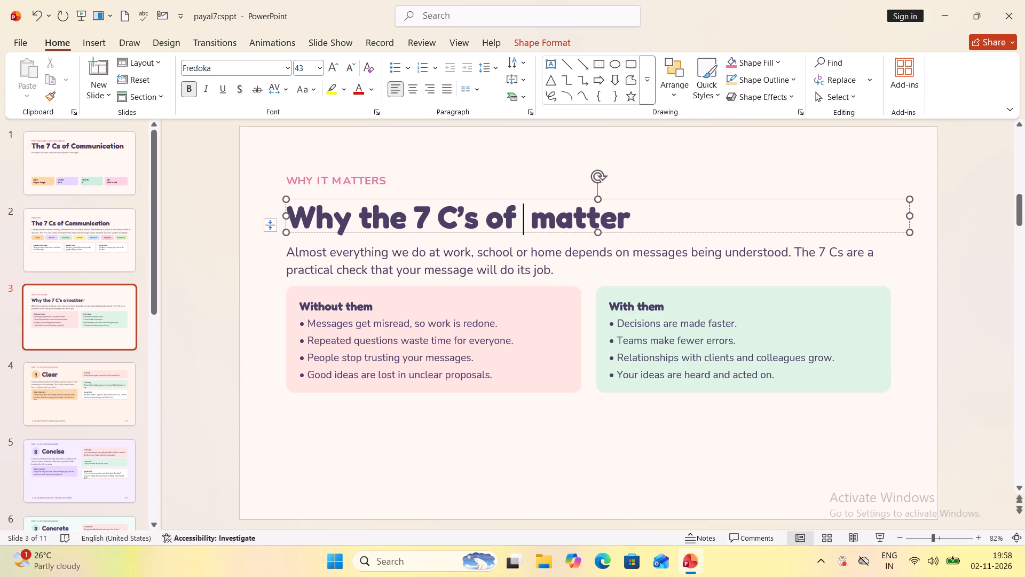
text(communi)
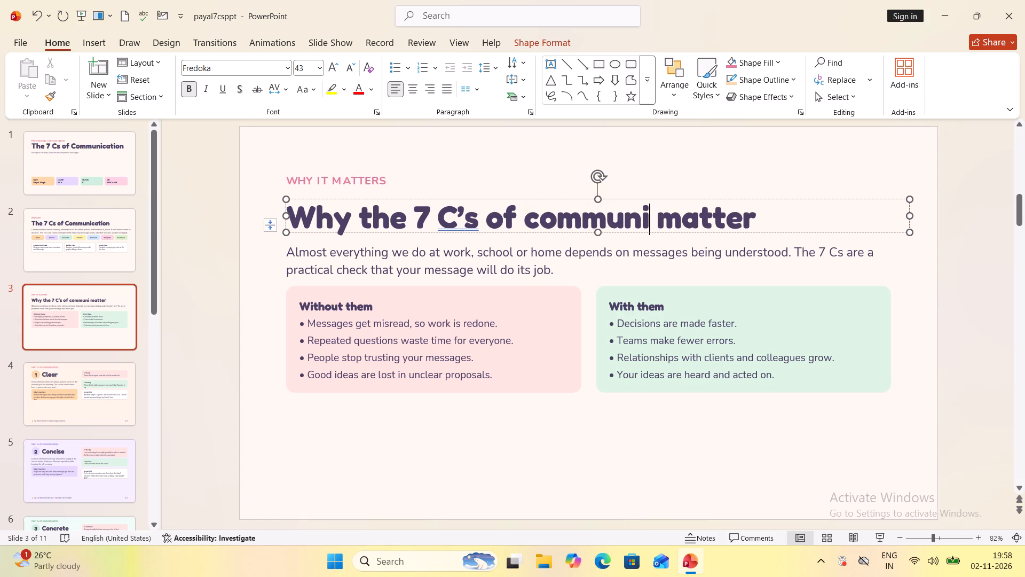
text(cation)
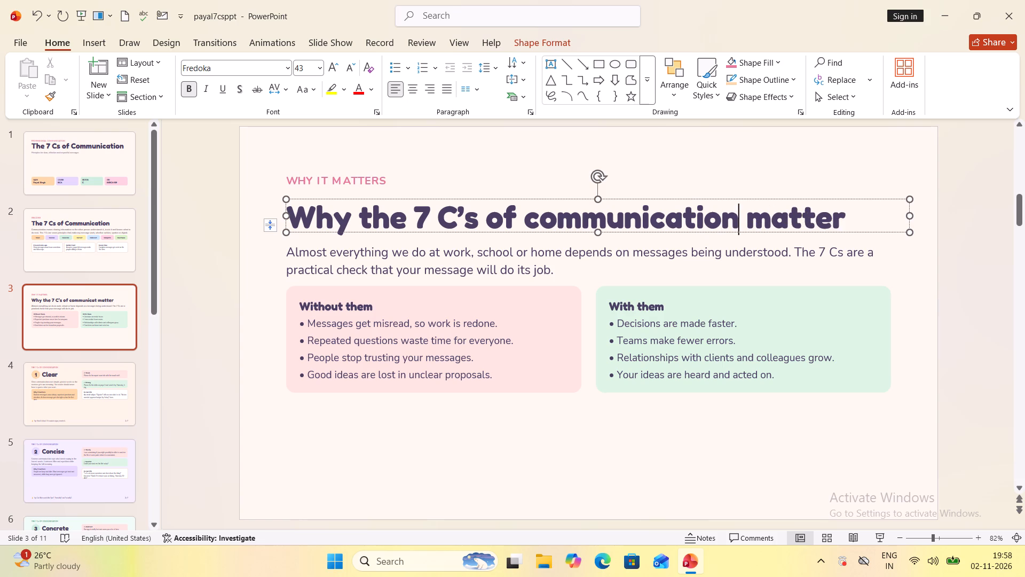
key(space)
key(BackSpace)
click(870, 225)
text(s)
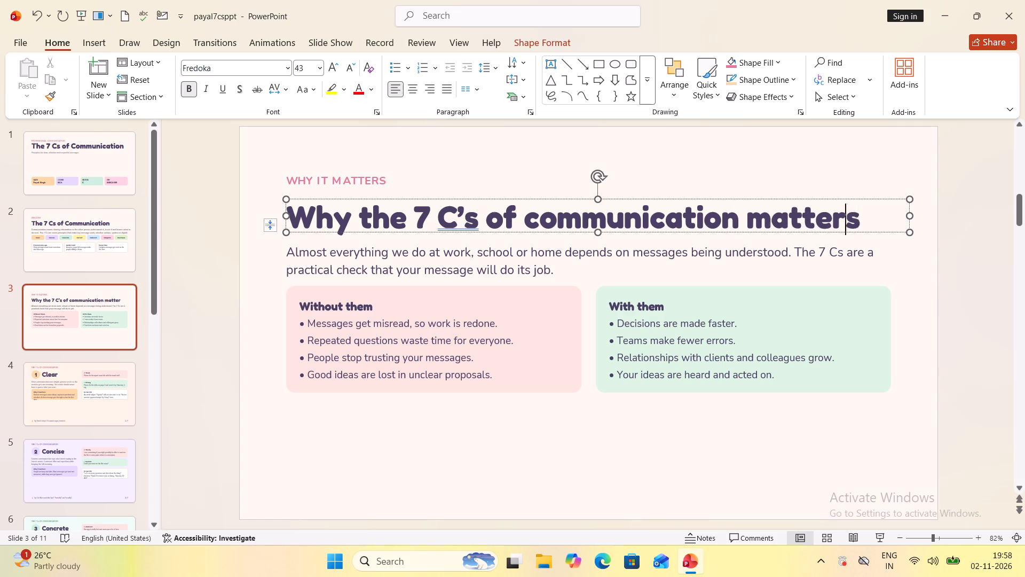
key(space)
click(596, 469)
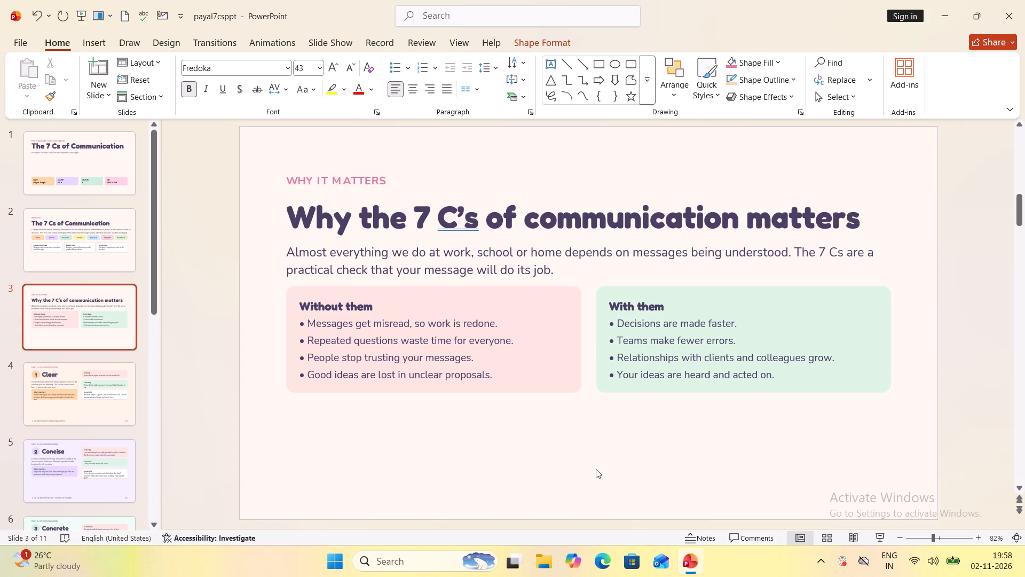
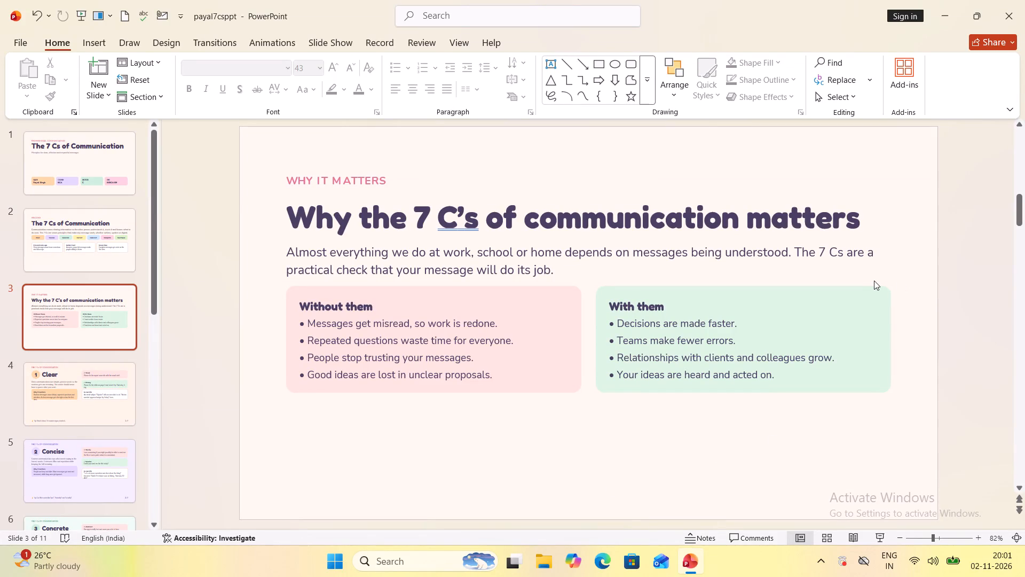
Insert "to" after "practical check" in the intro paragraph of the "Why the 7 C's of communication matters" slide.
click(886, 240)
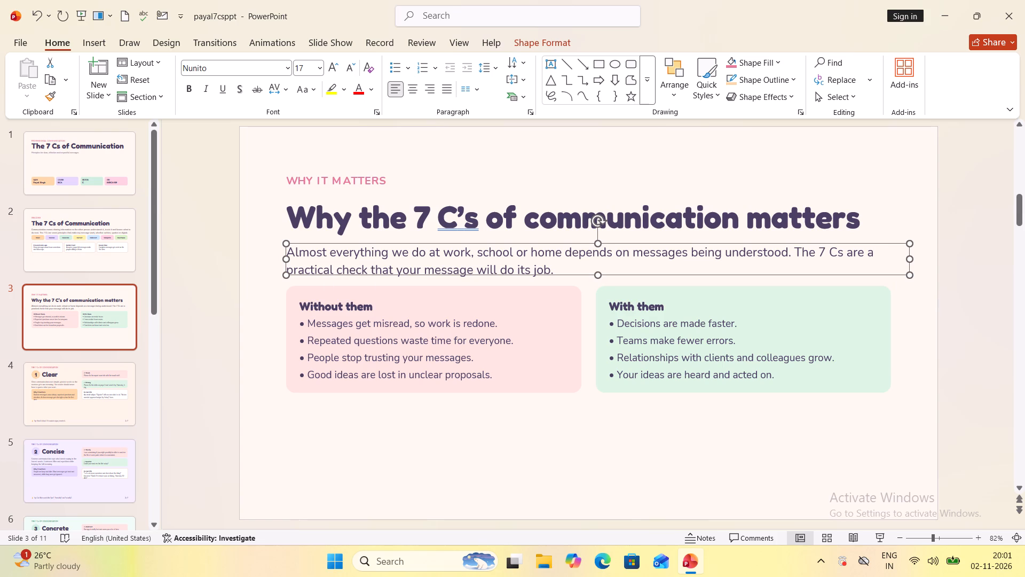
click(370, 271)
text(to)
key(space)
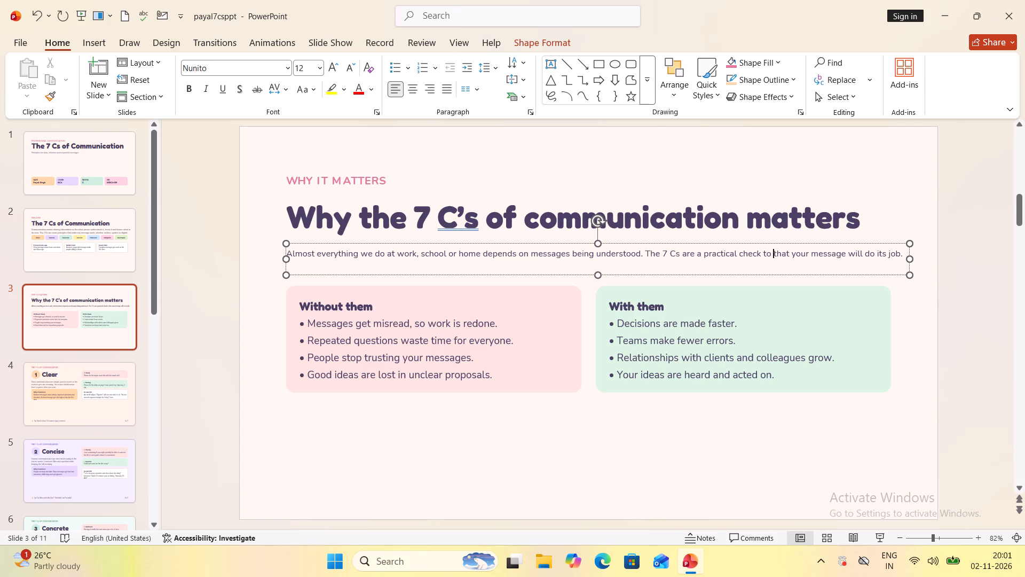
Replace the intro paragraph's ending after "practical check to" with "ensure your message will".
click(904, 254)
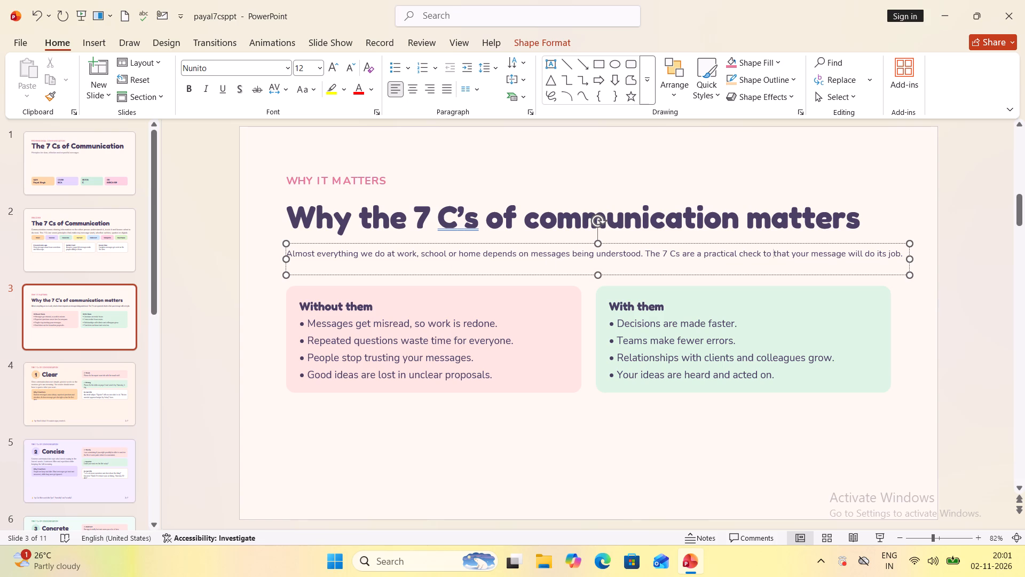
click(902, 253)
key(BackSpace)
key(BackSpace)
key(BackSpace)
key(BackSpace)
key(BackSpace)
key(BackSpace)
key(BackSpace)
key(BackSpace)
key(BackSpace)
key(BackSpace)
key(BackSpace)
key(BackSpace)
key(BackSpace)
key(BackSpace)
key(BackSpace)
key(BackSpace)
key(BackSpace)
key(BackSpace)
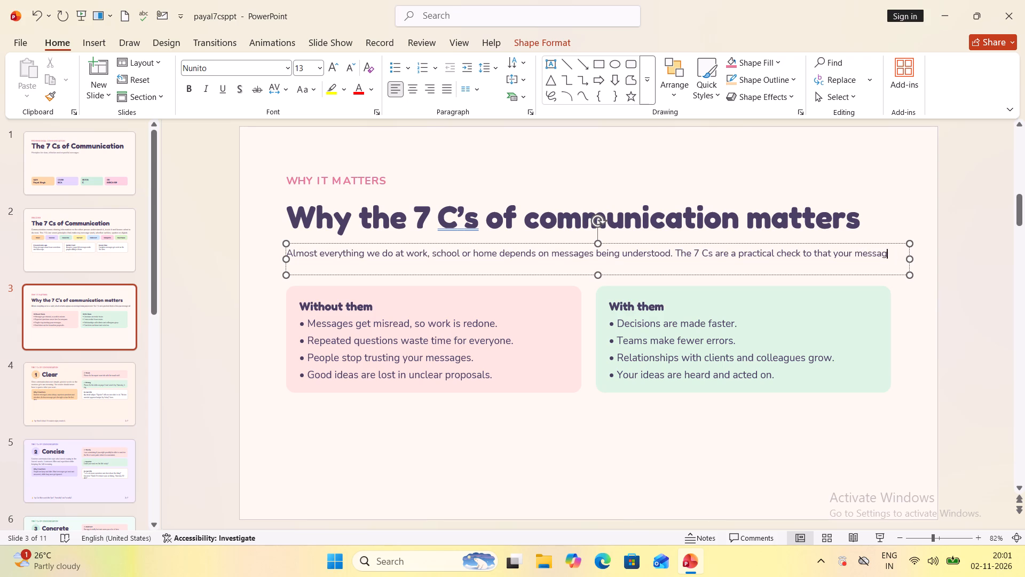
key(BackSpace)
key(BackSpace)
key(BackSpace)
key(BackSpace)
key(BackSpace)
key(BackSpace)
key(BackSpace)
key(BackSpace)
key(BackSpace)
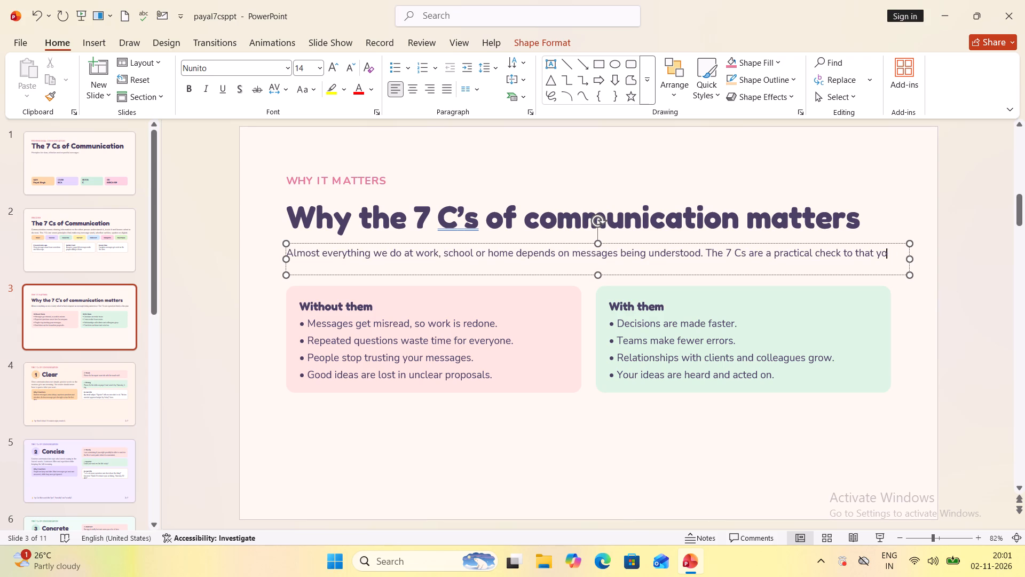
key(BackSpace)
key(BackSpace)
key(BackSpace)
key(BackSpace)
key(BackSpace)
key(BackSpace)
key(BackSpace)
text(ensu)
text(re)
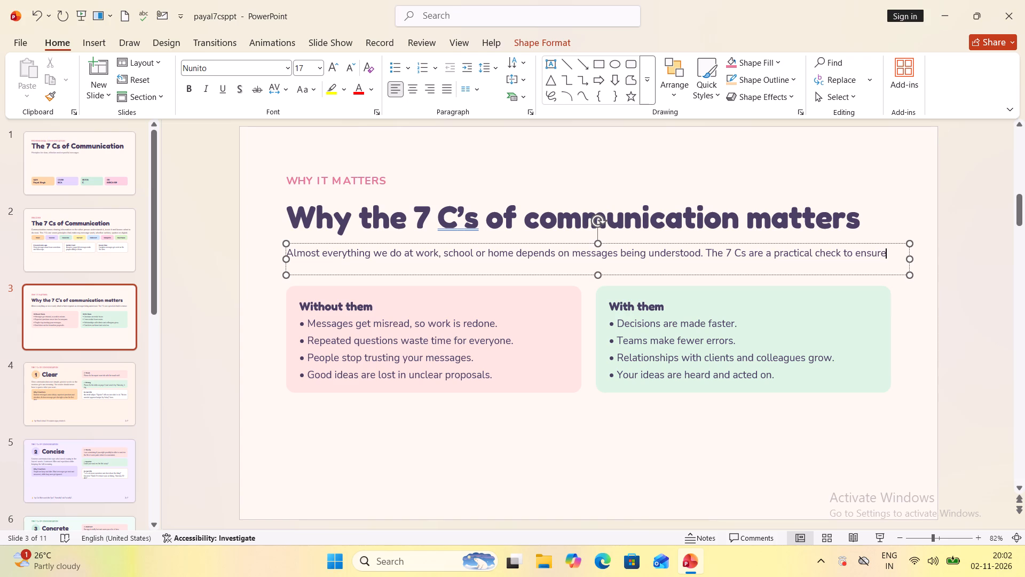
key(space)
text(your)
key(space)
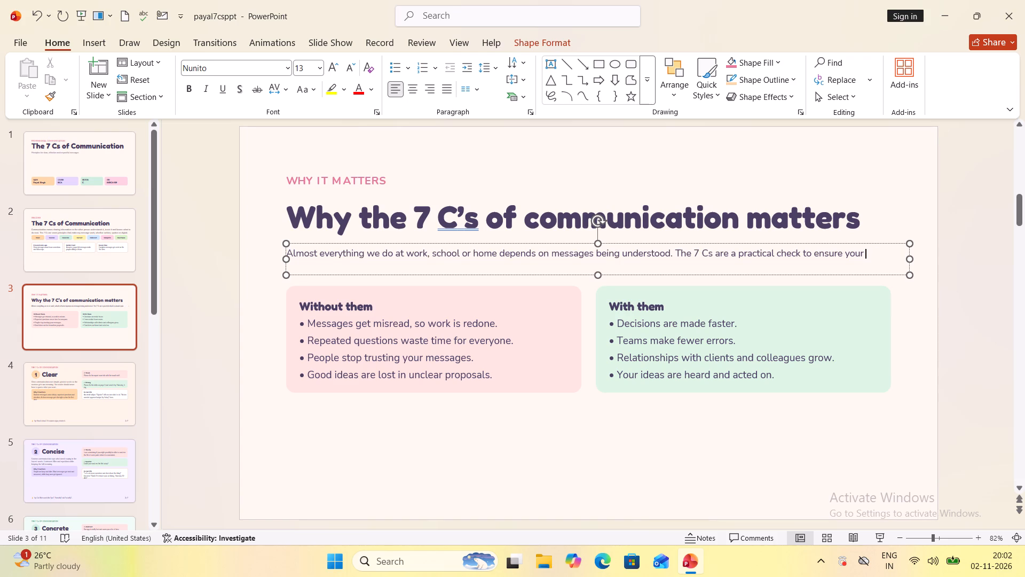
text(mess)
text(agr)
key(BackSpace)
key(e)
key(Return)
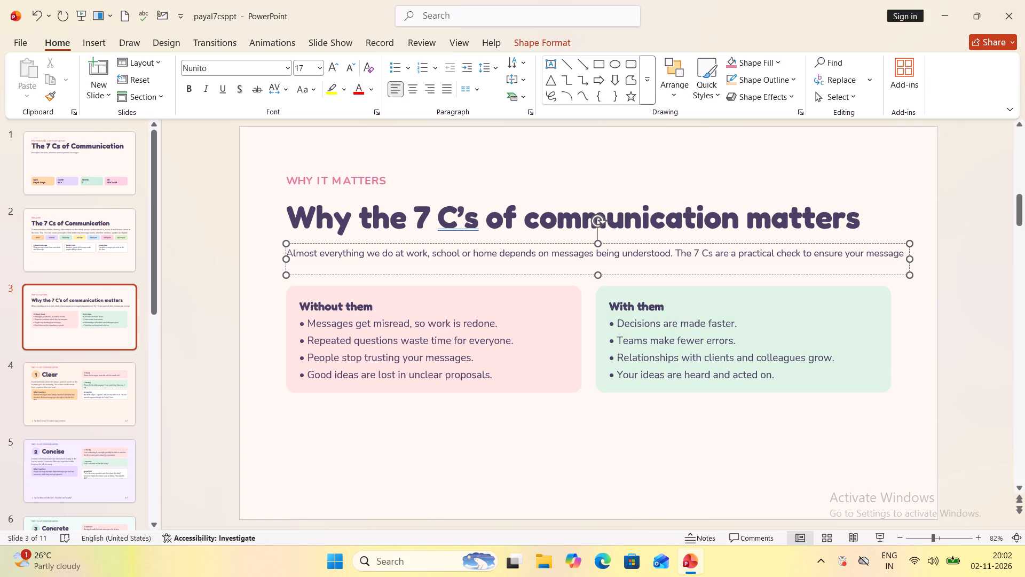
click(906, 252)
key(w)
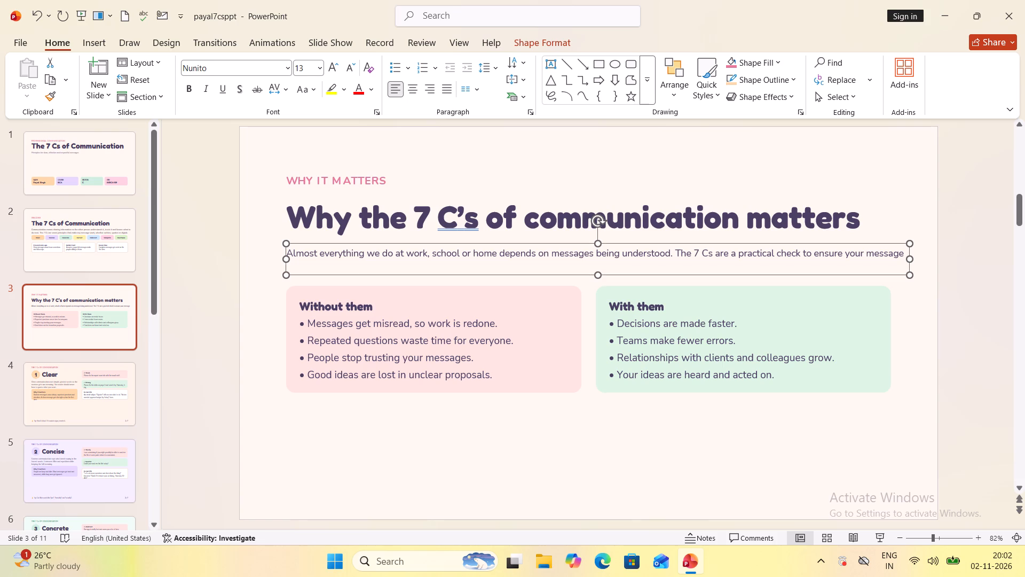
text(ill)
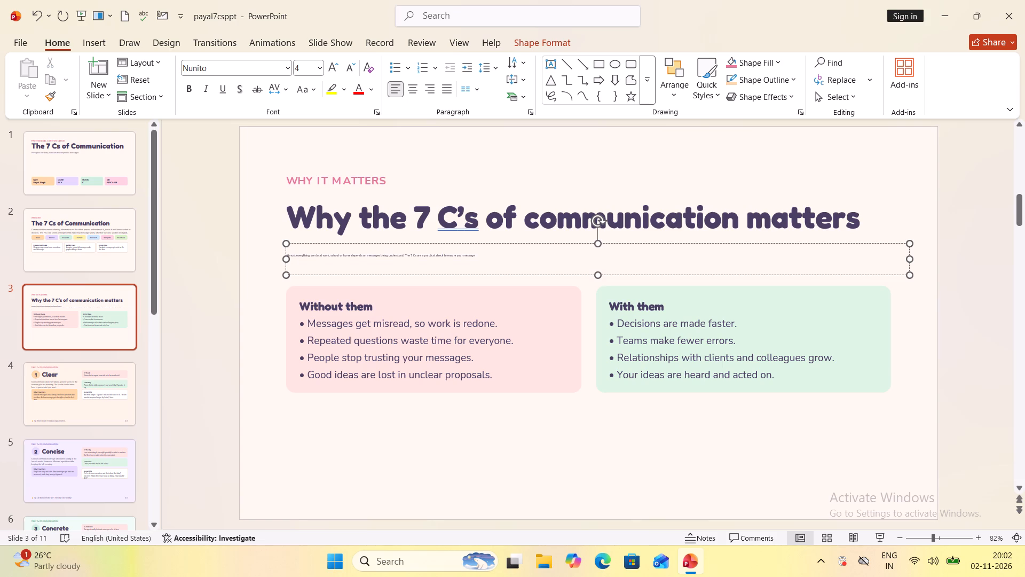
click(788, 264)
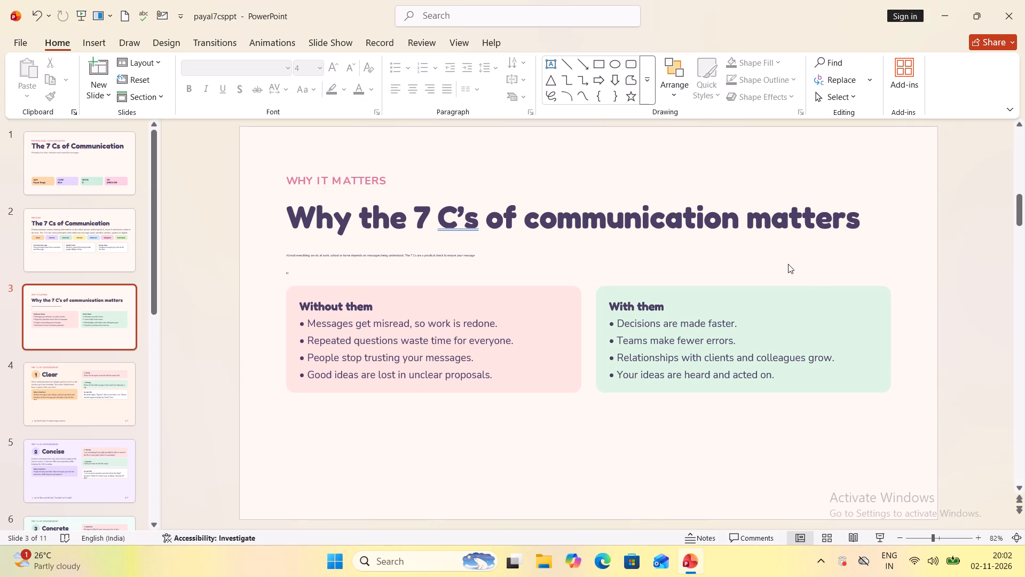
Delete the intro paragraph text box beneath the "Why the 7 C's of communication matters" heading.
click(475, 256)
triple_click(478, 256)
click(441, 257)
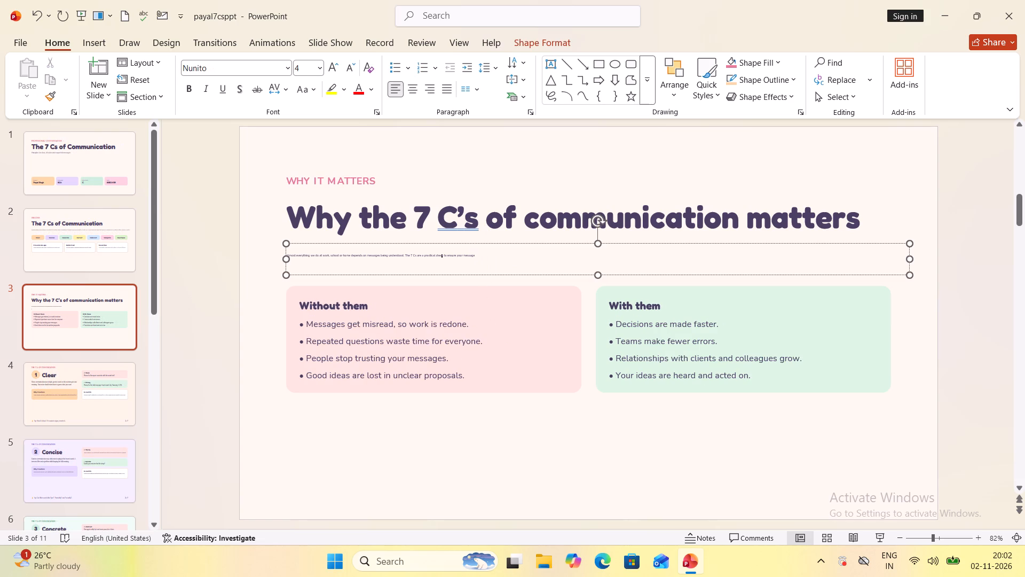
click(495, 258)
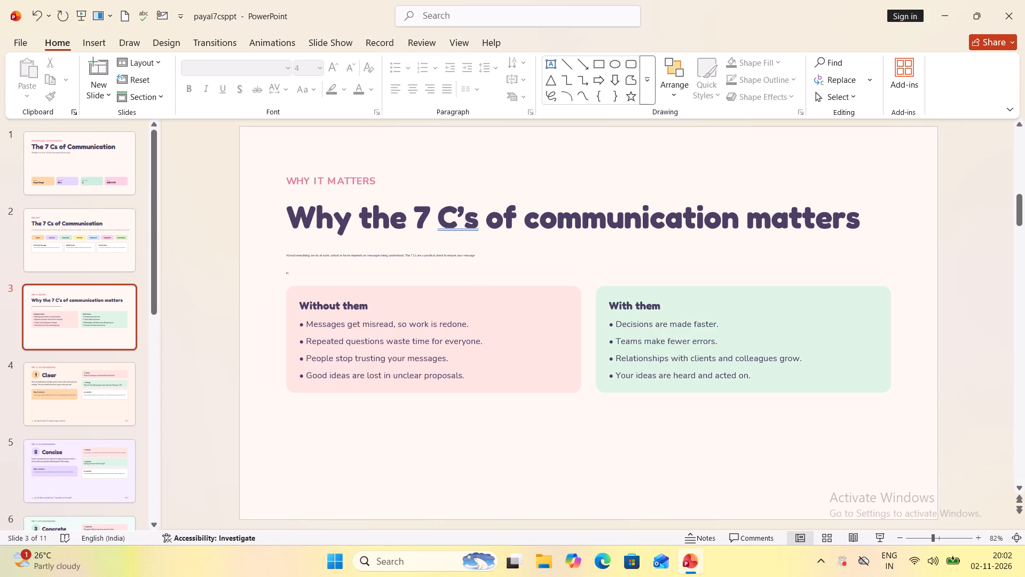
click(328, 275)
key(BackSpace)
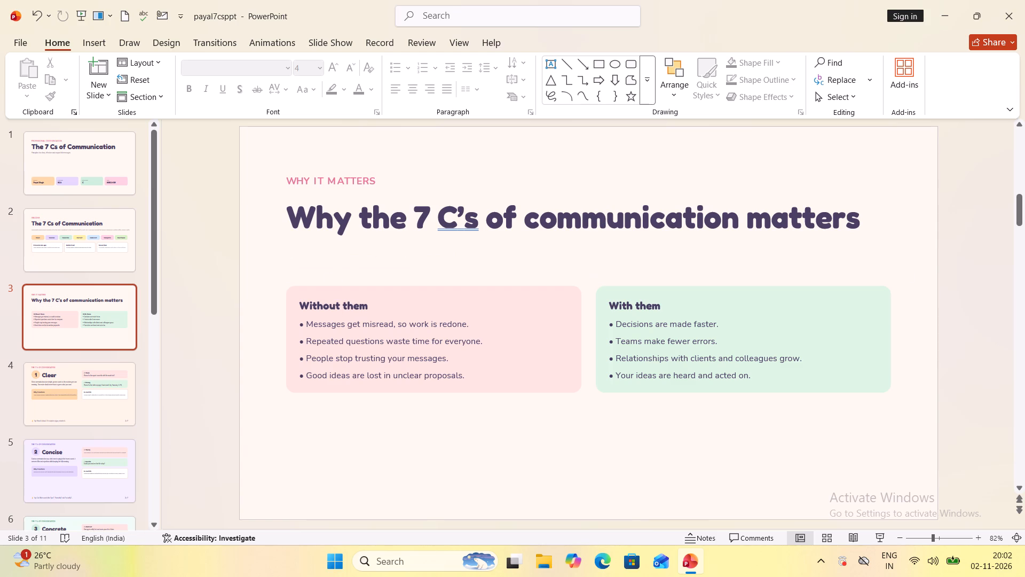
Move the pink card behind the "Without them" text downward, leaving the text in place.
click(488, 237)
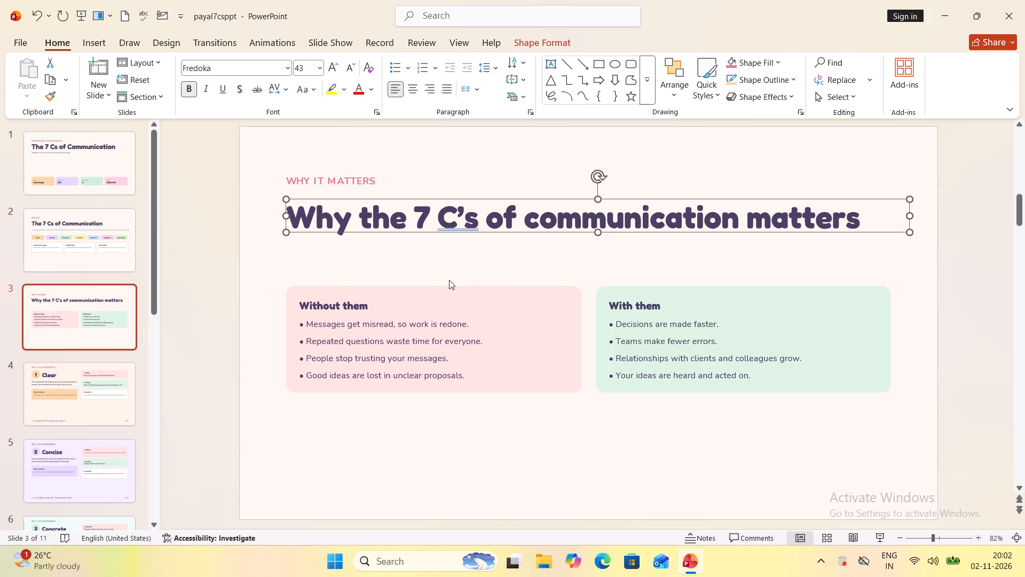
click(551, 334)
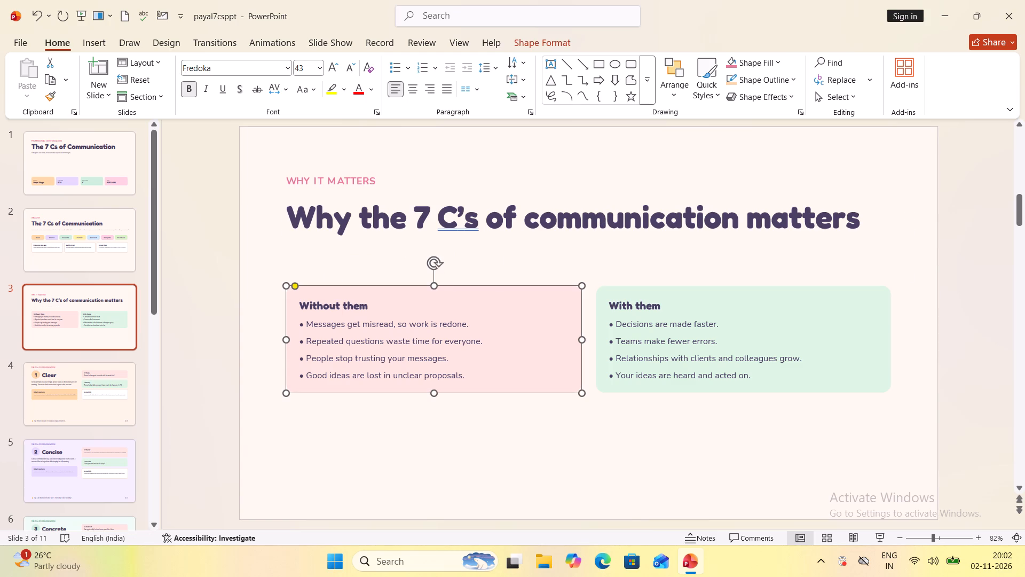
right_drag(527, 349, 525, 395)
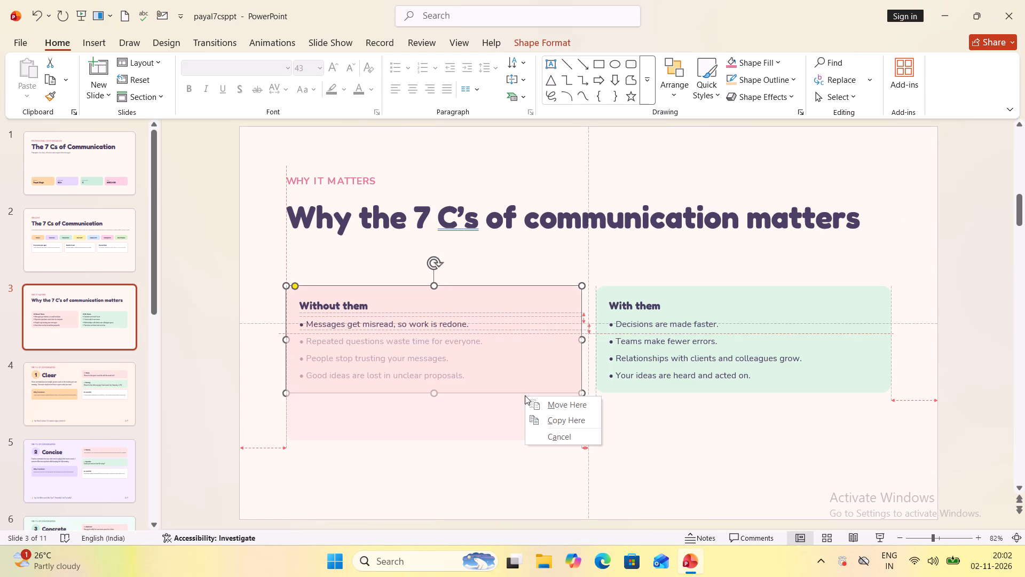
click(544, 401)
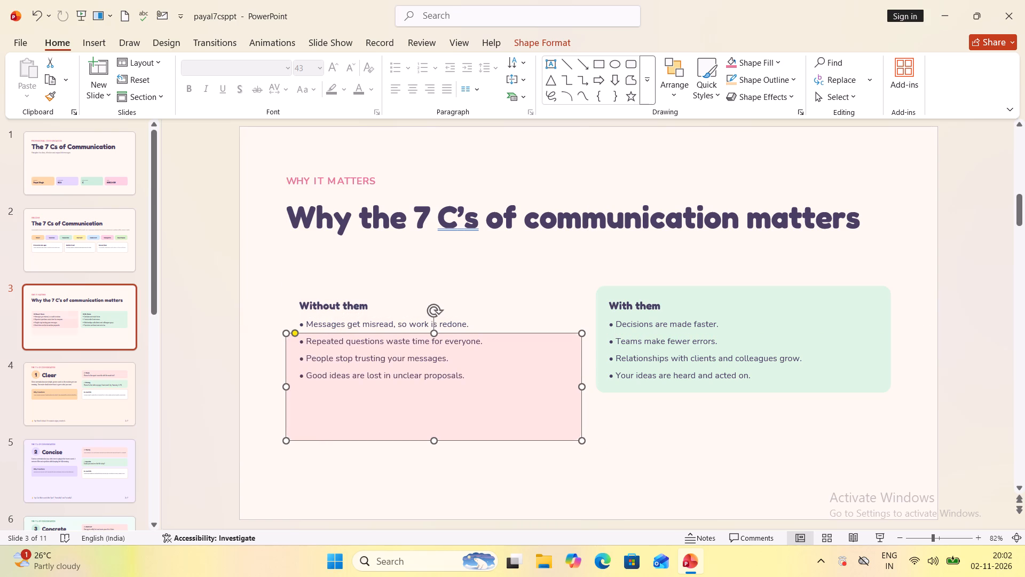
Move the pink card back up behind the "Without them" text, level with the green "With them" card.
right_drag(525, 364, 518, 330)
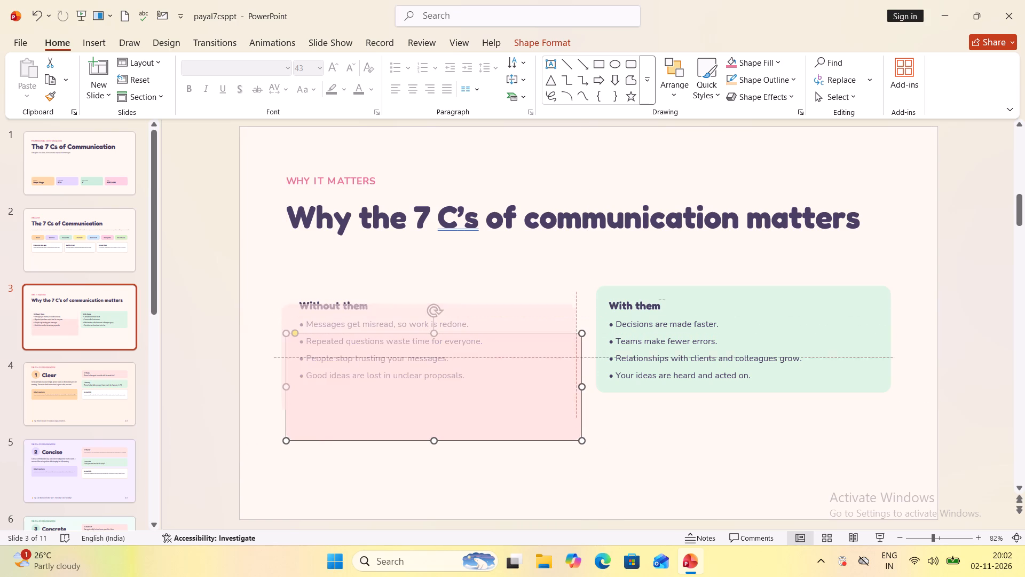
right_drag(518, 330, 516, 317)
click(537, 327)
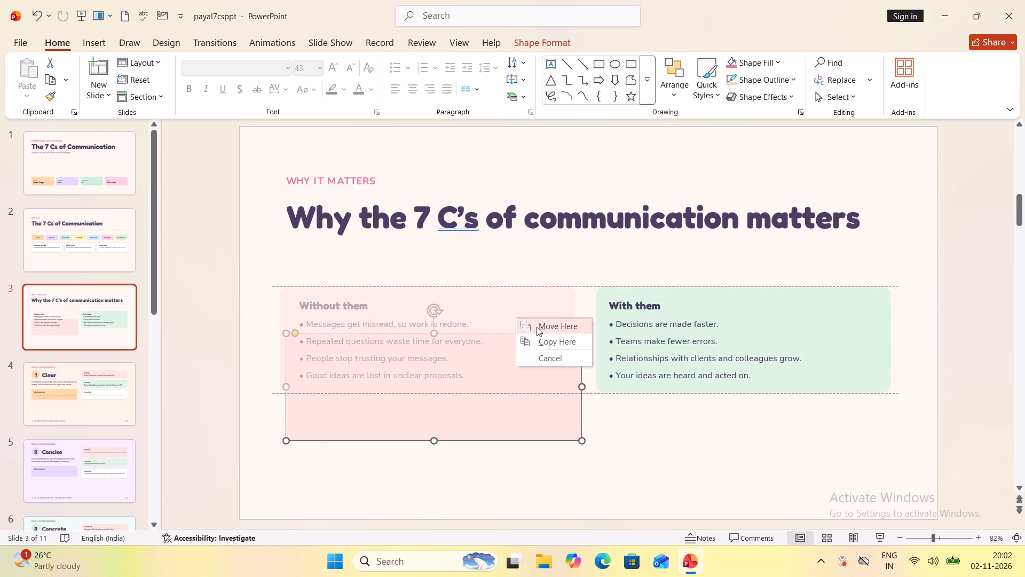
click(637, 401)
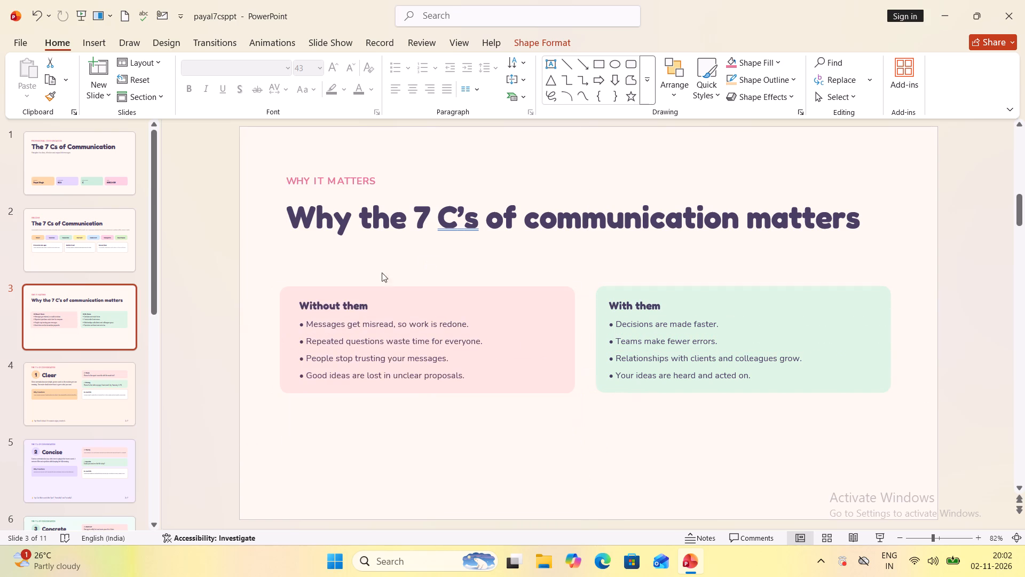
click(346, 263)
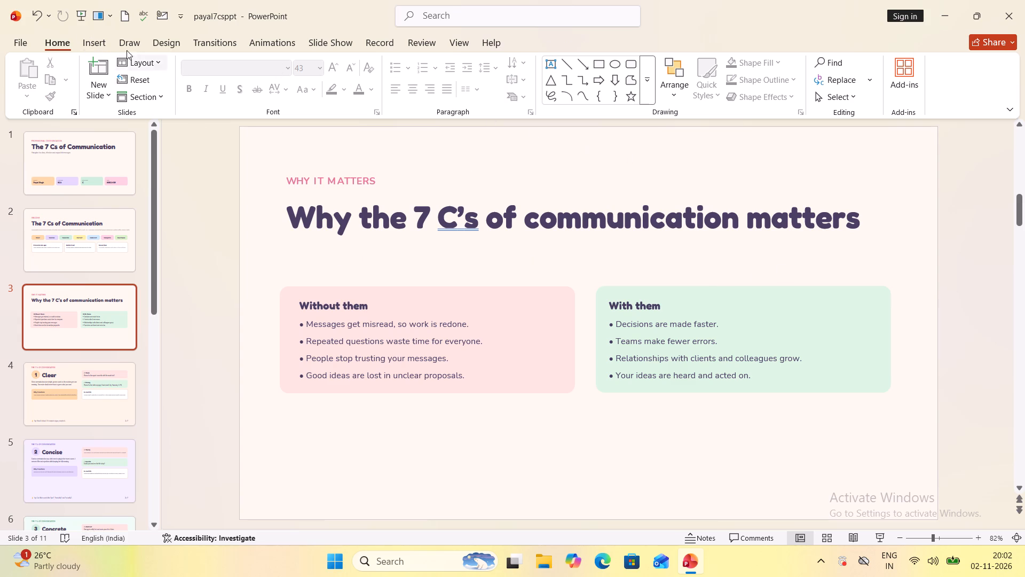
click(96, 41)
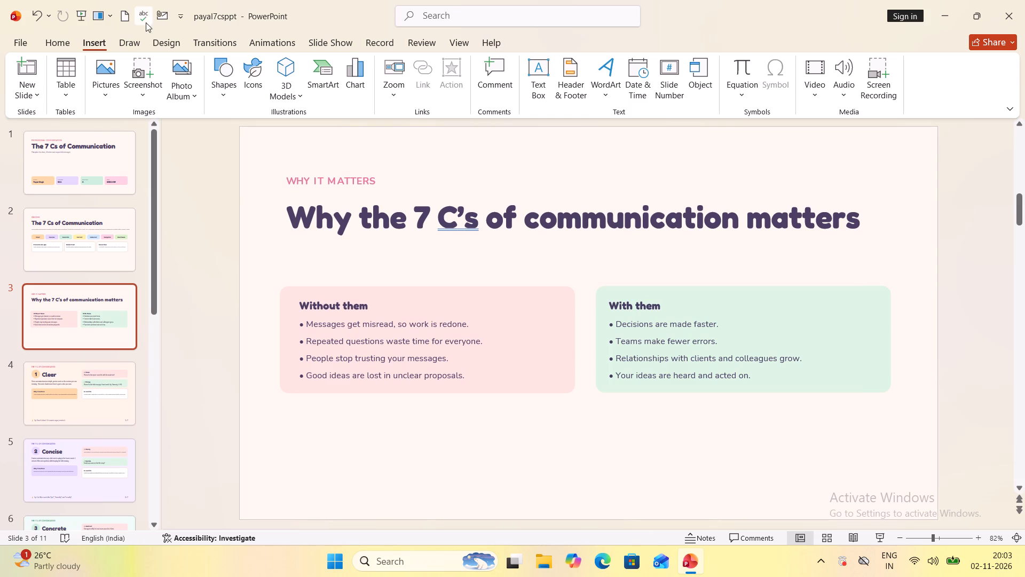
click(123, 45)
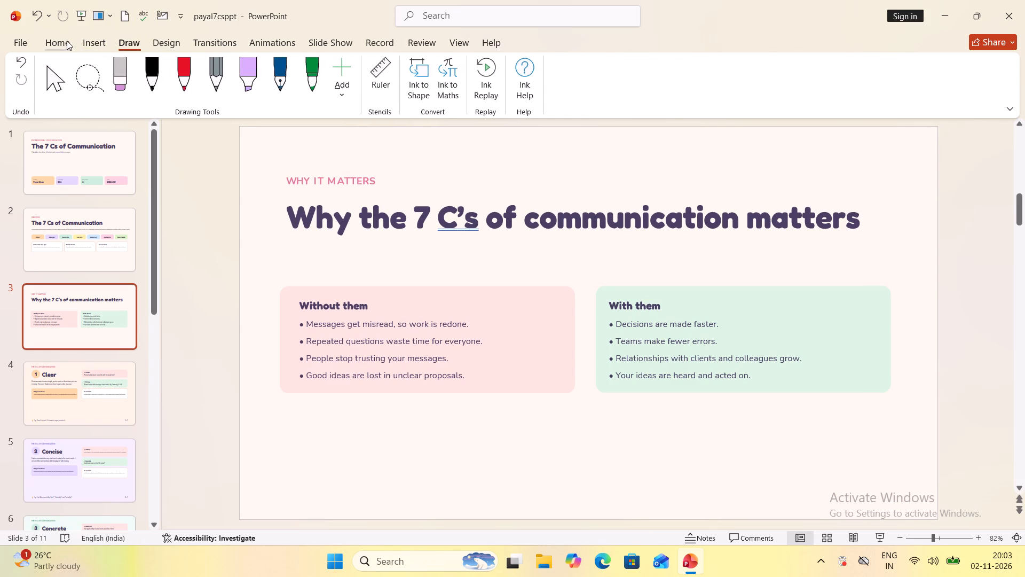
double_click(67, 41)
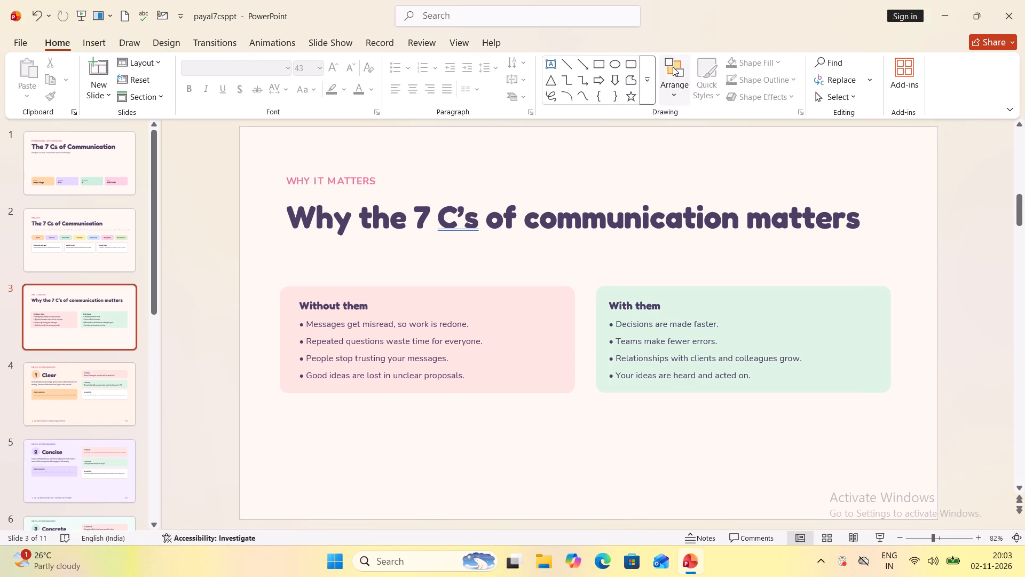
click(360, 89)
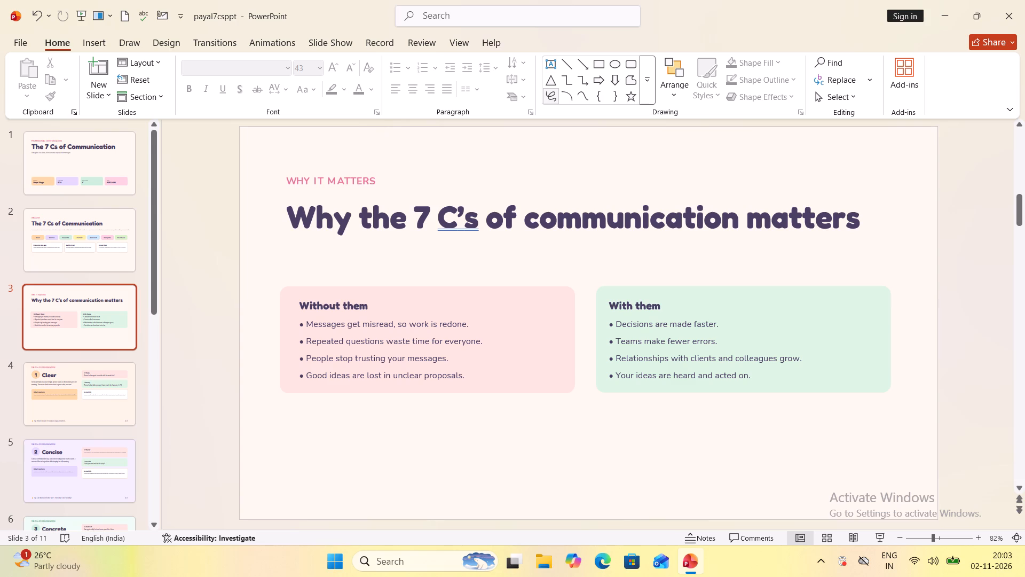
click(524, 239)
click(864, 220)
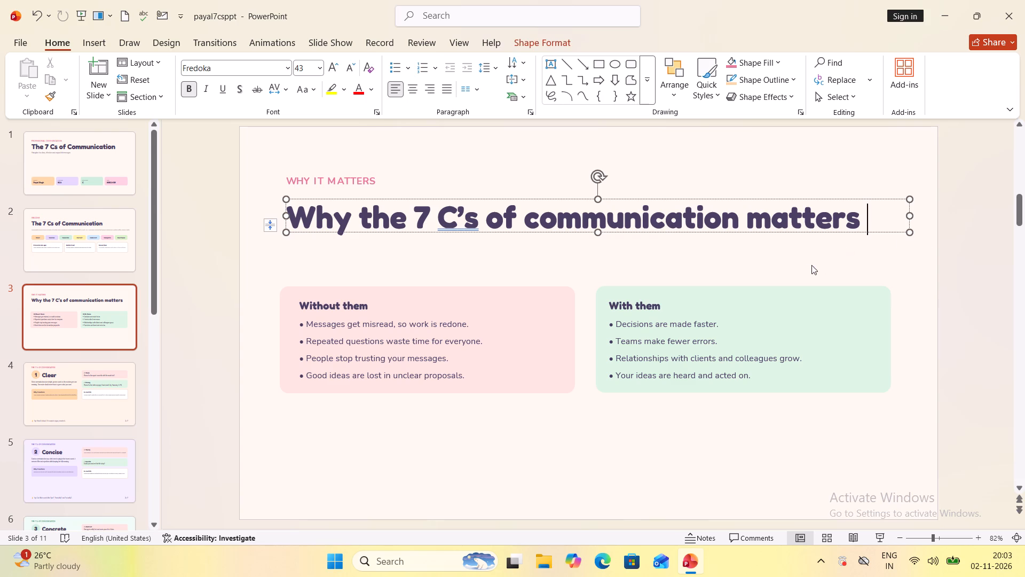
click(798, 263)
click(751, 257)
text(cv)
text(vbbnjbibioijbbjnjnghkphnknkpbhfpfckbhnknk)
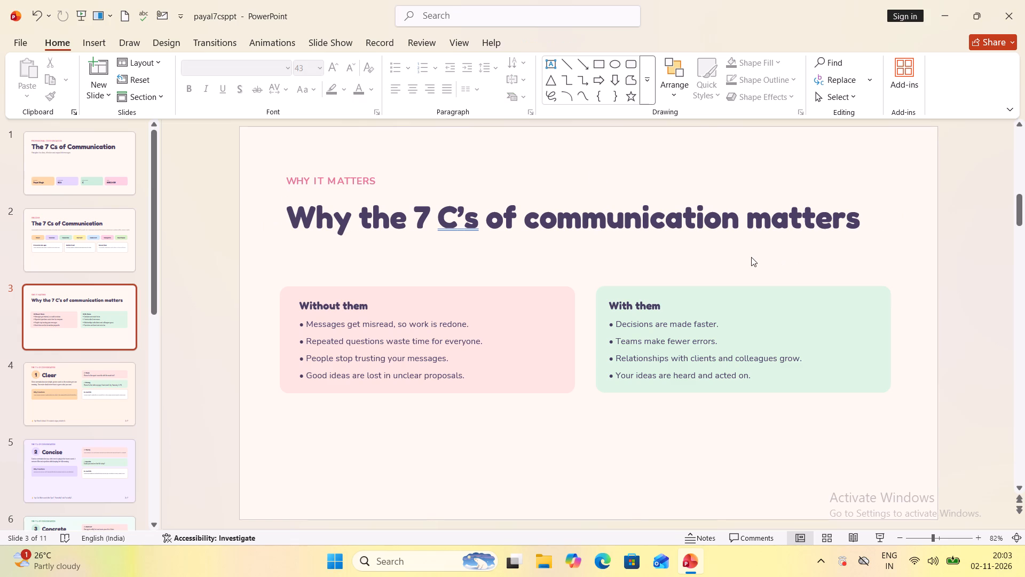
Shift the pink card behind the "Without them" text slightly left, keeping it level with the green "With them" card.
drag(449, 284, 413, 267)
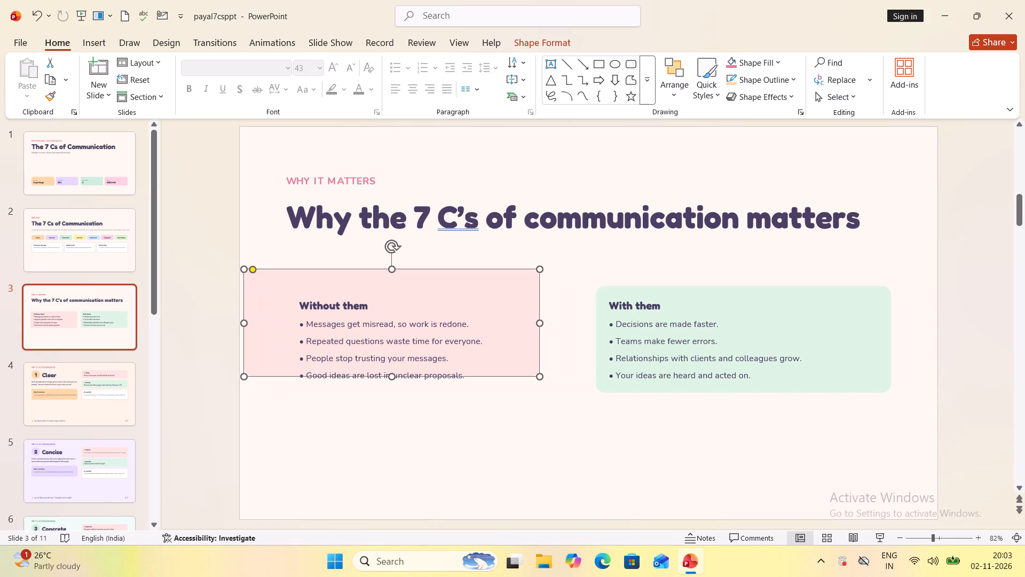
drag(450, 285, 468, 302)
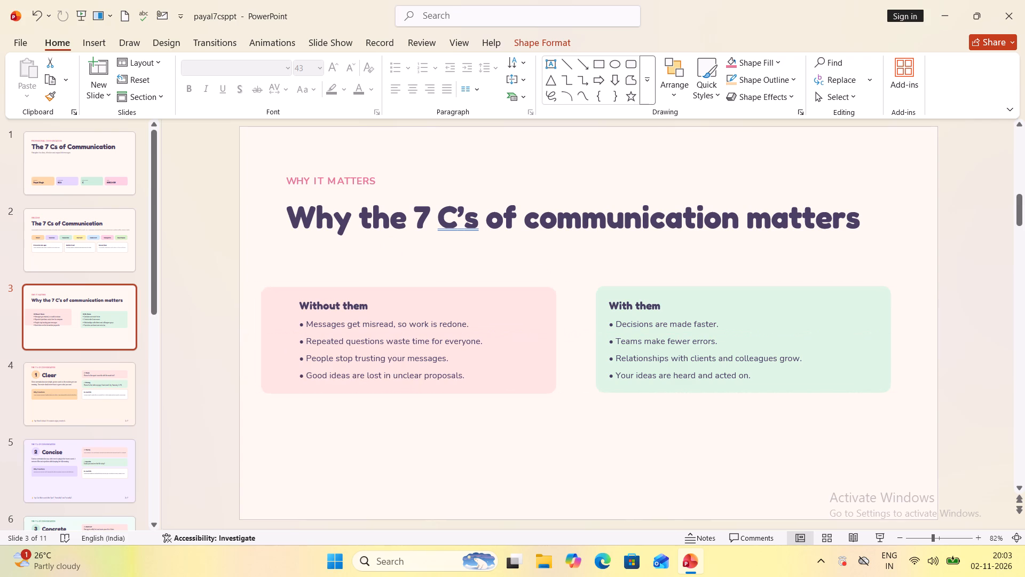
drag(468, 302, 476, 303)
click(476, 303)
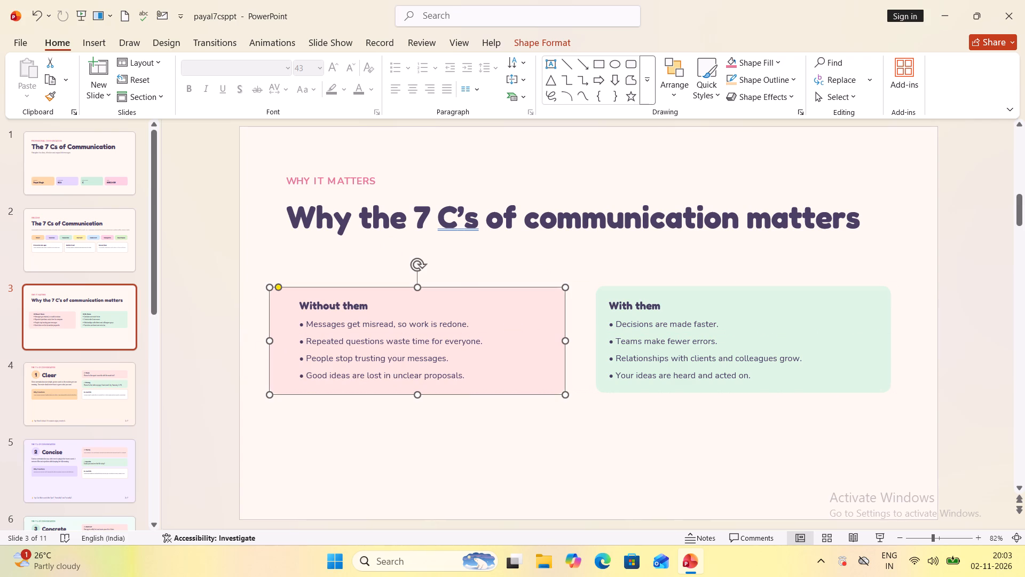
click(447, 258)
click(447, 258)
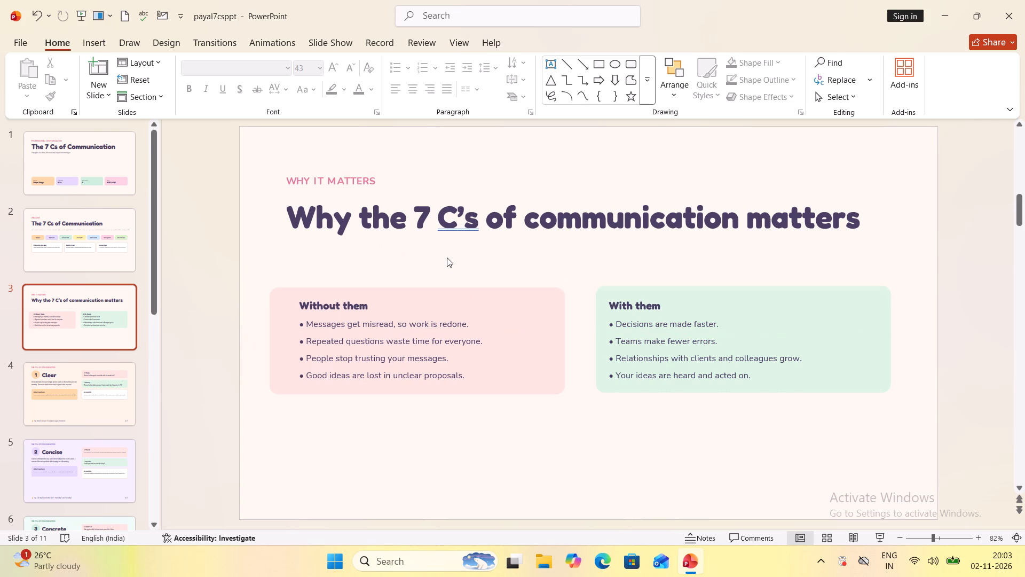
Replace everything after the initial "W" in the "WHY IT MATTERS" label above the heading with " almost e".
click(357, 181)
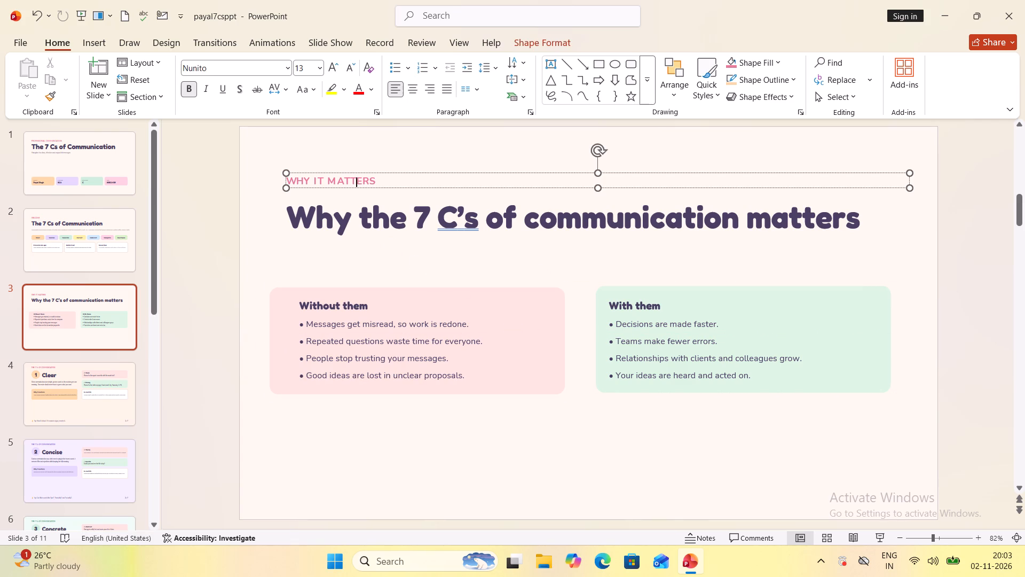
click(380, 181)
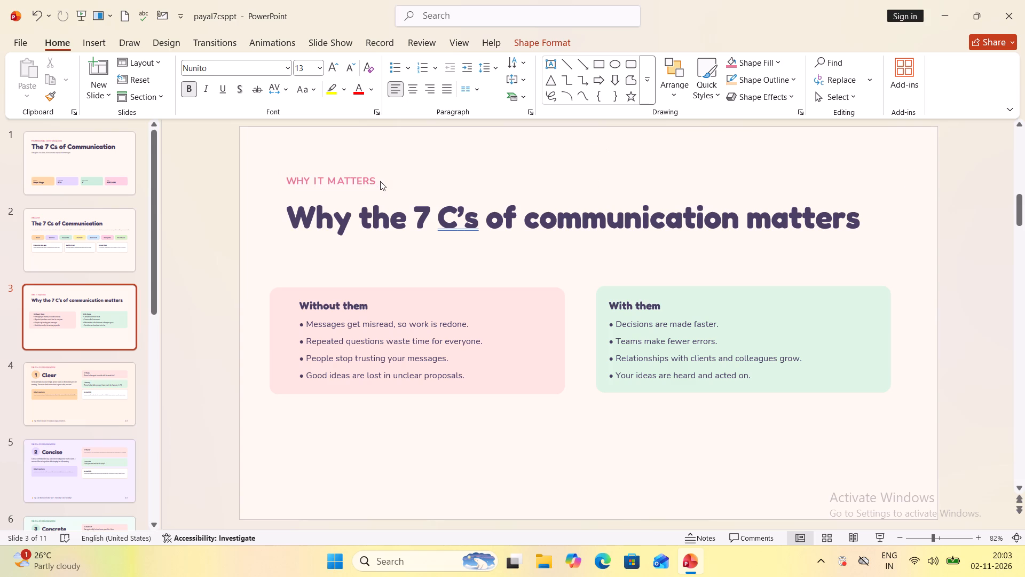
click(380, 181)
click(364, 181)
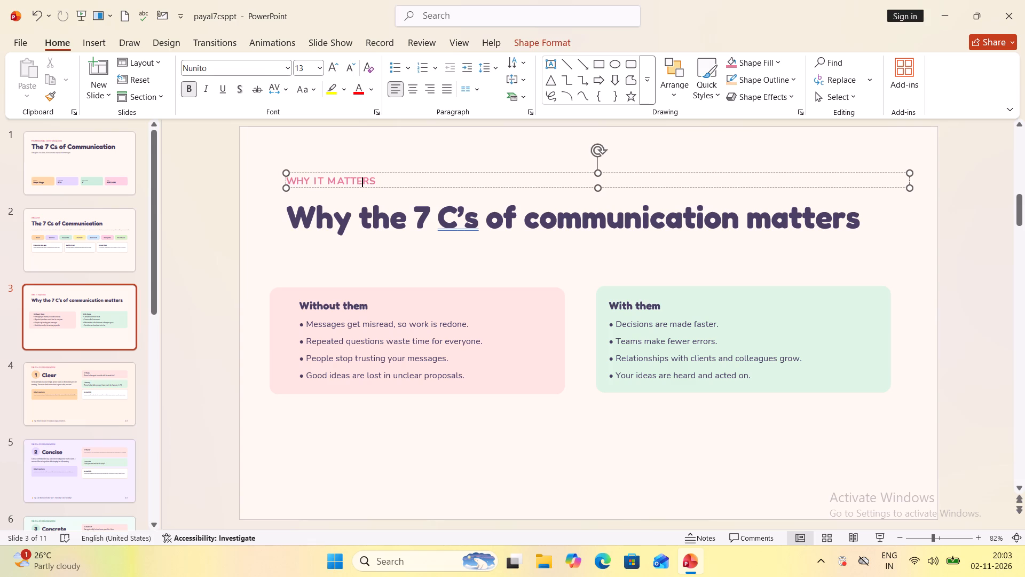
click(376, 180)
click(376, 180)
double_click(376, 180)
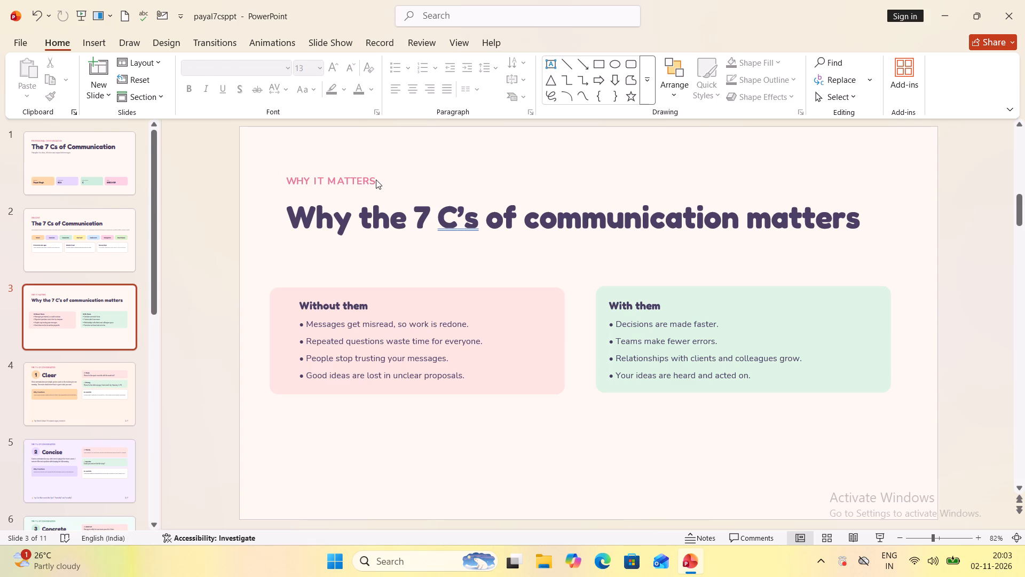
click(362, 180)
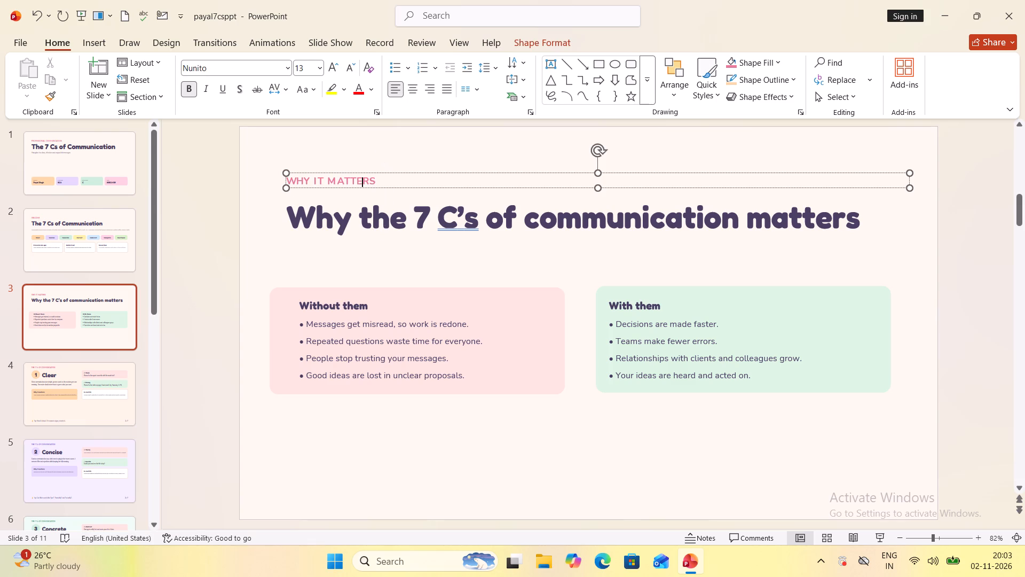
click(385, 180)
click(347, 177)
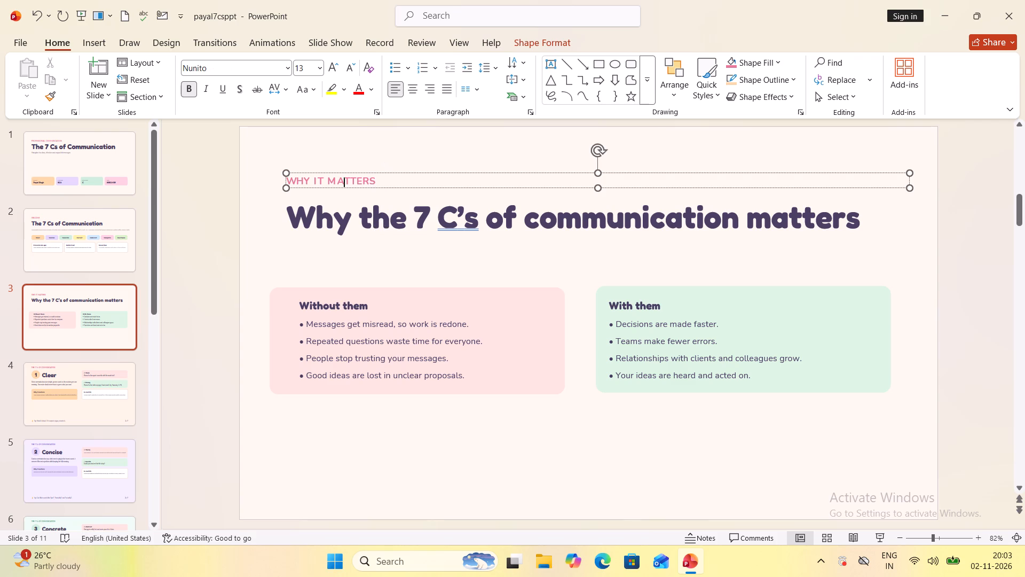
double_click(347, 177)
key(BackSpace)
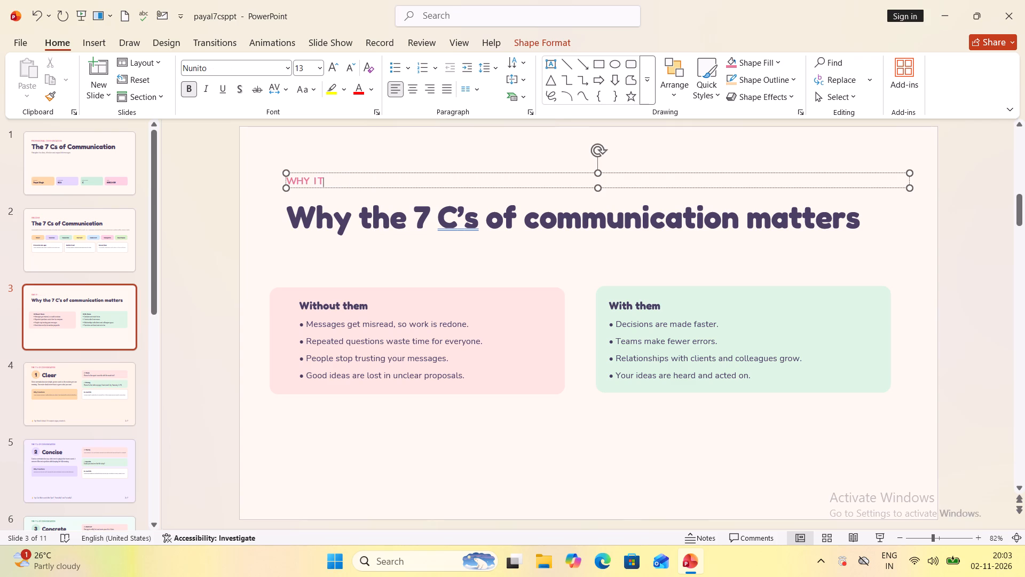
key(BackSpace)
key(BackSpace)
key(BackSpace)
key(BackSpace)
key(BackSpace)
key(space)
text(al)
key(space)
key(BackSpace)
text(most)
key(space)
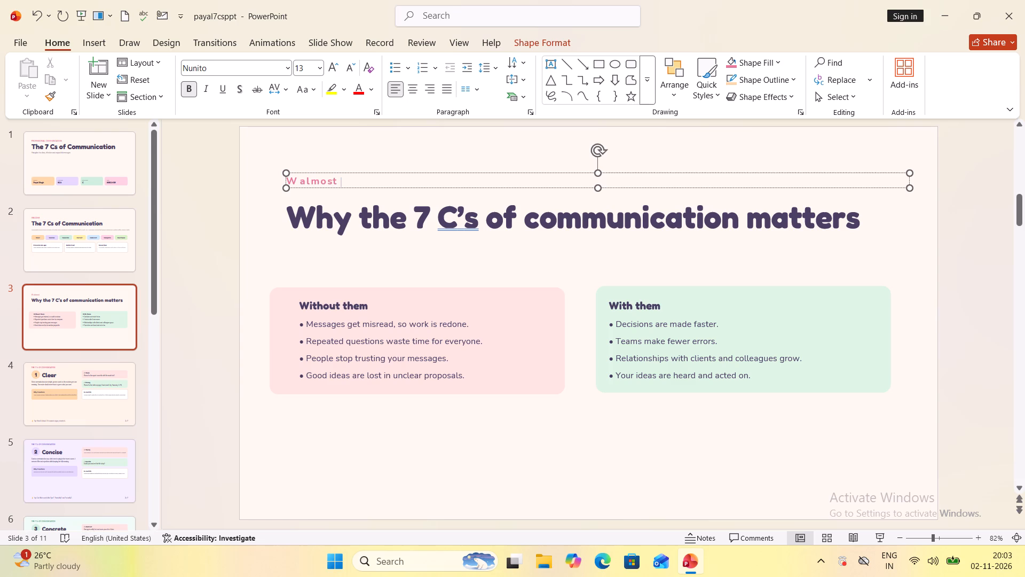
key(e)
right_click(347, 177)
key(u)
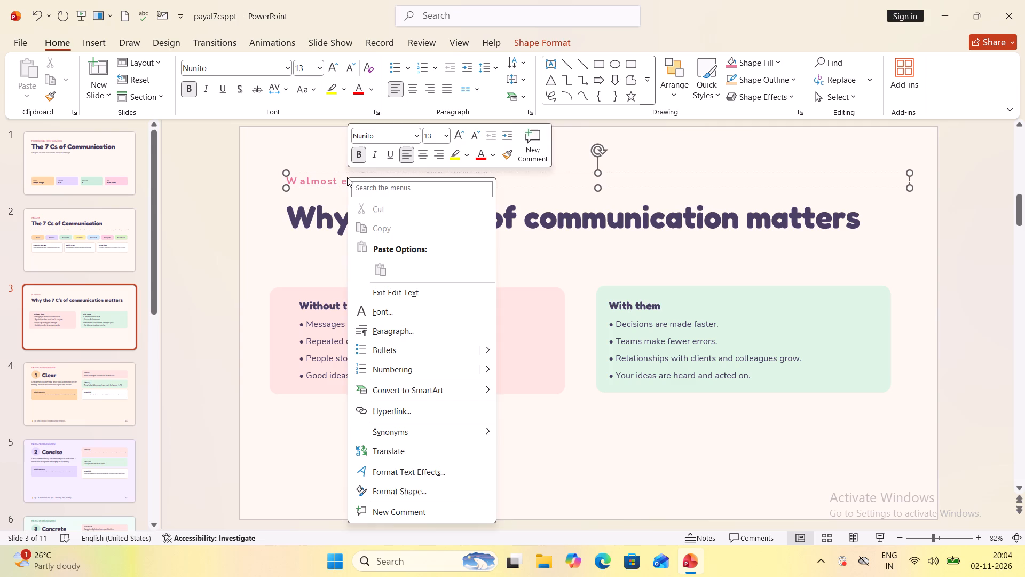
click(337, 180)
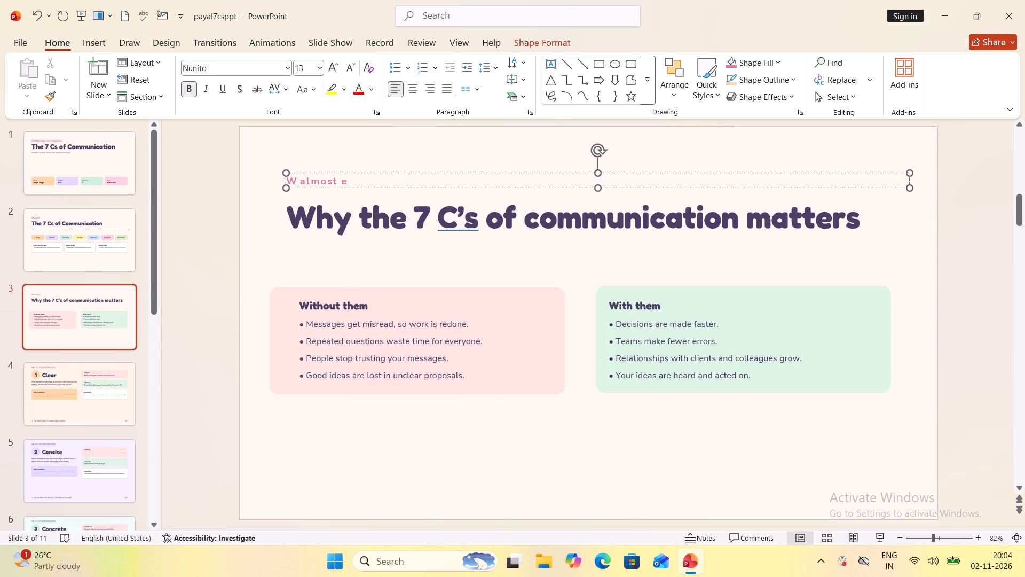
click(354, 183)
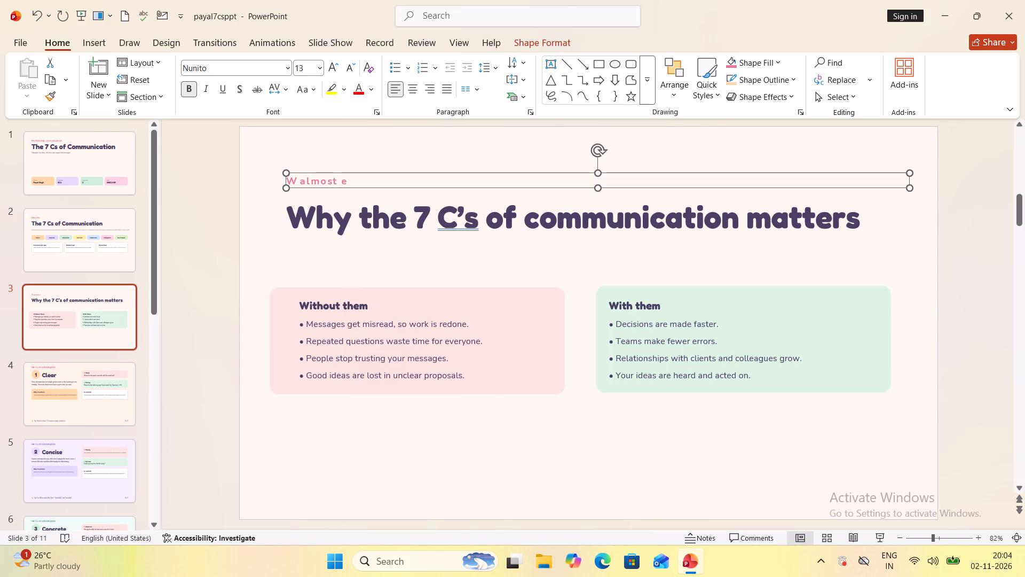
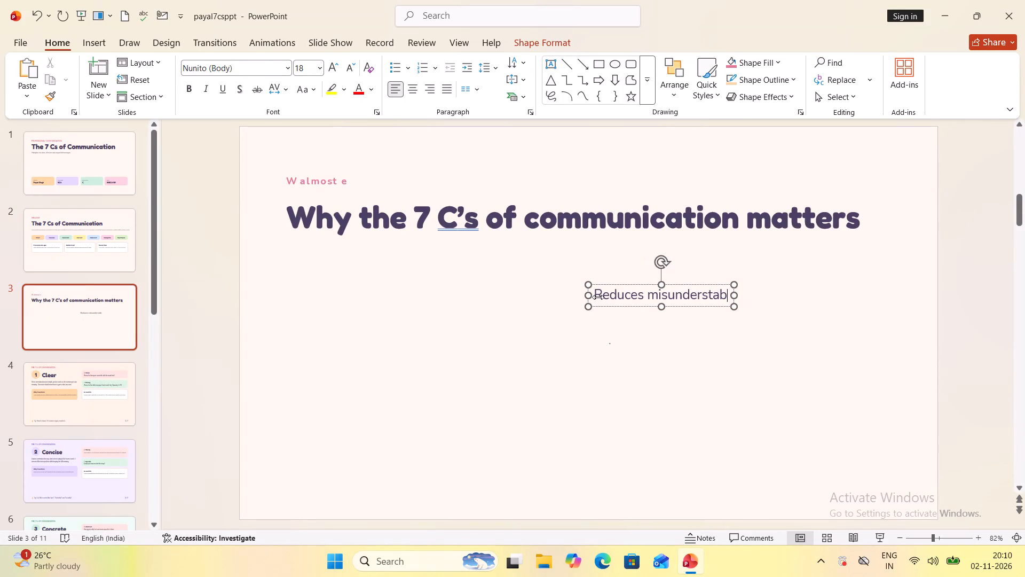
Correct and complete the text below the heading so that it reads "Reduces misunderstandings".
key(BackSpace)
text(nding)
key(space)
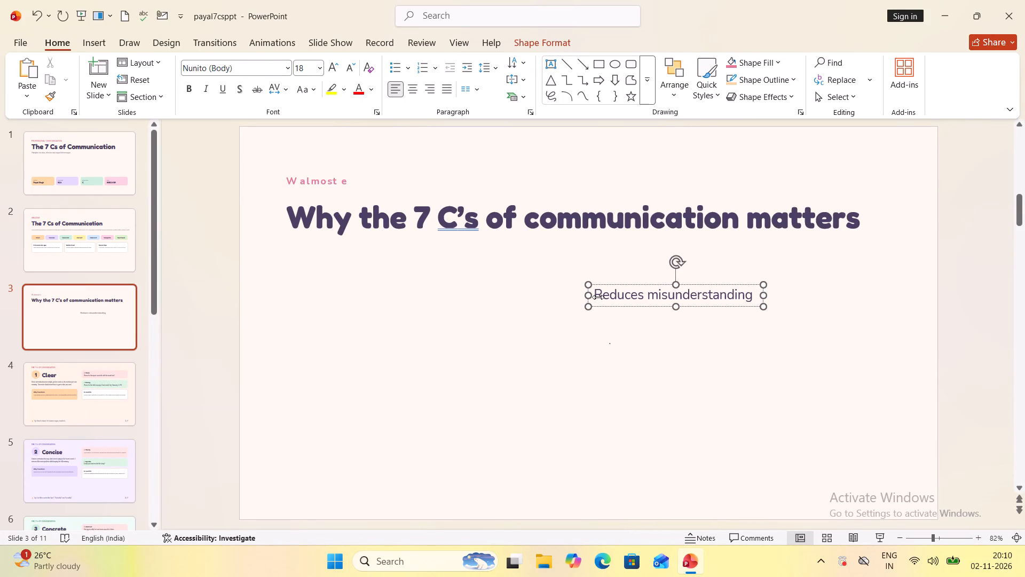
key(BackSpace)
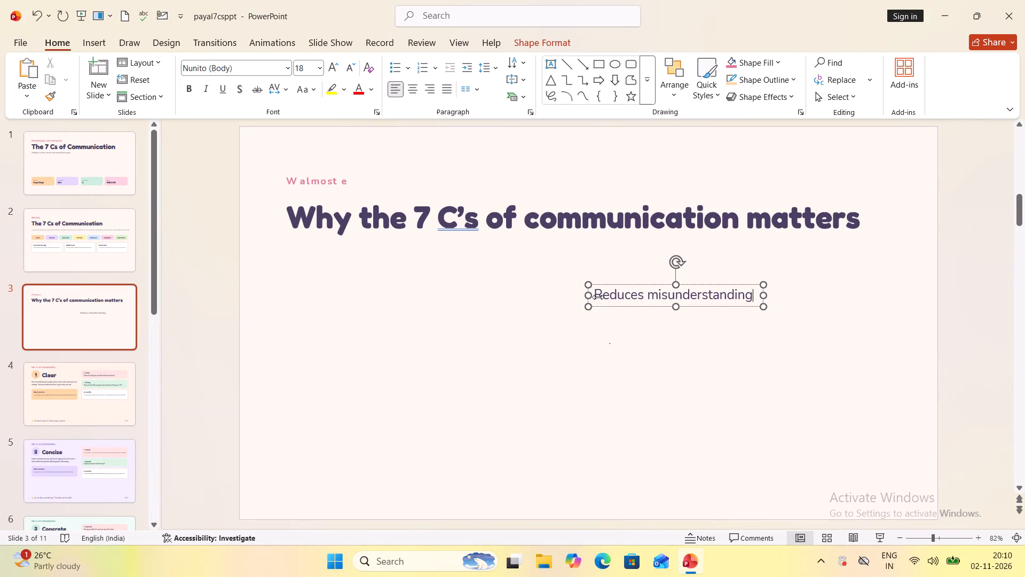
key(s)
Make the whole "Reduces misunderstandings" text bold.
double_click(598, 297)
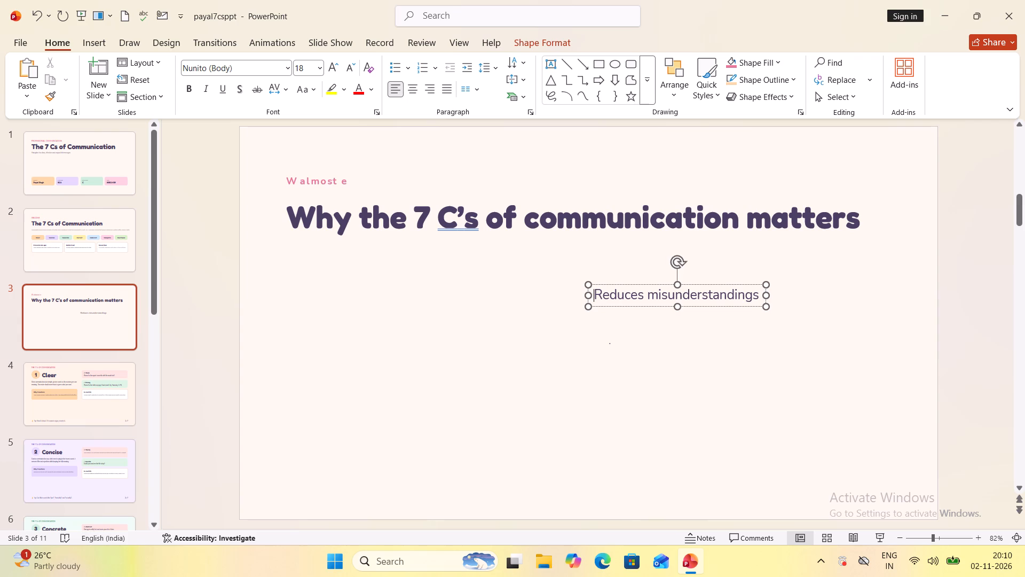
triple_click(598, 297)
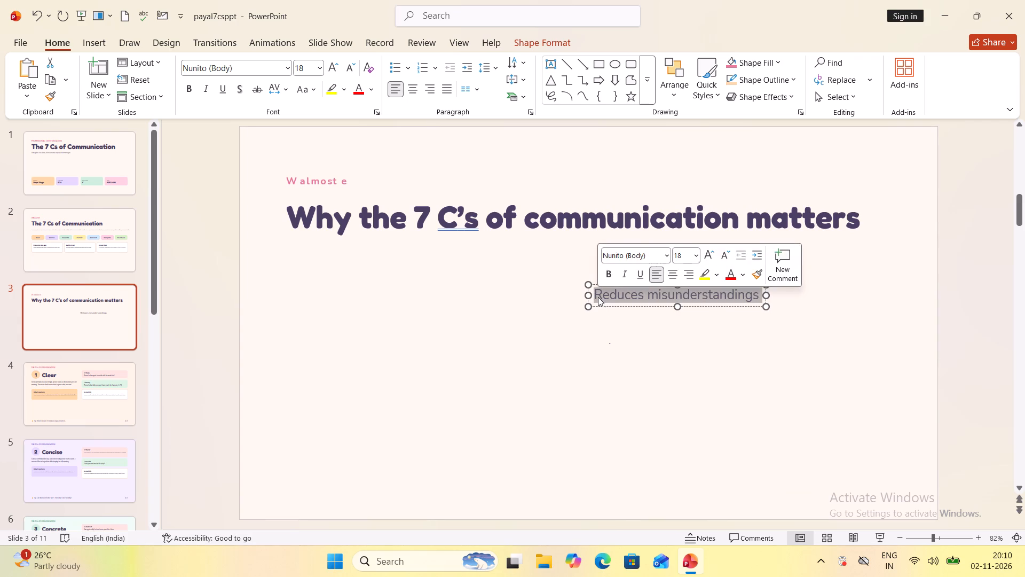
click(608, 268)
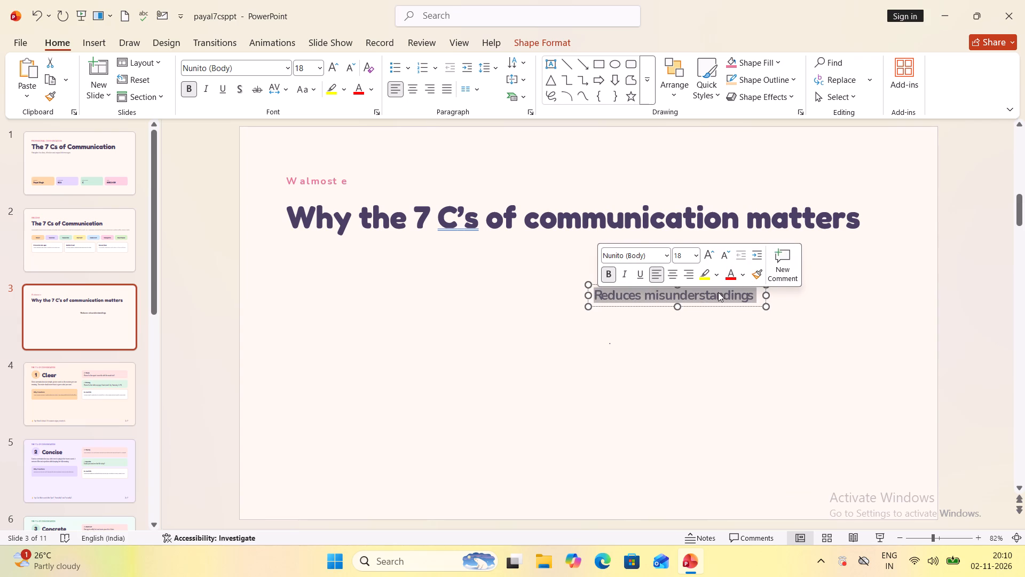
click(758, 295)
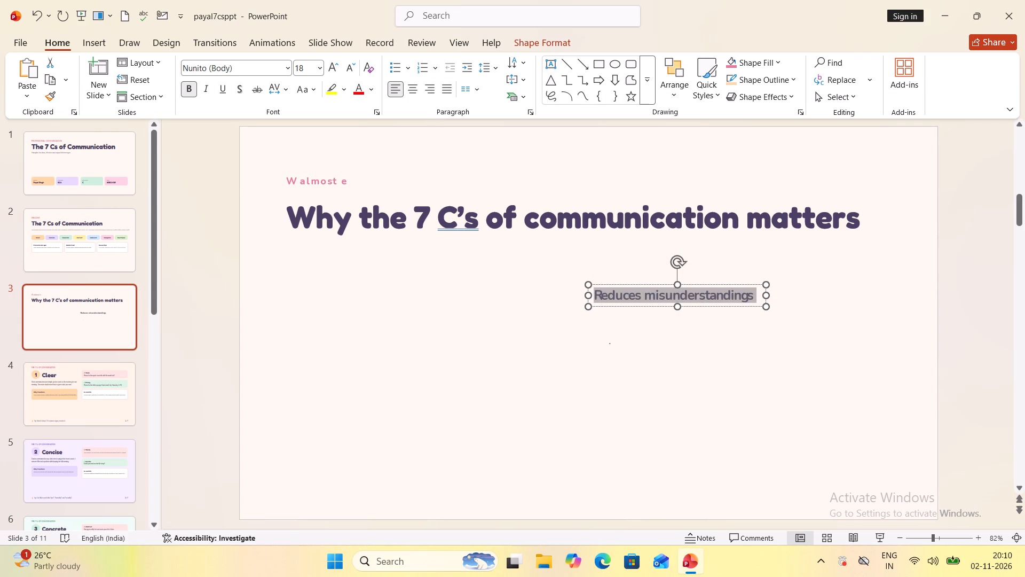
click(758, 295)
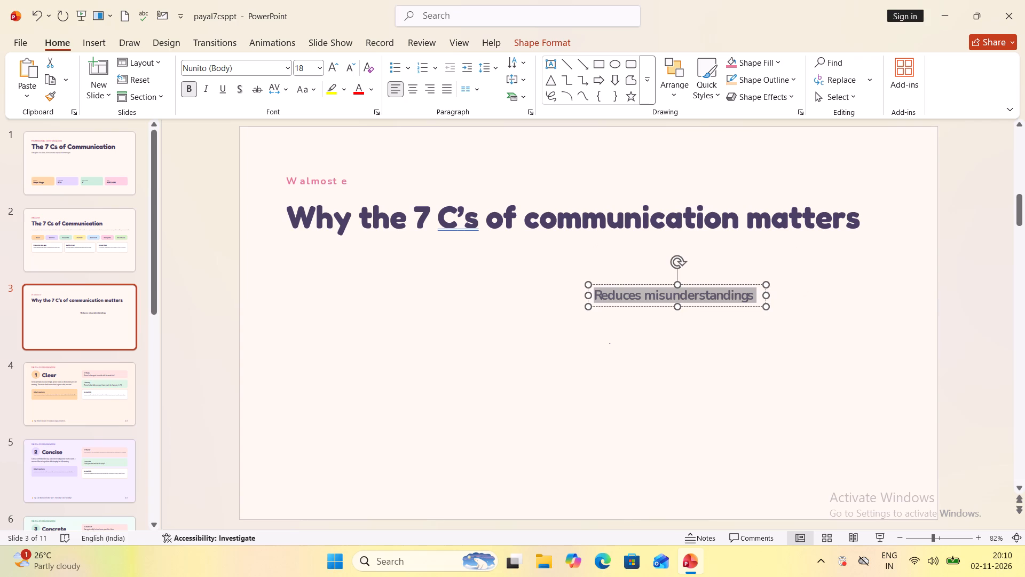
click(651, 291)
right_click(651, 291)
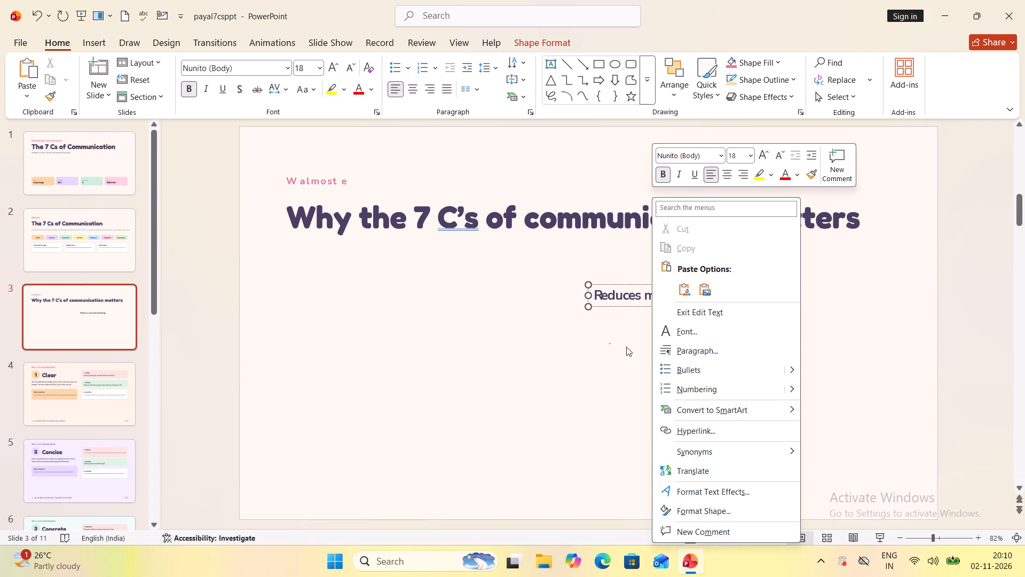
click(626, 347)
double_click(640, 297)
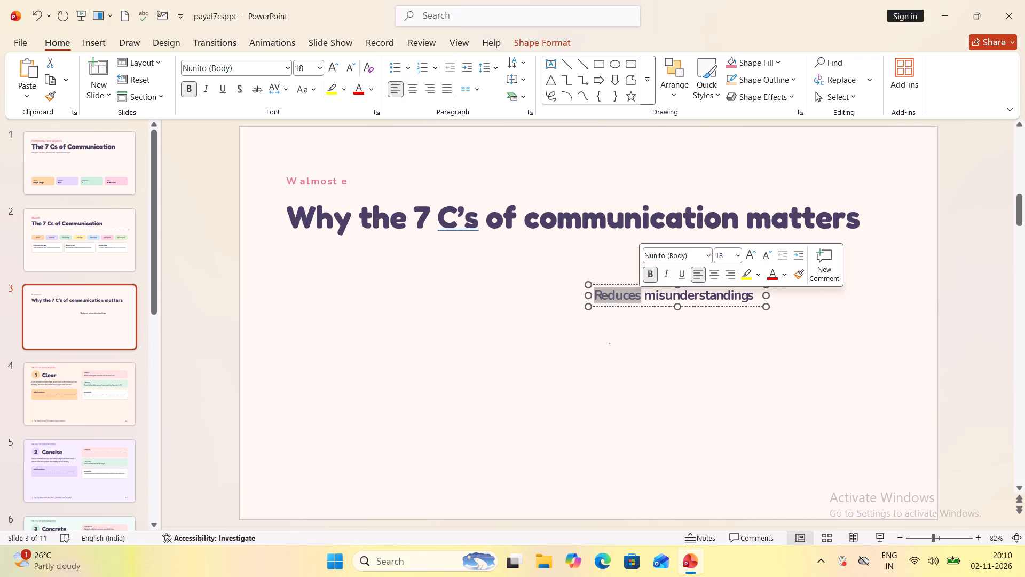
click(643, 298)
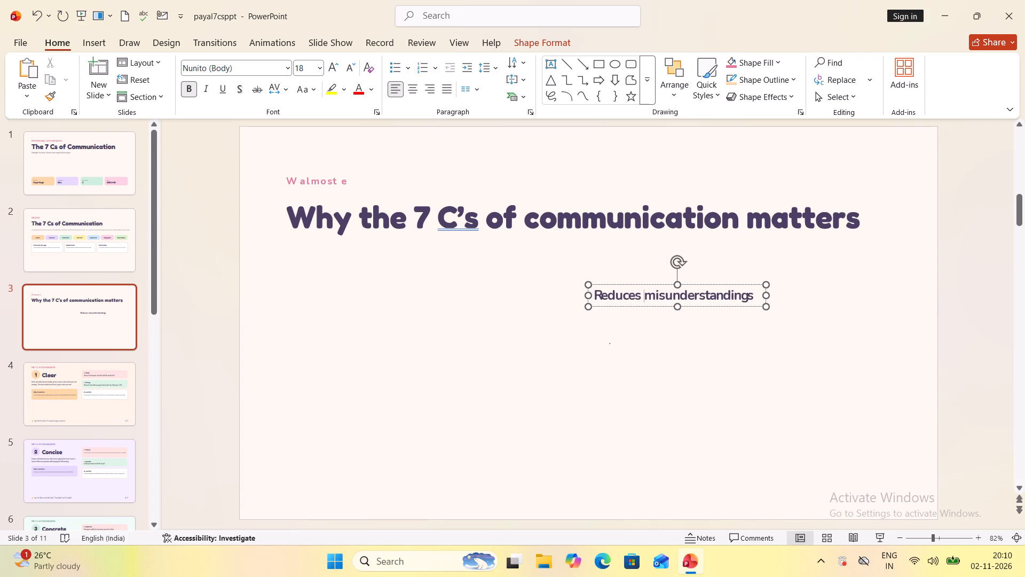
Move the "Reduces misunderstandings" text box left and slightly up, closer beneath the heading.
right_drag(598, 285, 385, 278)
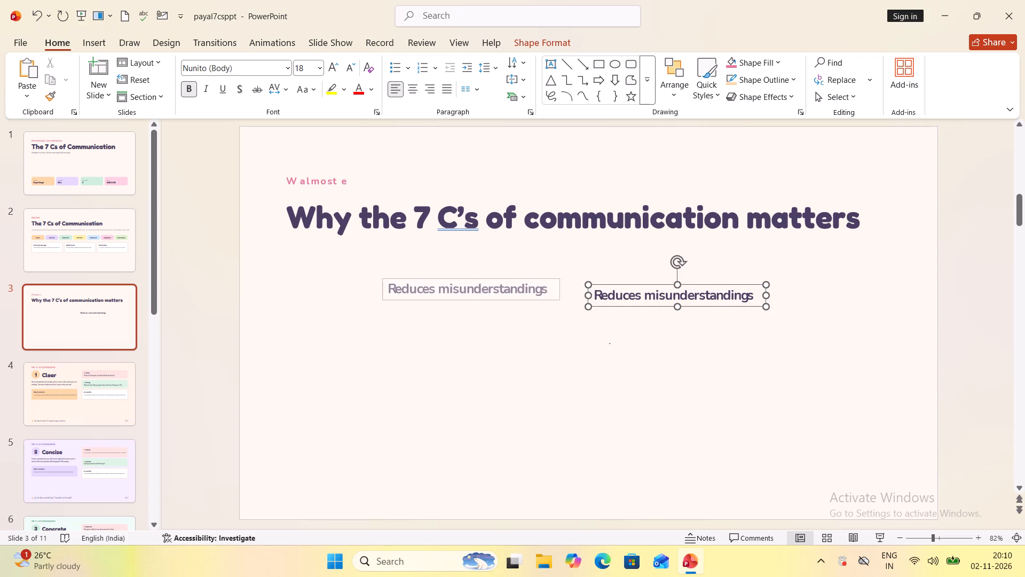
right_drag(385, 278, 385, 278)
click(400, 281)
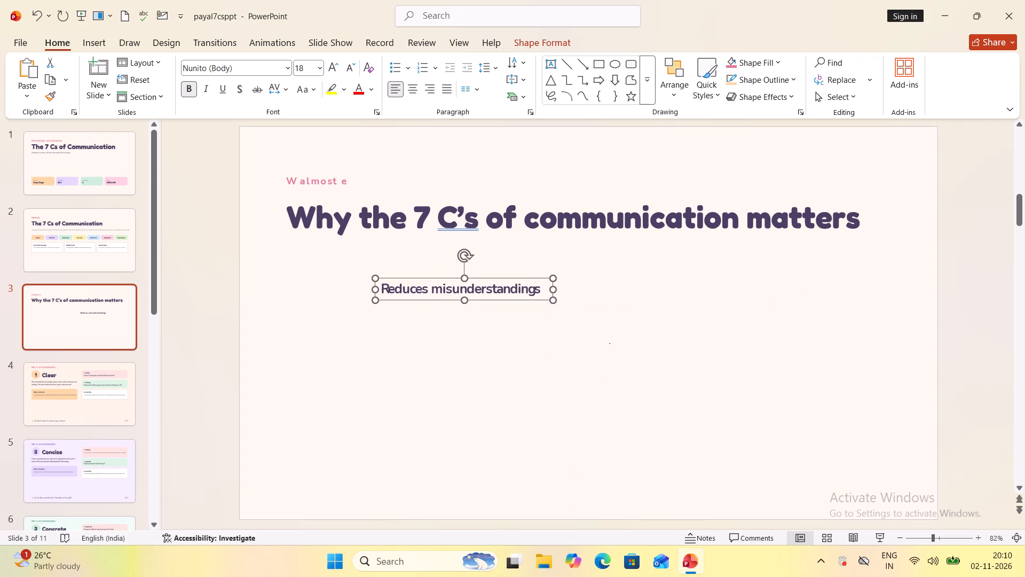
Continue the line after "Reduces misunderstandings" with " : clear, structured and complete message prevent confusion and costly ".
click(545, 290)
key(space)
text(:)
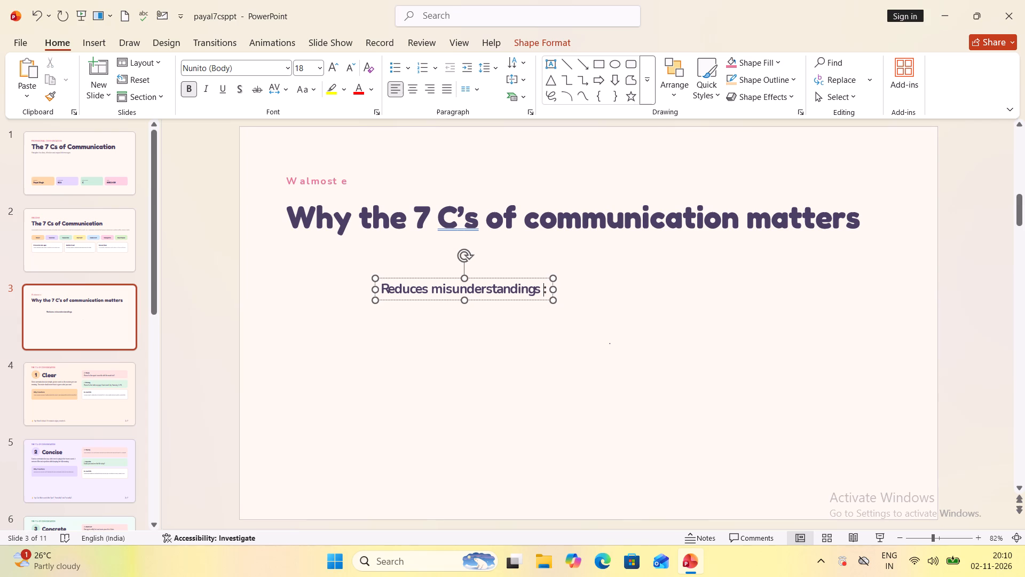
key(space)
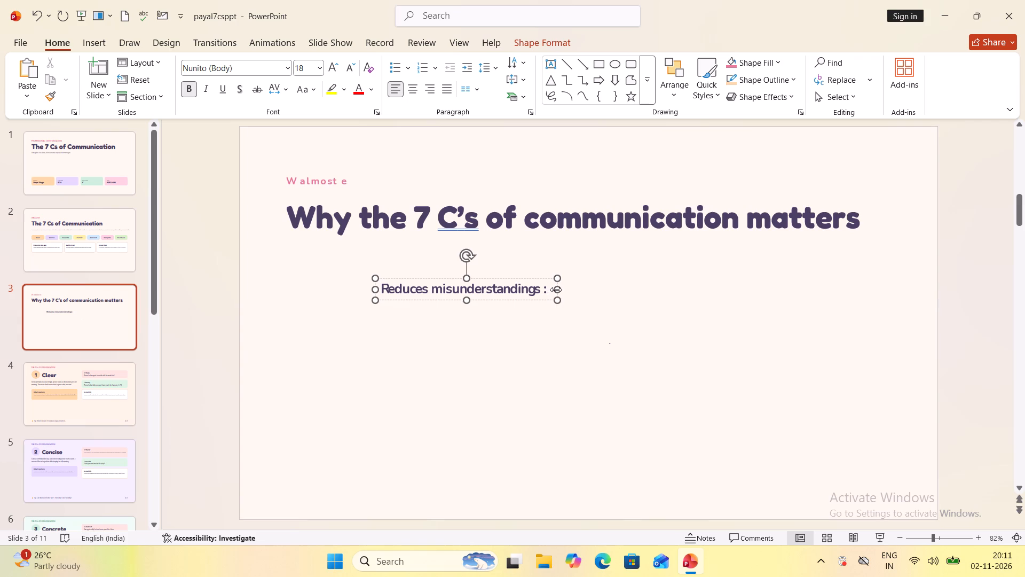
key(c)
text(lea)
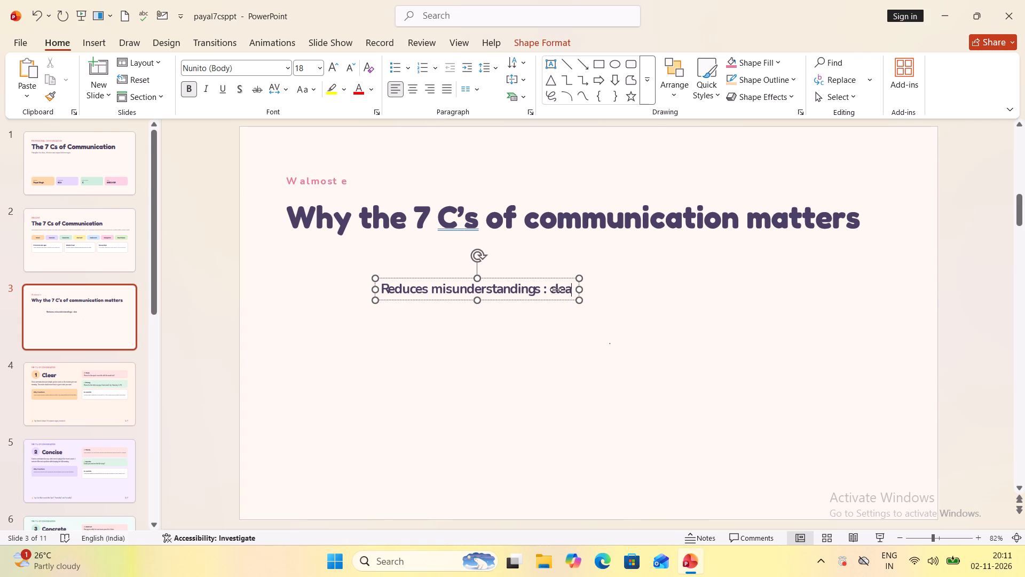
text(r,)
key(space)
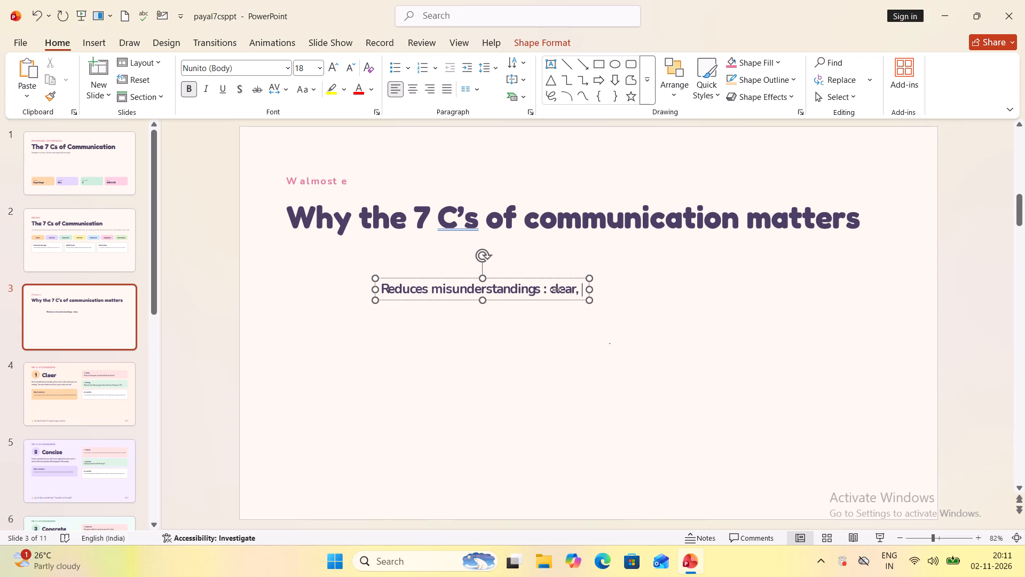
text(stru)
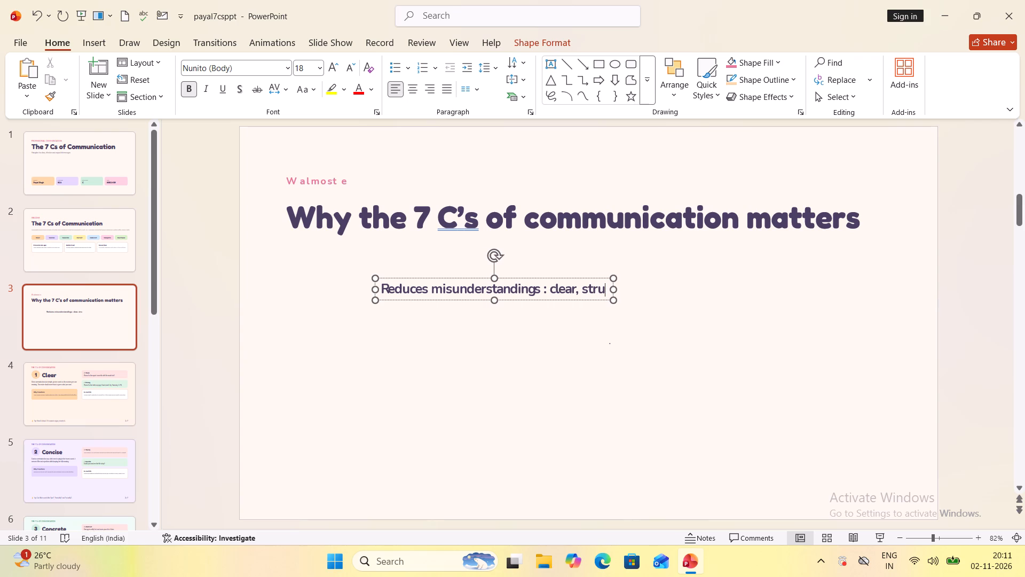
text(ctu)
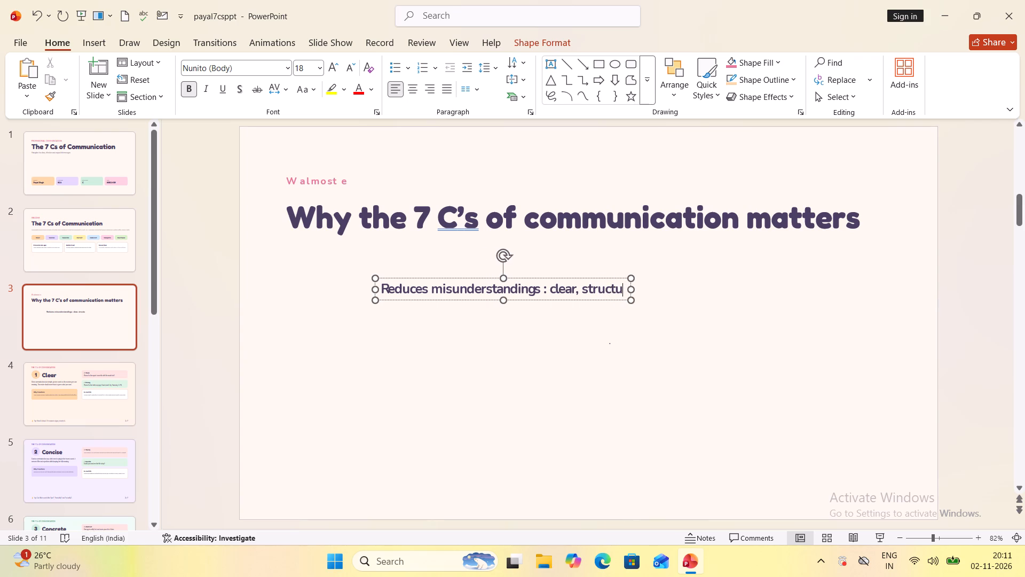
key(r)
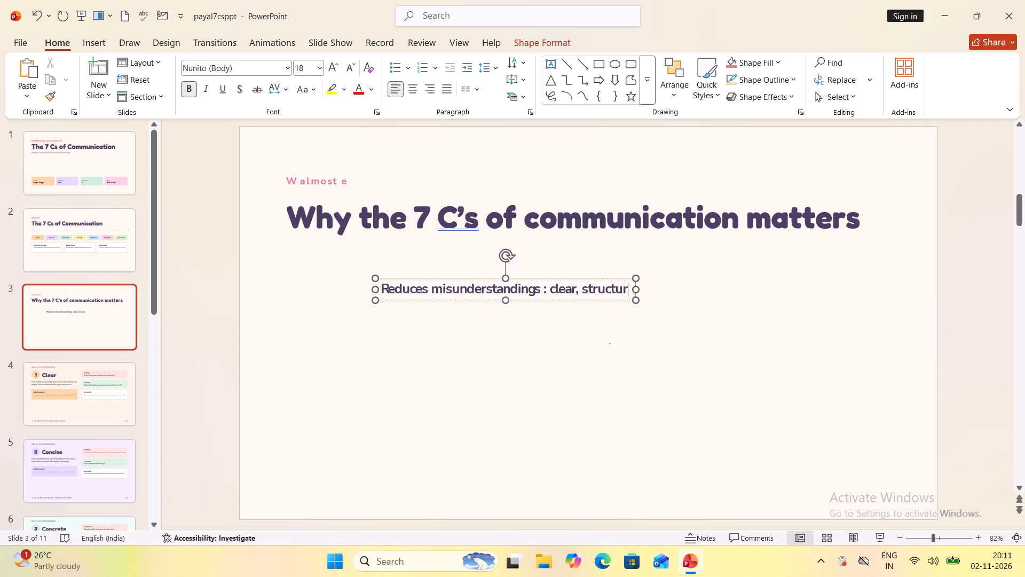
text(ed)
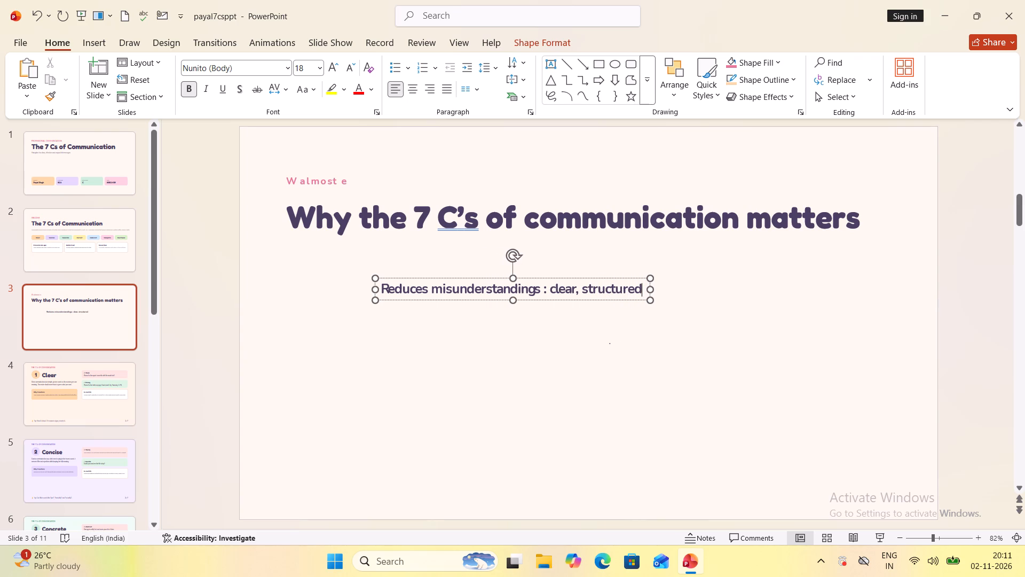
key(space)
text(and)
key(space)
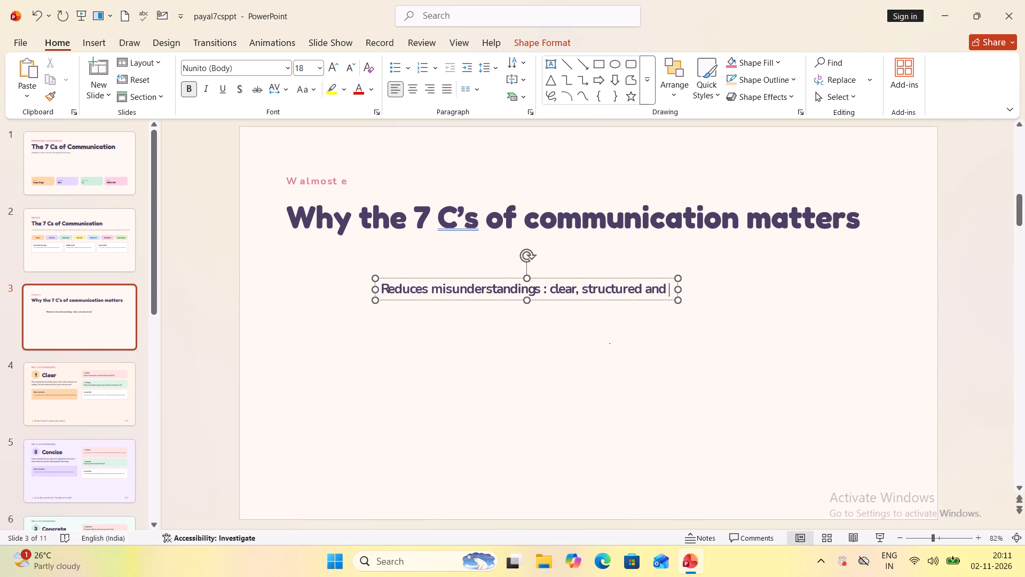
text(complete)
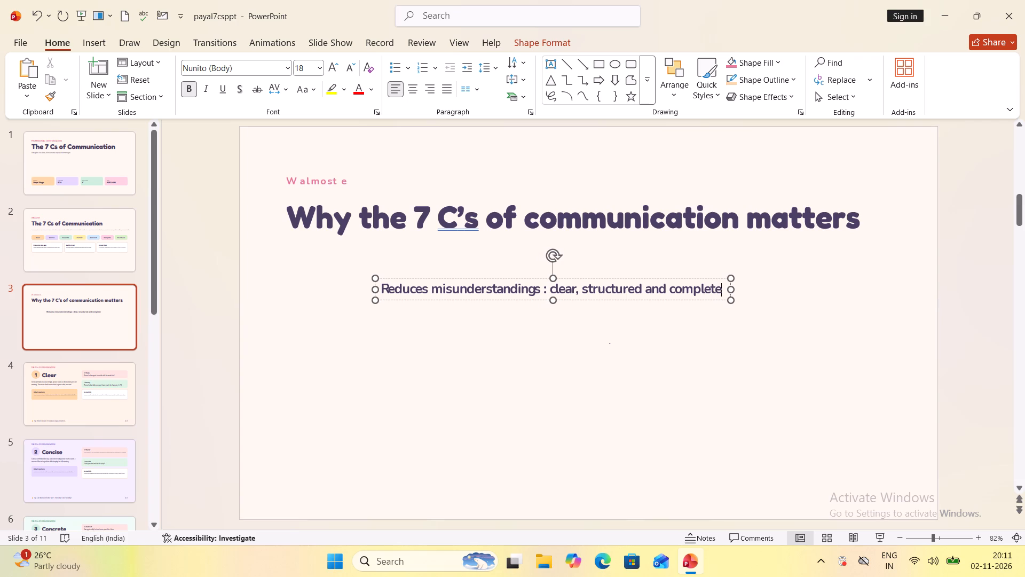
key(space)
text(messs)
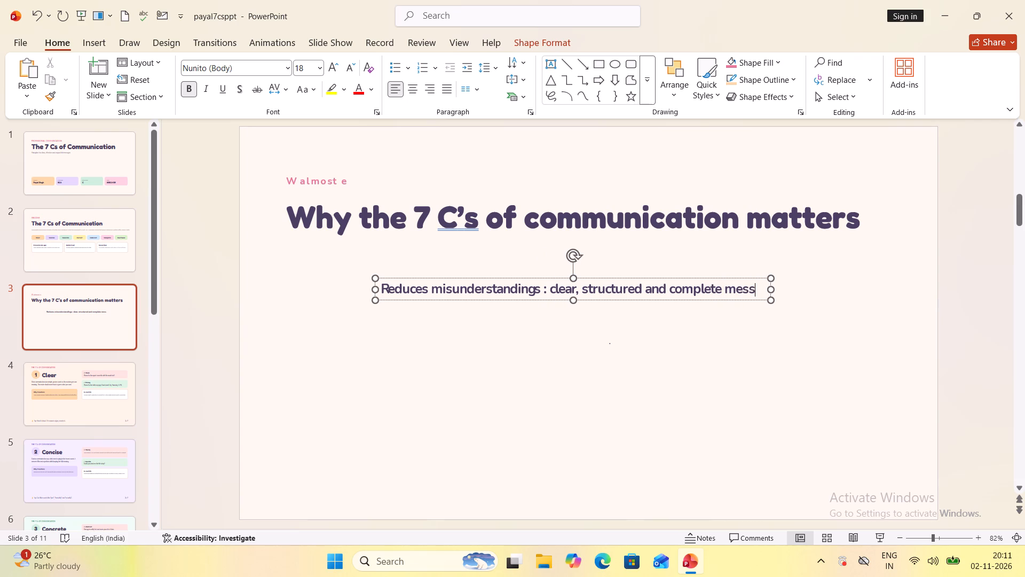
text(ang)
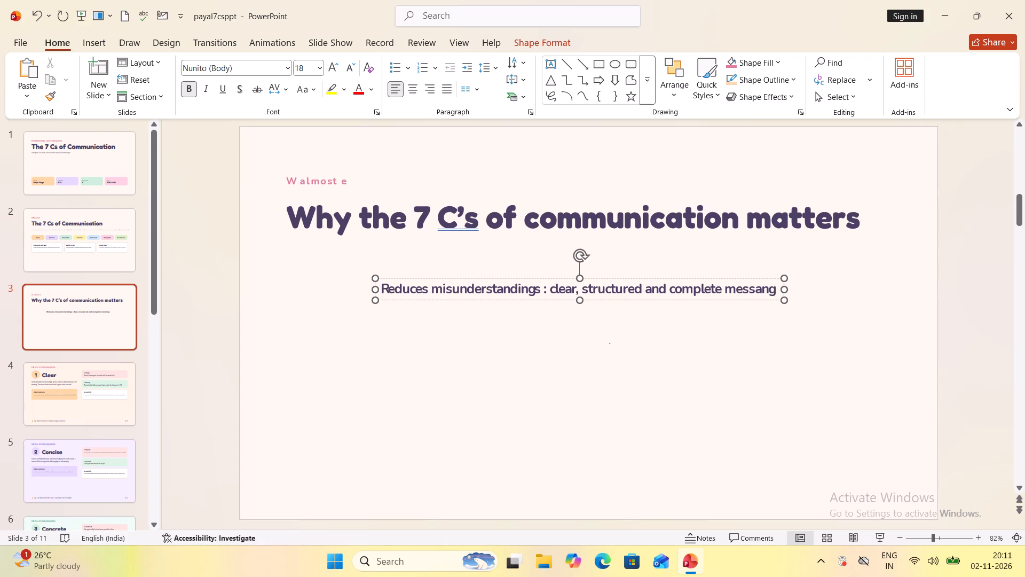
key(BackSpace)
key(BackSpace)
text(ge)
key(space)
text(preve)
text(nt)
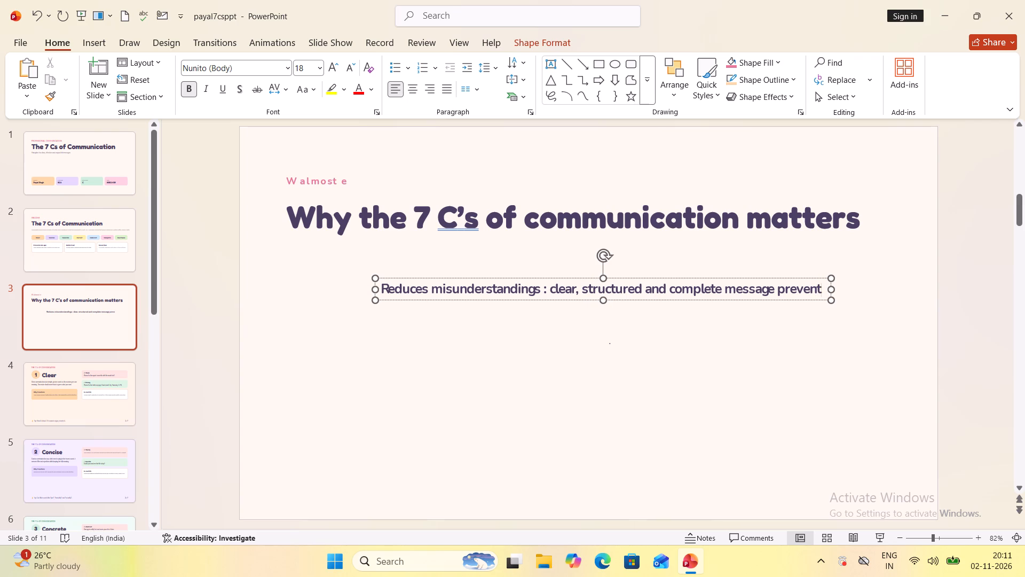
key(space)
text(conf)
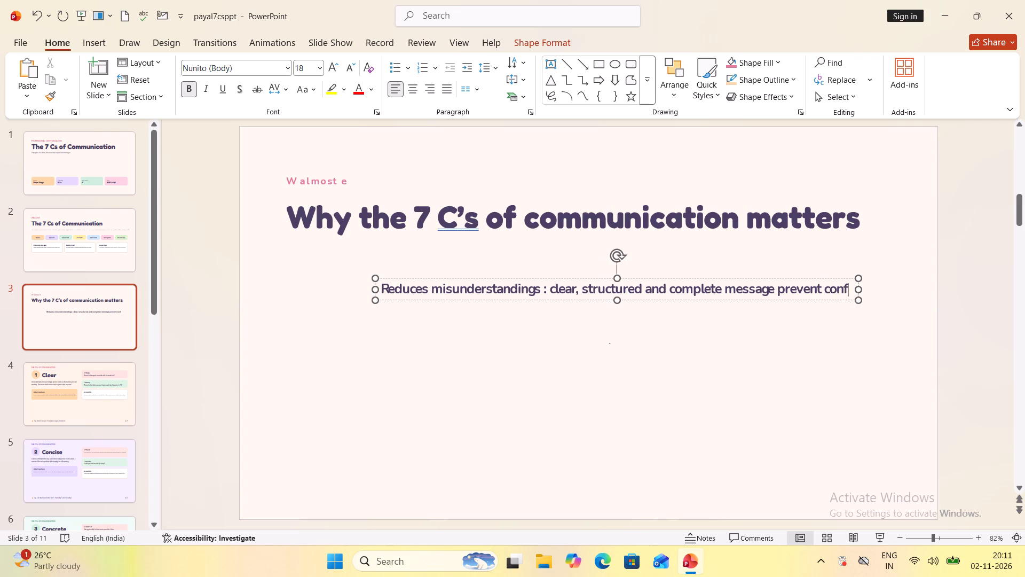
text(usion)
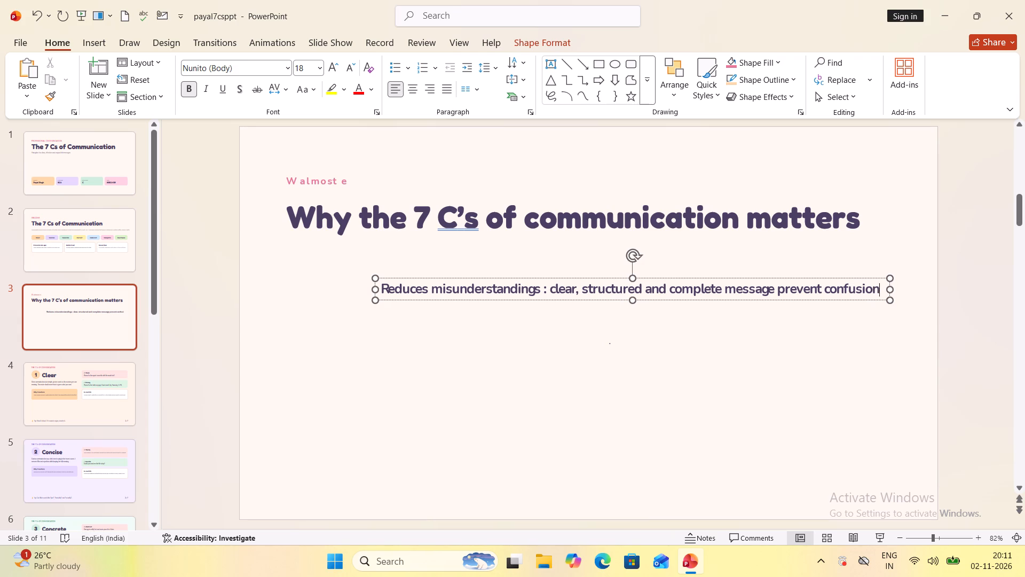
key(space)
text(and cost)
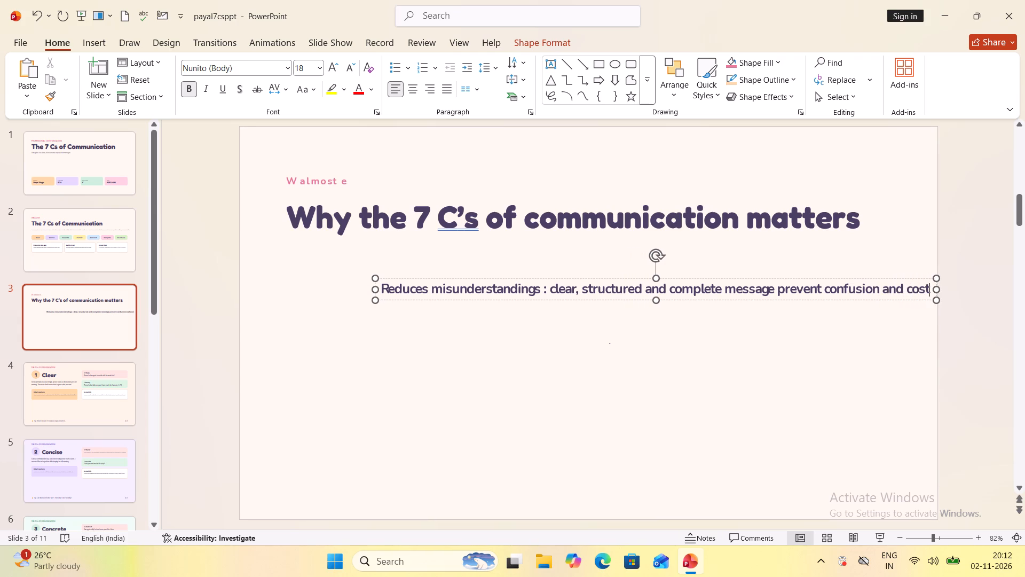
key(l)
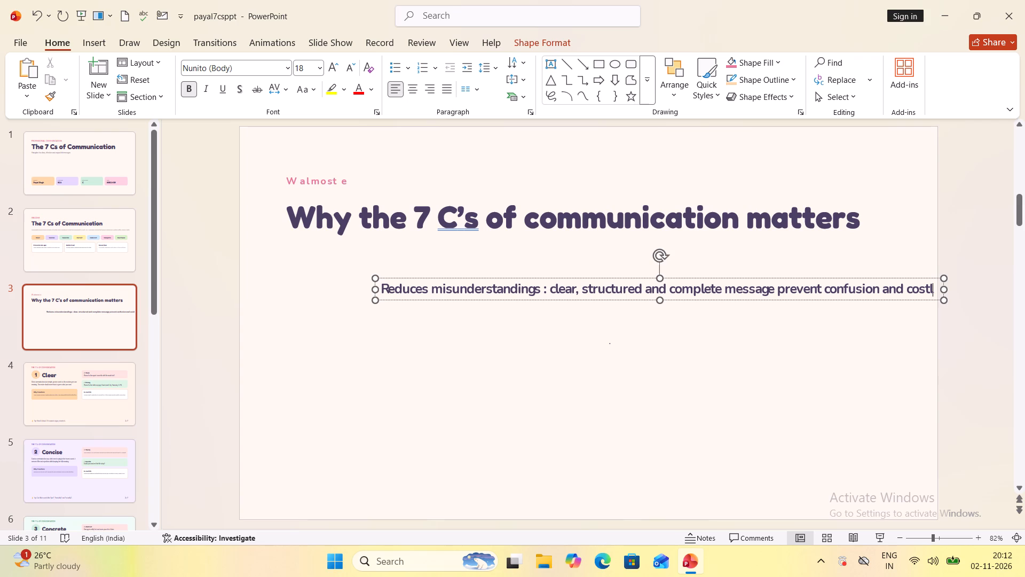
text(y)
key(space)
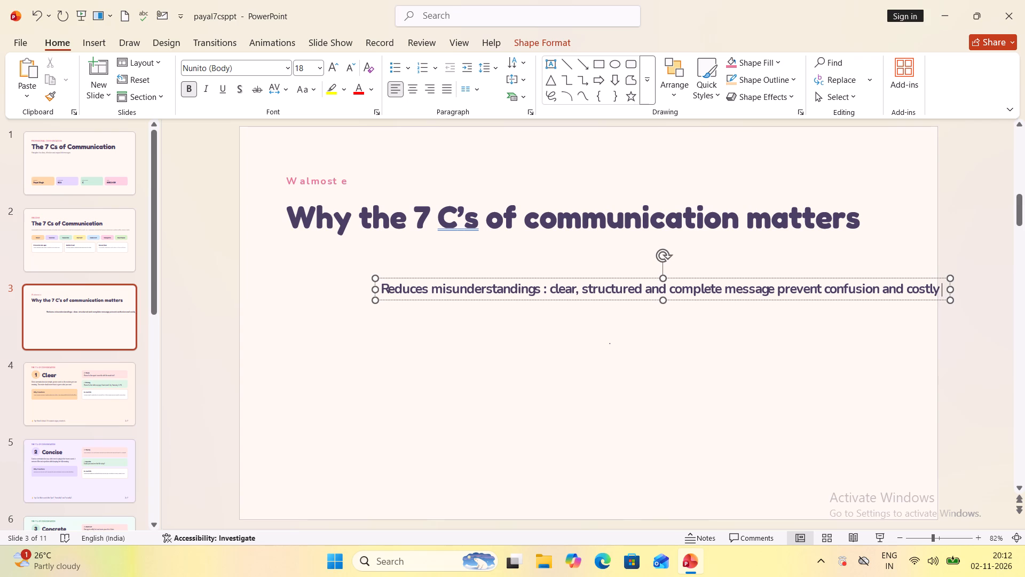
Trim the end of the "Reduces misunderstandings" line back to "confusion and cost".
key(BackSpace)
key(BackSpace)
key(BackSpace)
Move the "Reduces misunderstandings" text box left and slightly up, so it starts beneath the beginning of the heading.
right_drag(545, 298, 460, 285)
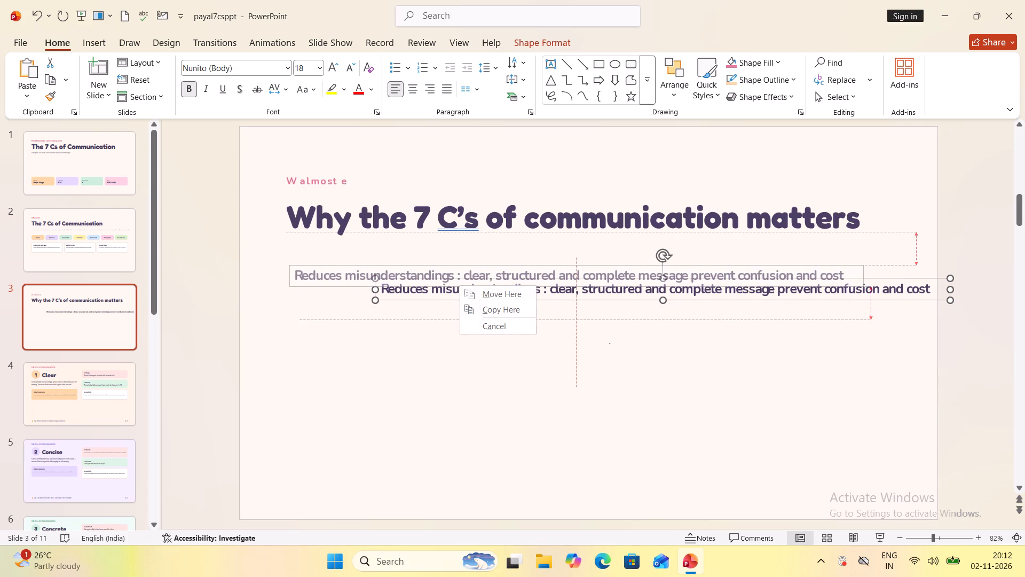
click(483, 300)
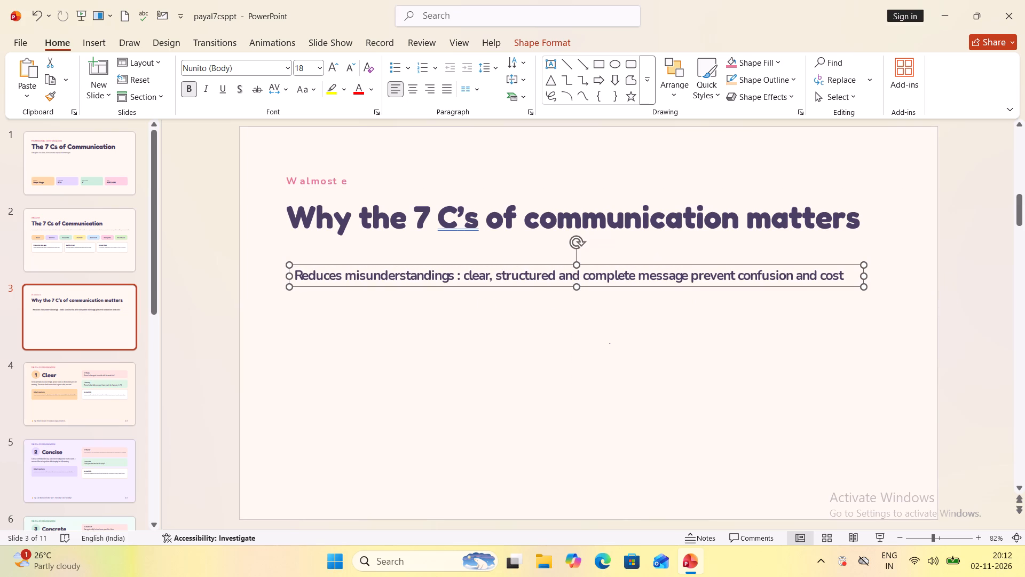
Complete the sentence so that it ends with "costly mistake ." and start a new line below it.
click(849, 276)
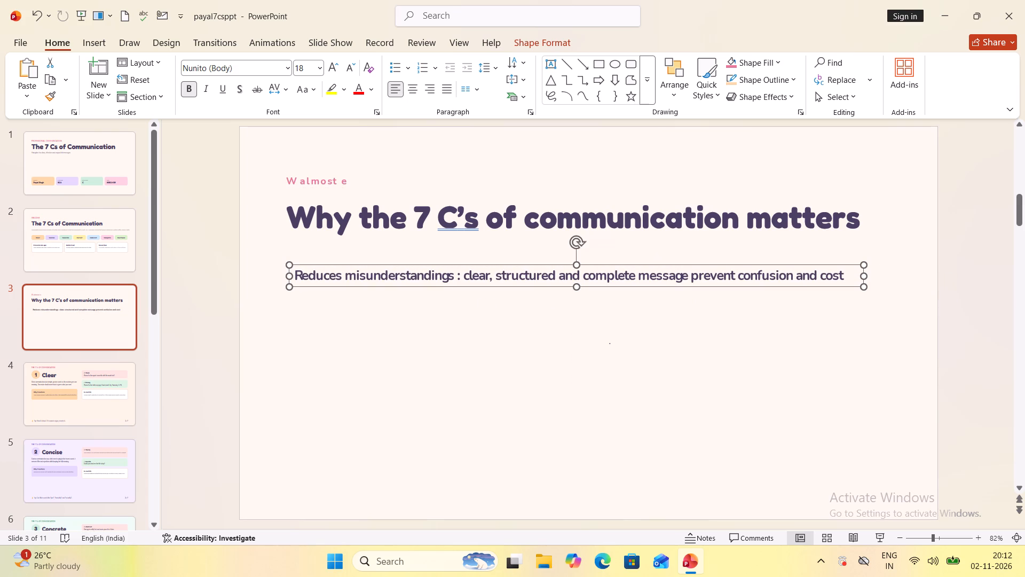
click(842, 276)
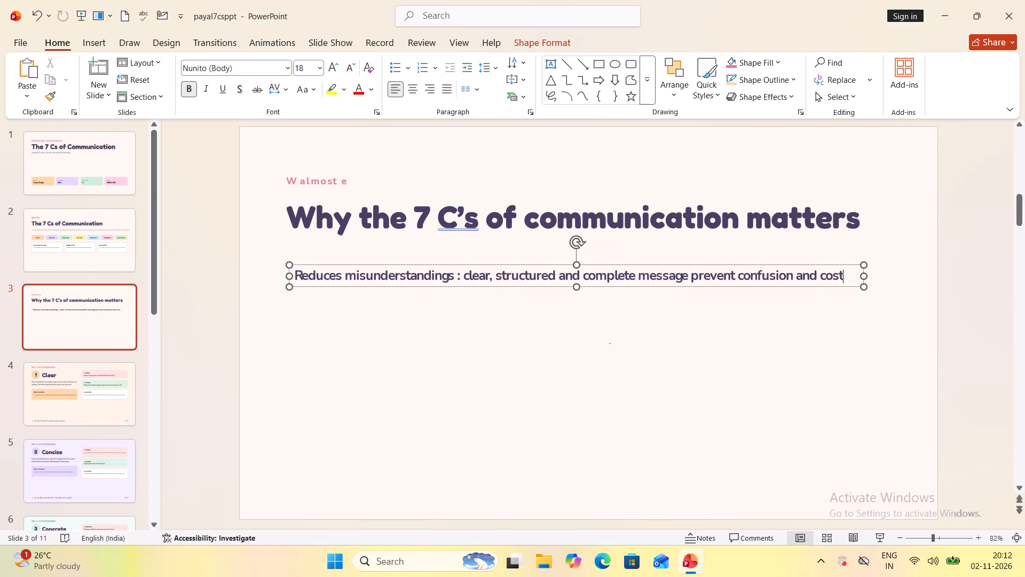
text(ly)
key(space)
text(mistake)
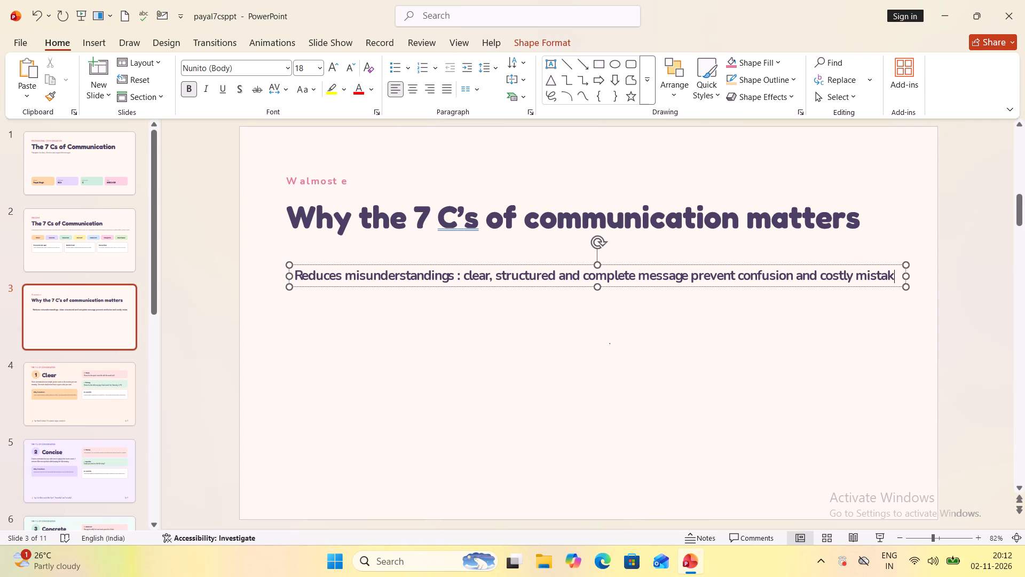
key(space)
key(comma)
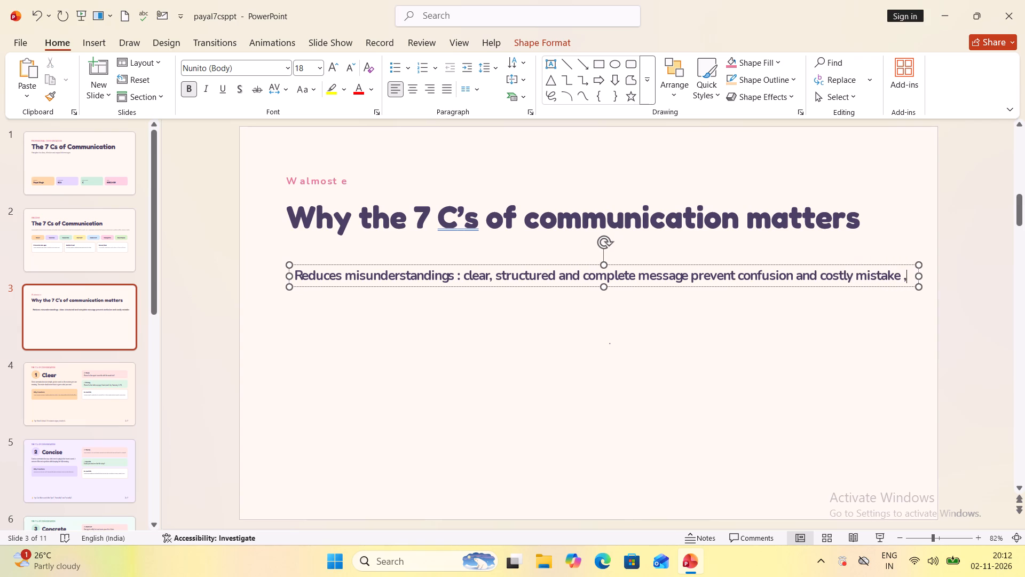
key(BackSpace)
key(period)
key(Return)
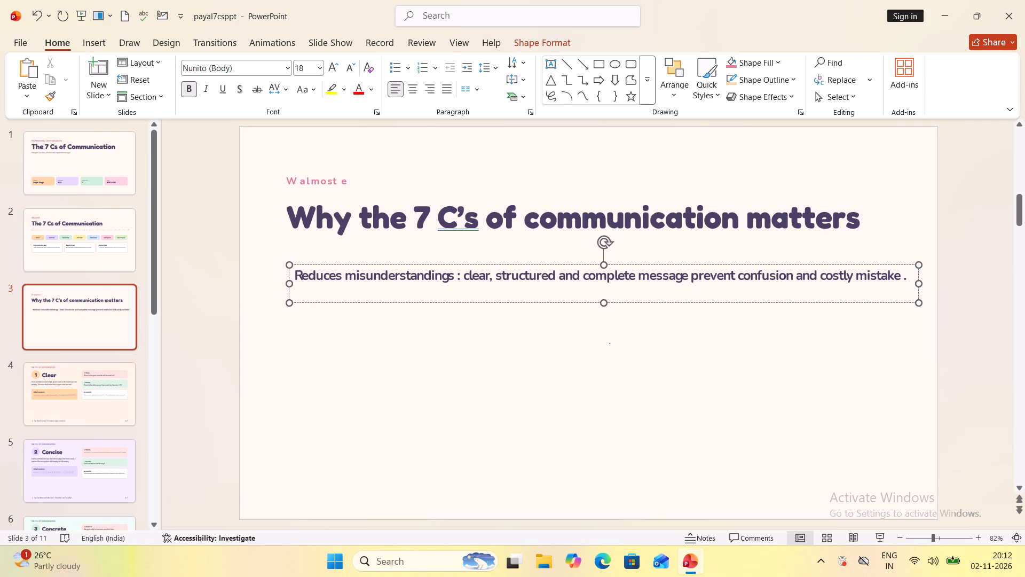
Insert "1. " in front of "Reduces misunderstandings" to number the first reason.
click(293, 275)
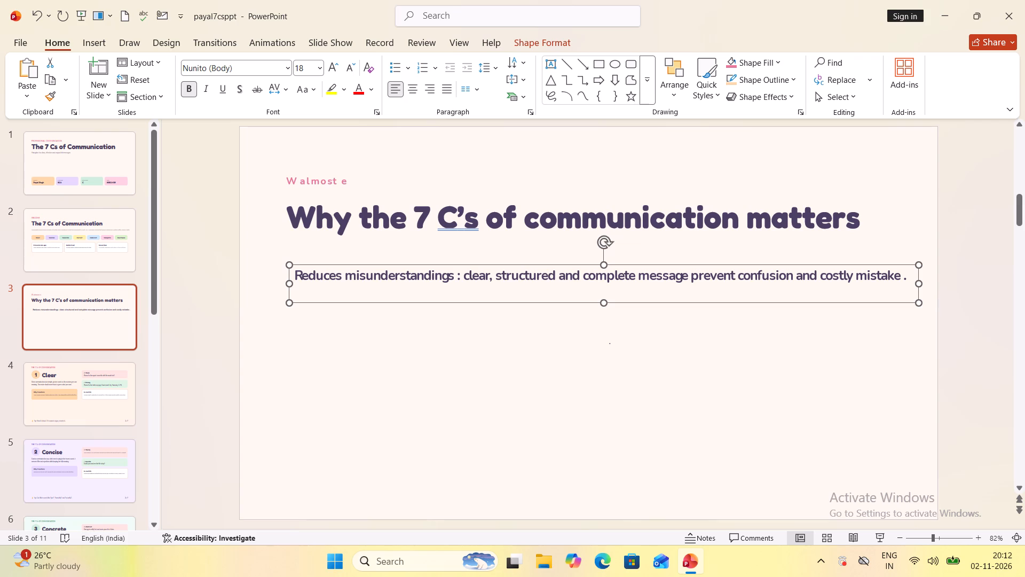
click(295, 293)
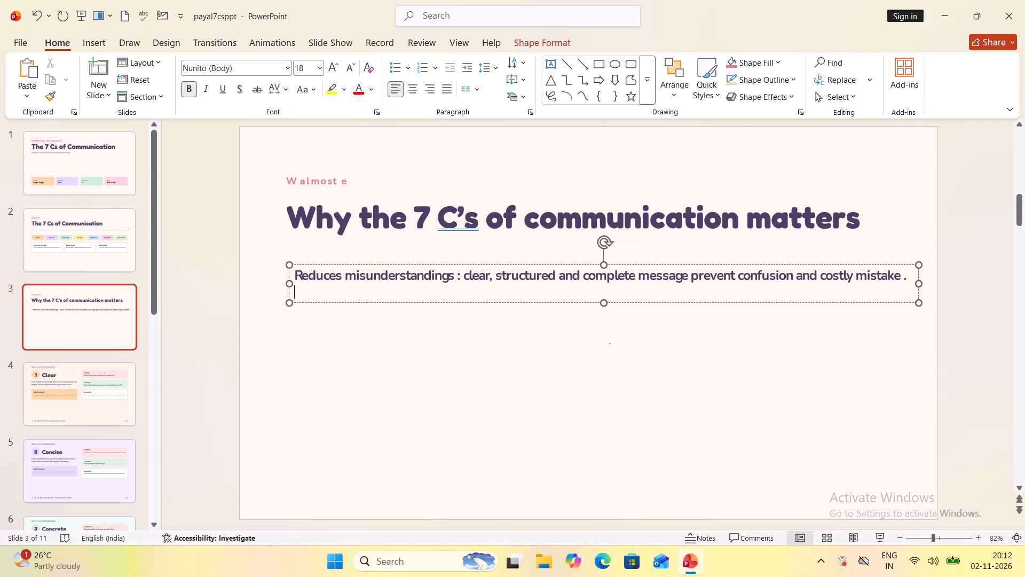
click(291, 276)
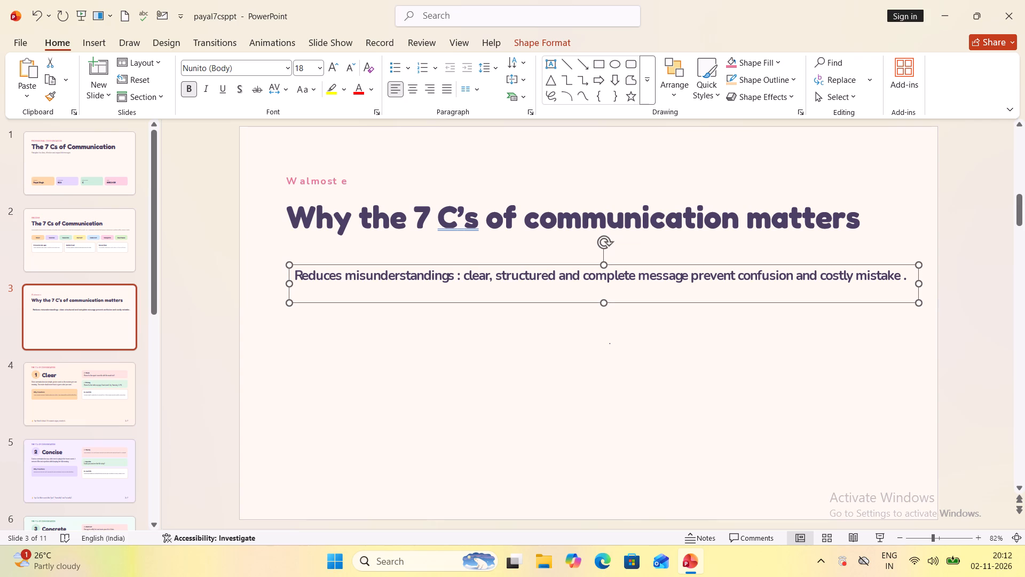
click(292, 275)
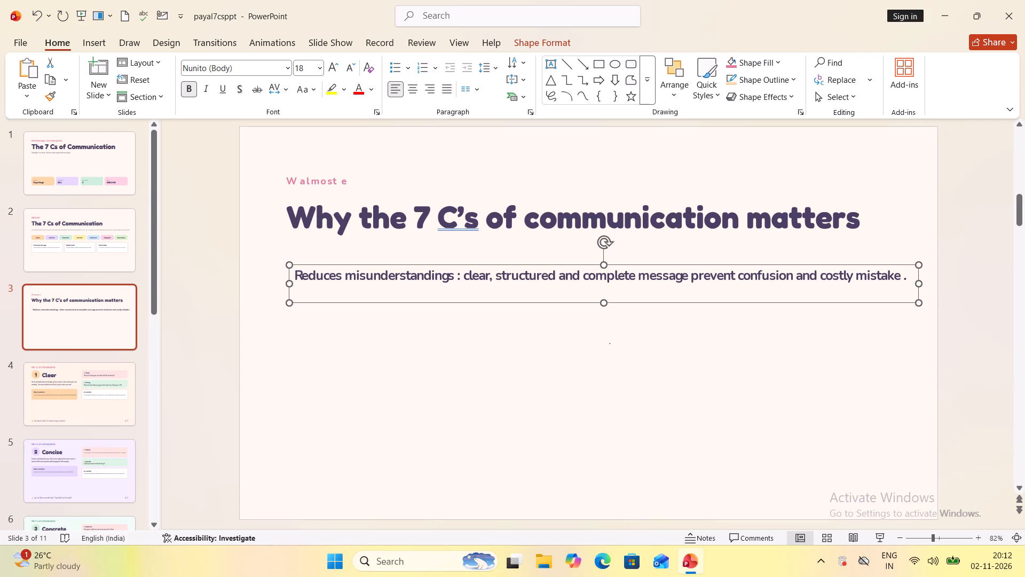
click(299, 275)
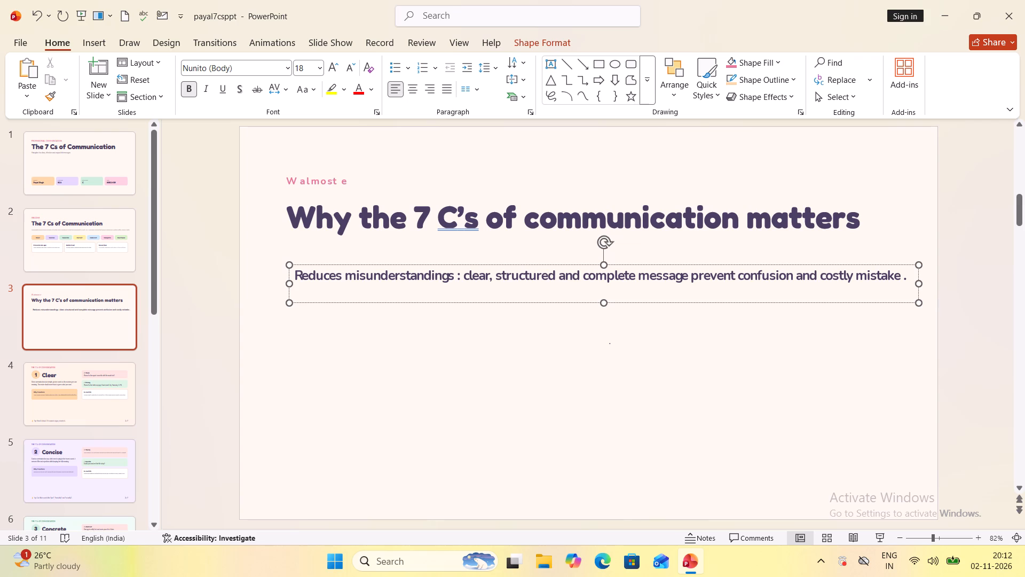
click(294, 275)
key(1)
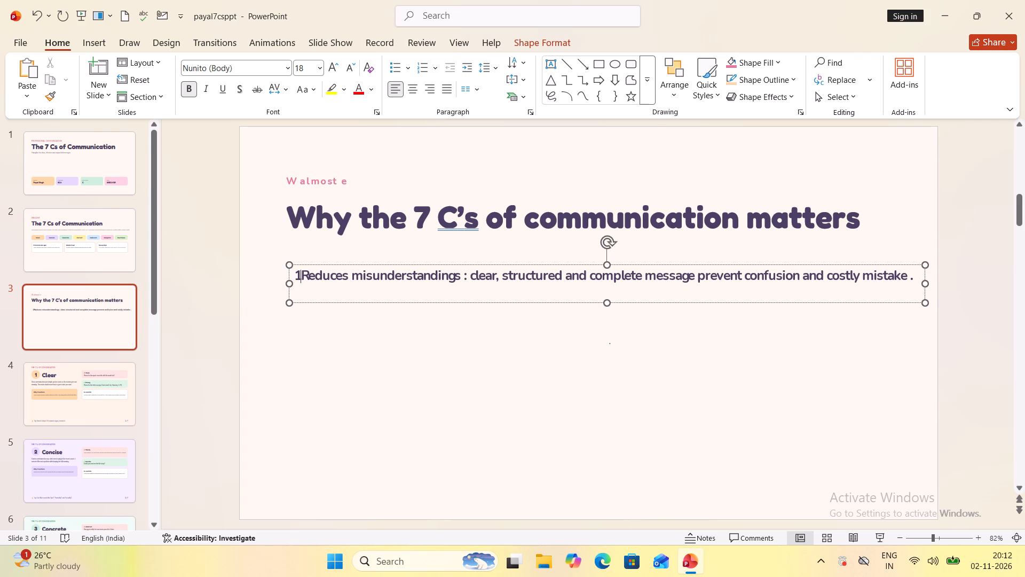
key(period)
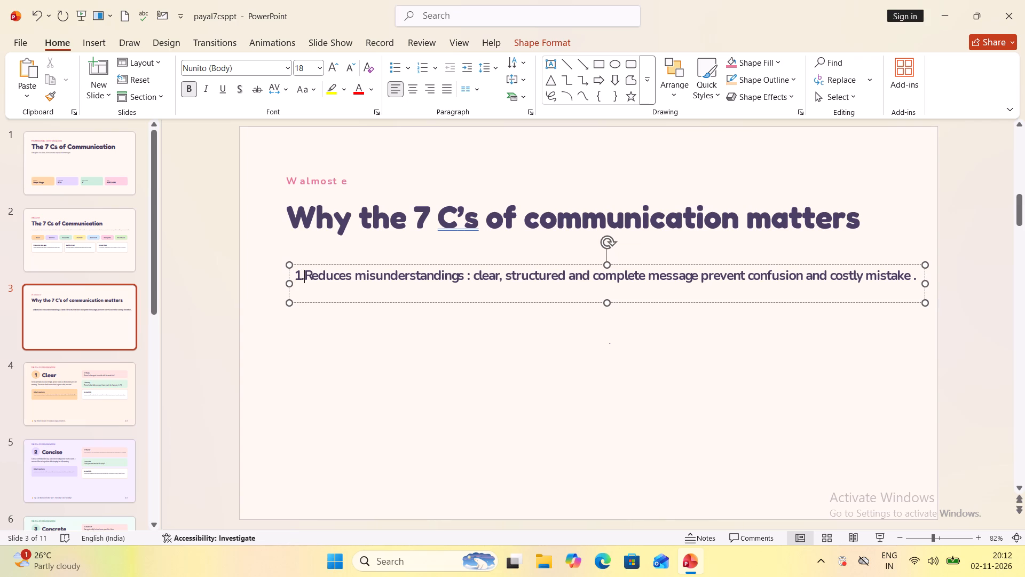
key(space)
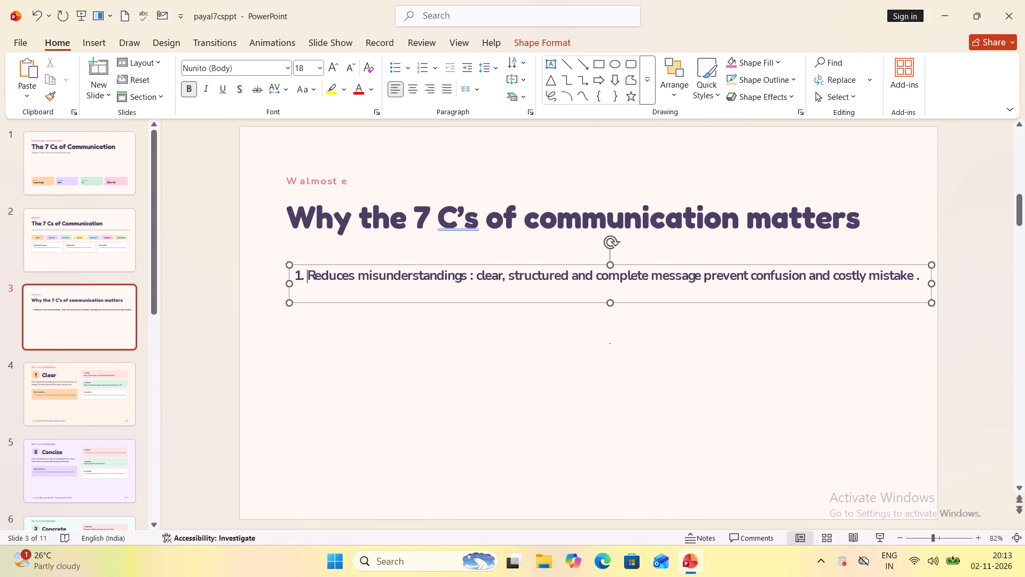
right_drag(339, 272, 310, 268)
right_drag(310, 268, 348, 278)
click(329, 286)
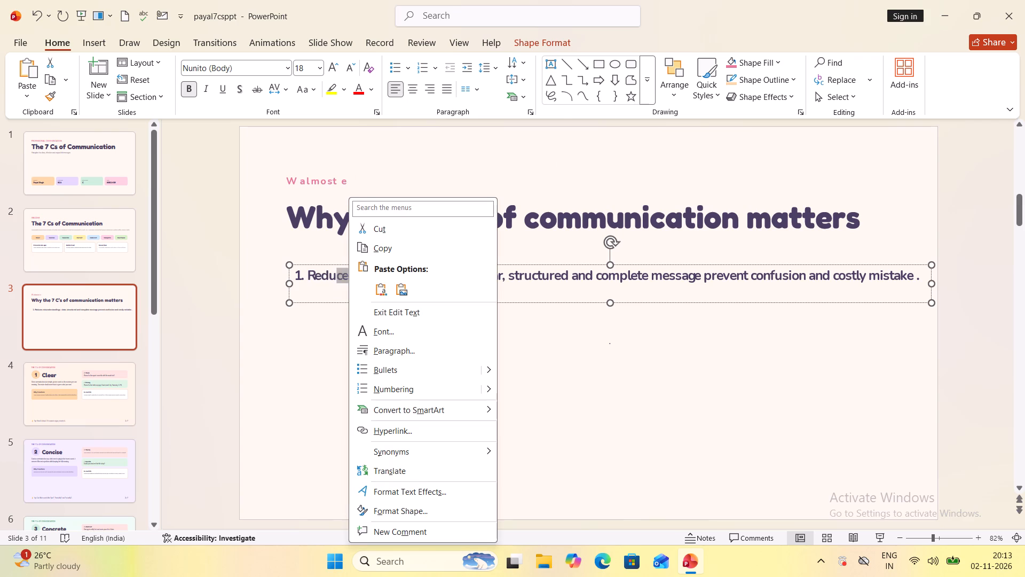
Move the text box with the first reason slightly further left and a little down.
right_drag(301, 267, 296, 260)
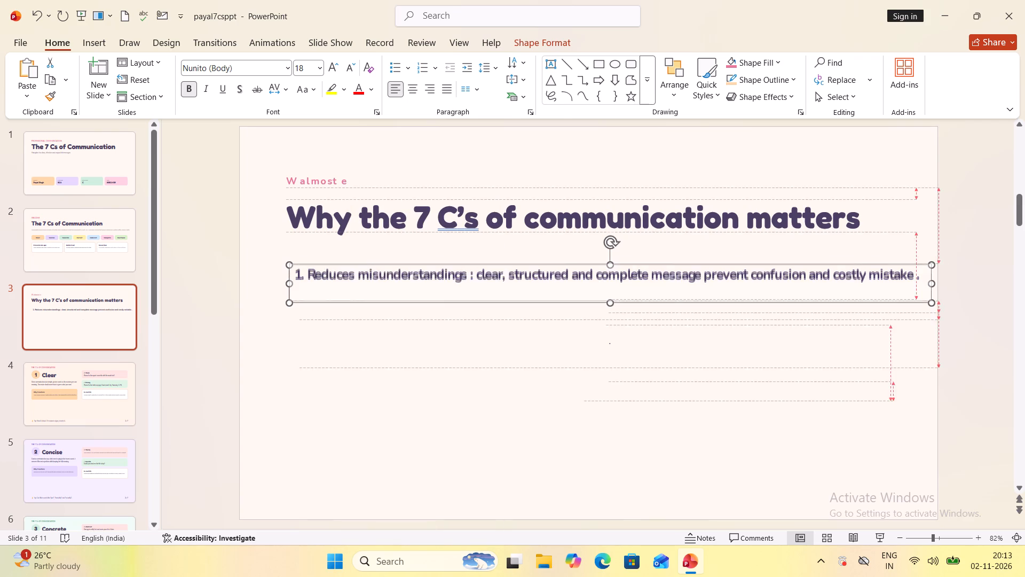
right_drag(296, 260, 277, 269)
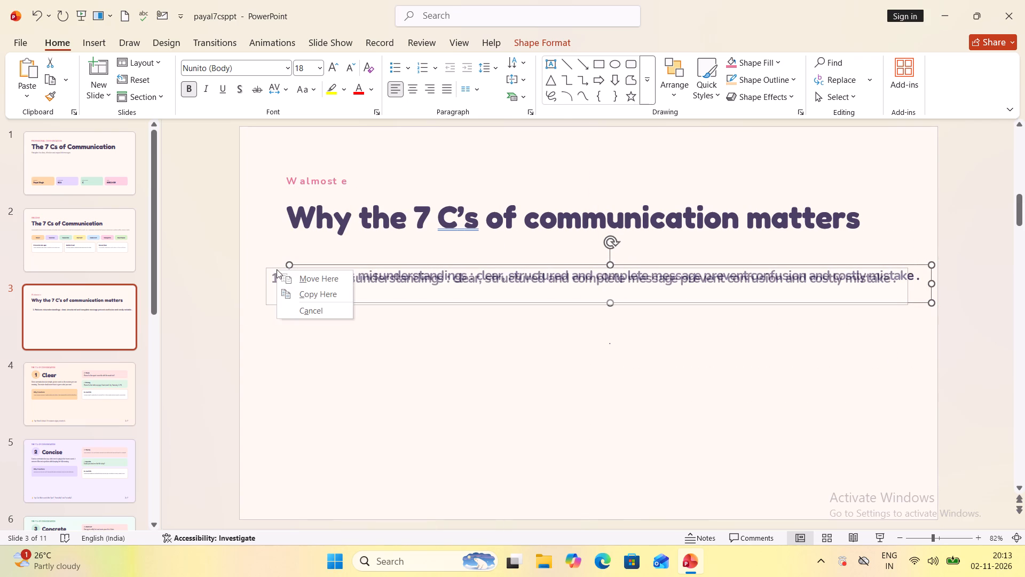
click(315, 278)
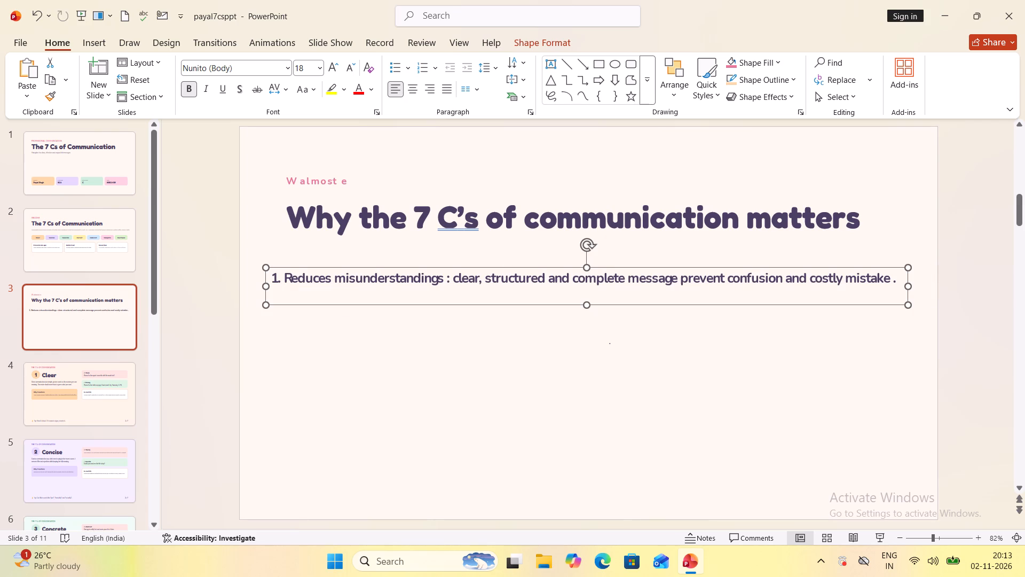
Start a second numbered item after "costly mistake .", turning the text into an automatic numbered list.
click(896, 278)
key(Return)
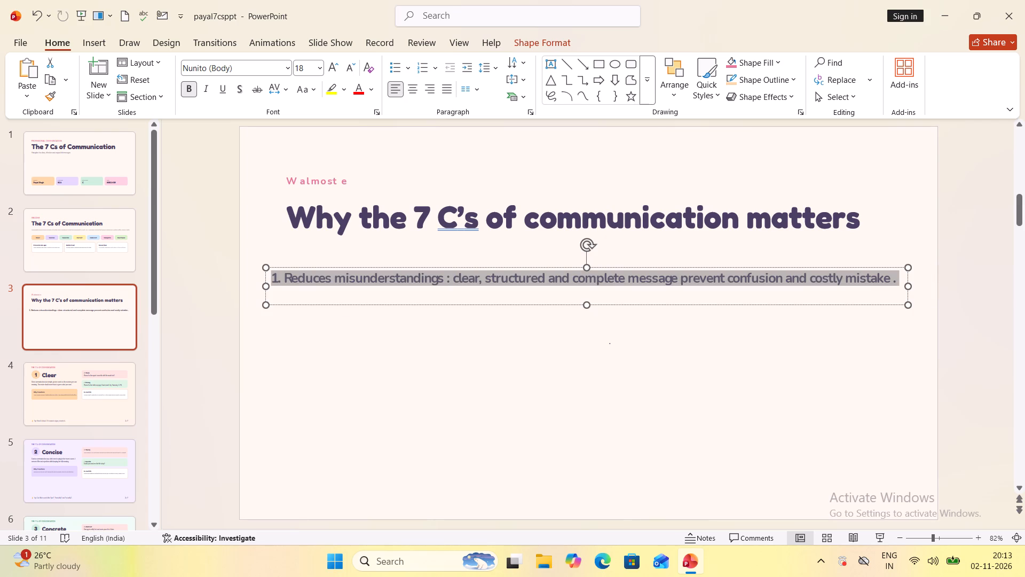
click(895, 281)
key(Return)
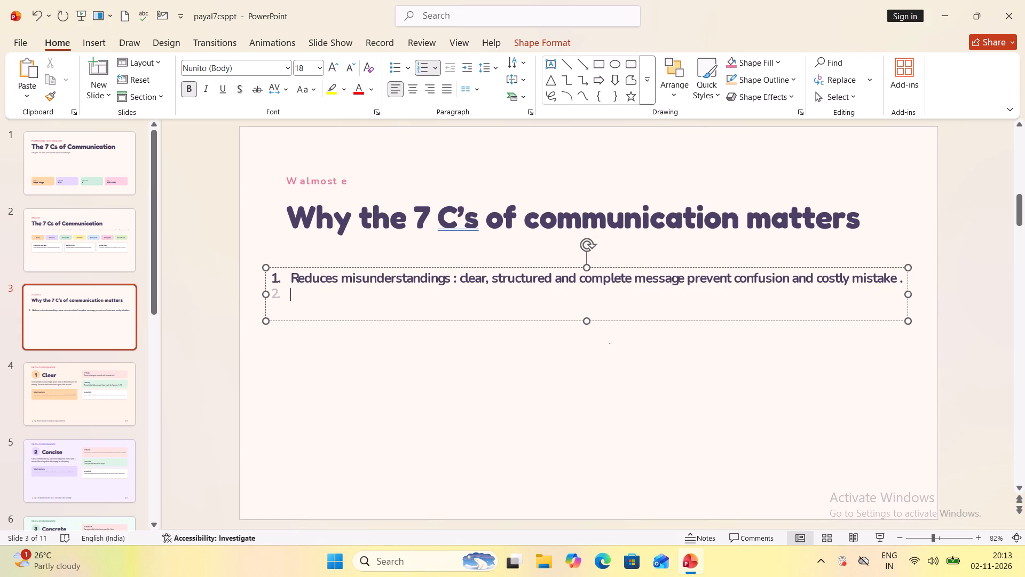
Begin the second numbered reason with the lead-in "Saves time : ".
text(save)
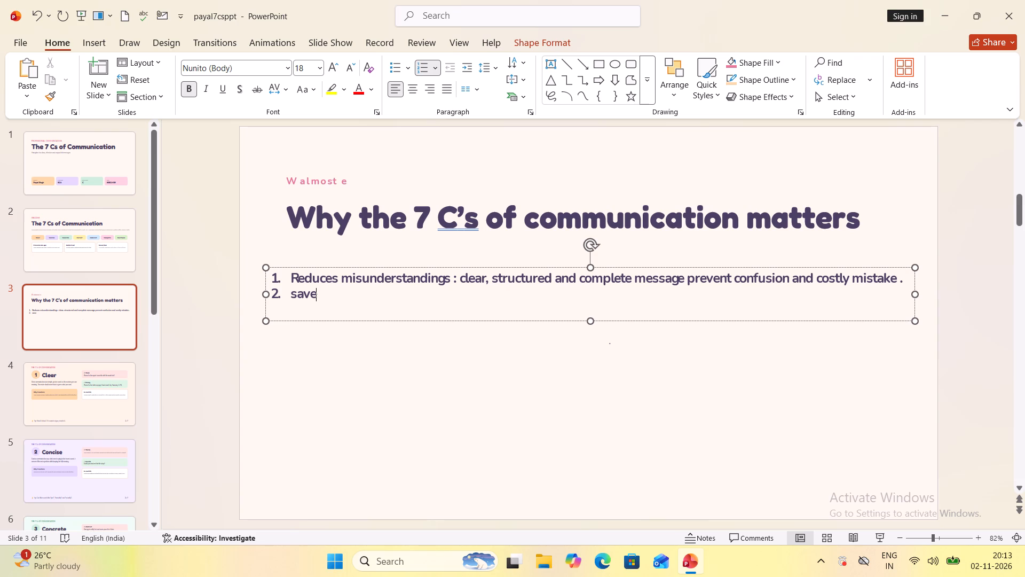
text(s ti)
text(me)
key(space)
text(:)
key(space)
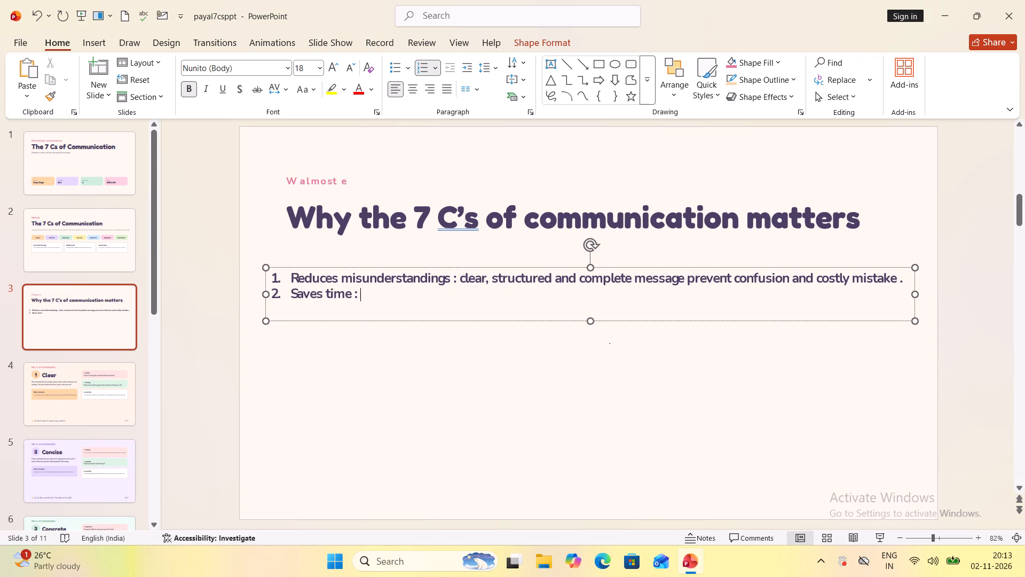
Continue the second reason after the colon with "conciseness and clarity ".
text(conc)
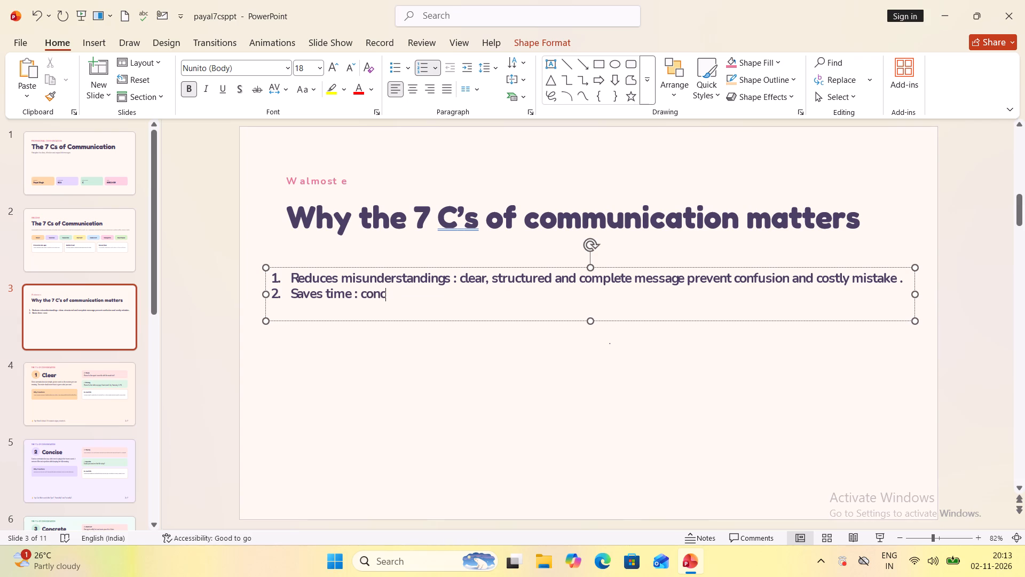
text(id)
key(BackSpace)
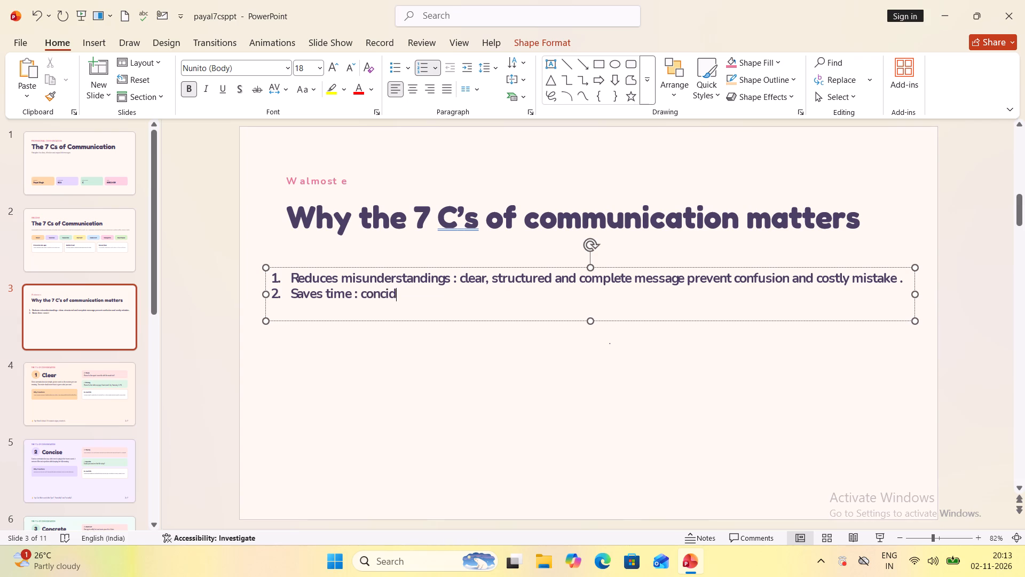
text(se)
text(ness)
key(space)
text(and)
key(space)
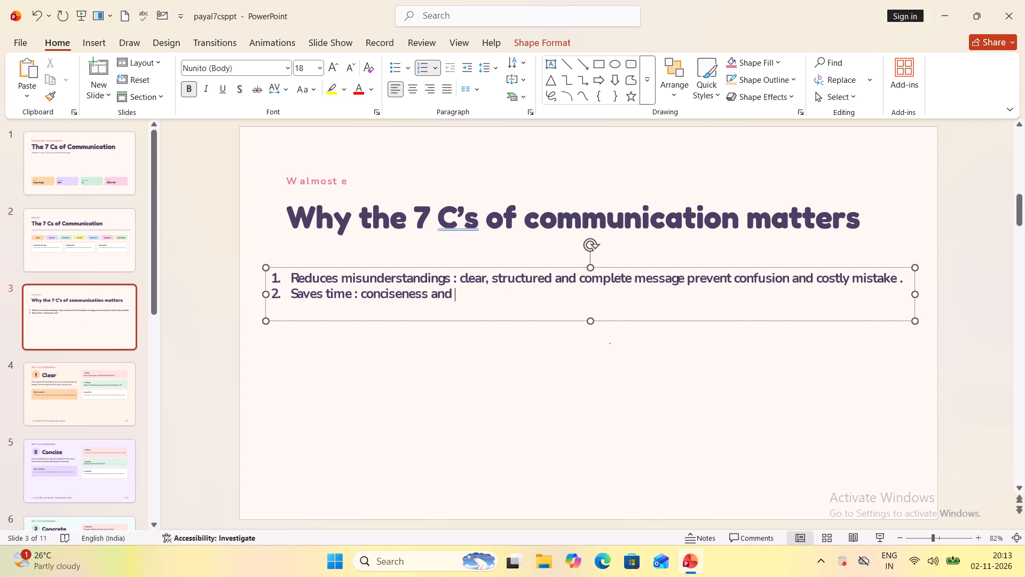
text(cla)
text(rity)
key(space)
Add "stop endless " after "clarity" in the second reason.
text(stop)
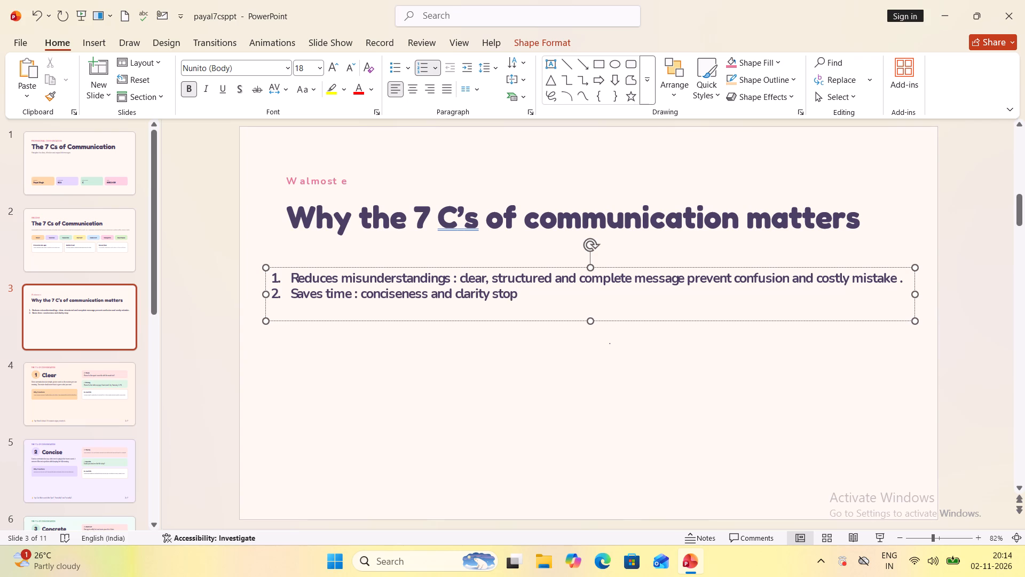
text(endl)
key(BackSpace)
key(BackSpace)
key(BackSpace)
key(BackSpace)
key(space)
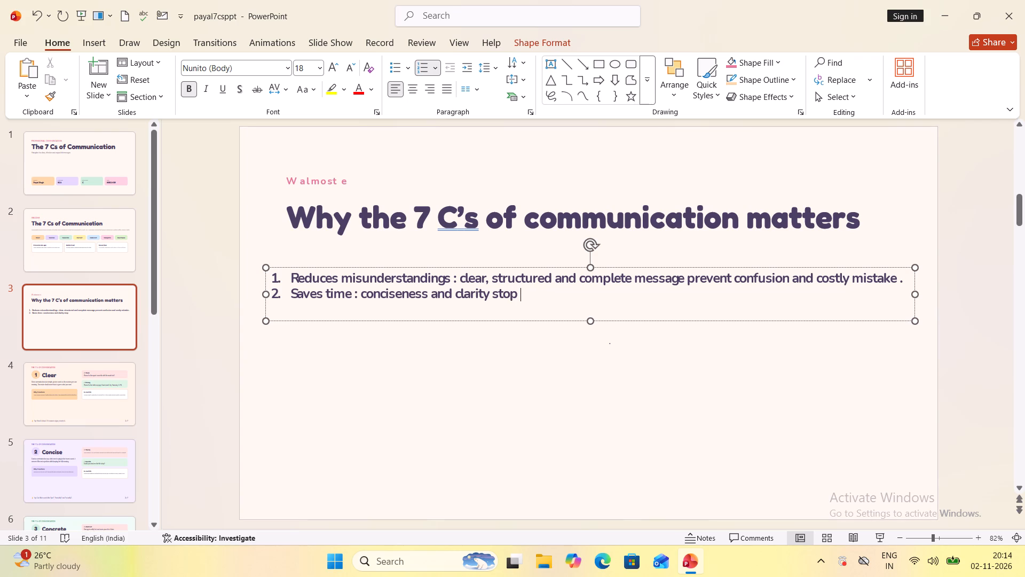
text(em)
key(BackSpace)
text(ndless)
key(space)
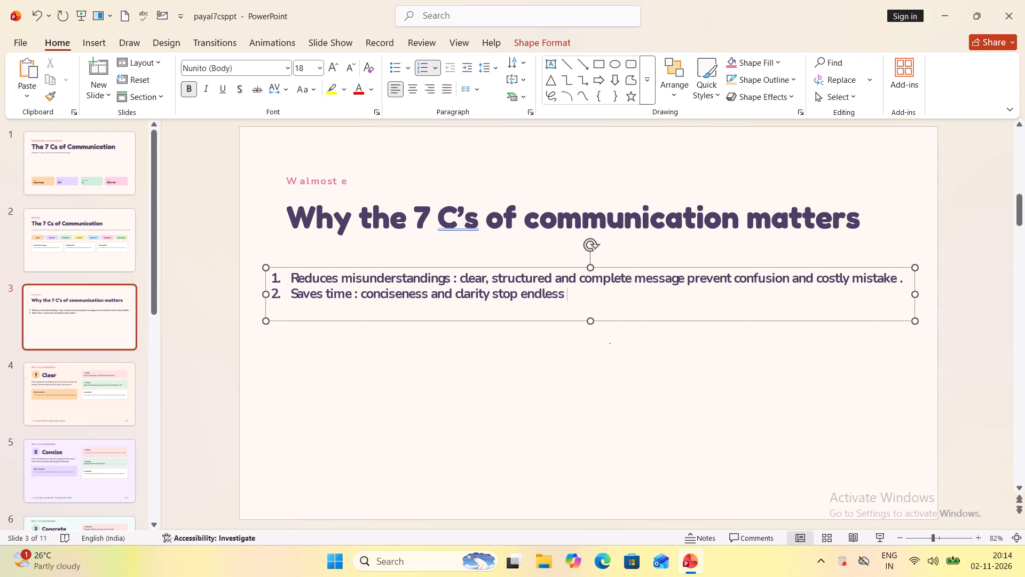
Add the hyphenated phrase "back-and-forth " after "endless" in the second reason.
text(back)
key(minus)
text(to)
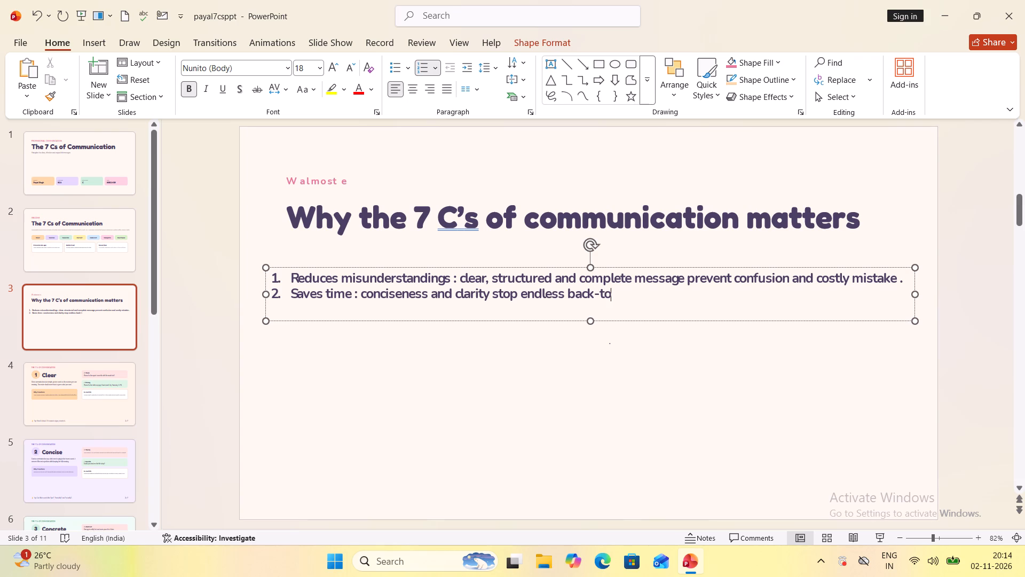
key(minus)
key(BackSpace)
key(BackSpace)
key(BackSpace)
text(forth)
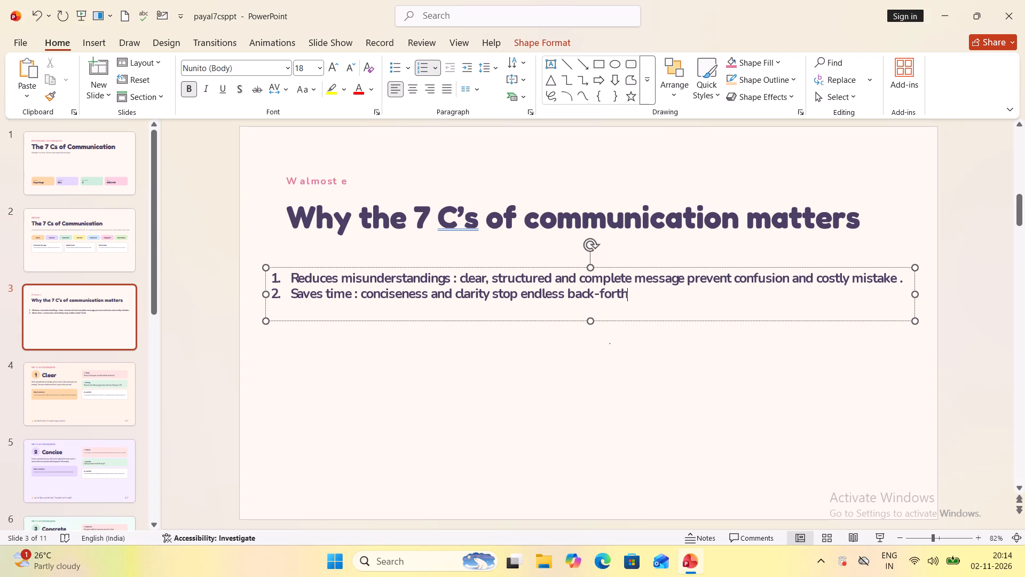
key(BackSpace)
key(BackSpace)
key(BackSpace)
key(BackSpace)
key(BackSpace)
text(and)
key(space)
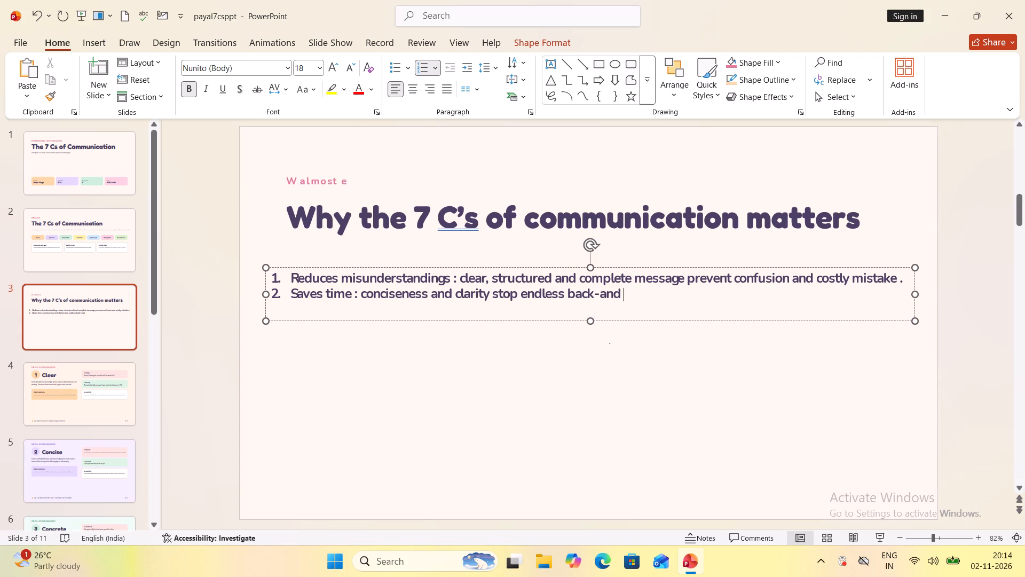
key(BackSpace)
text(-forth)
key(space)
Complete the second reason with "emails or redundant meetings ." after "back-and-forth".
text(ema)
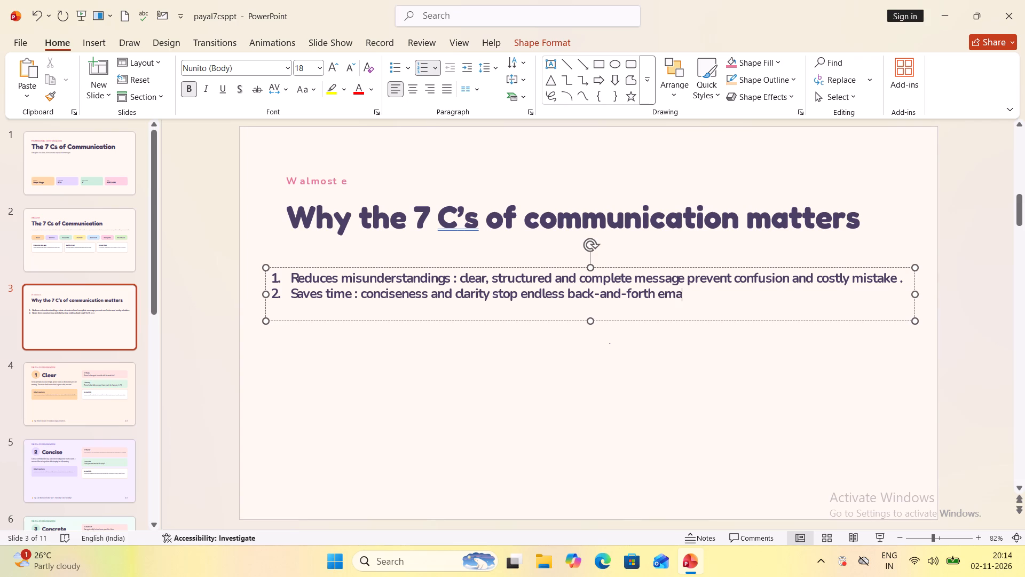
key(i)
text(ls)
key(space)
text(or)
key(space)
text(redu)
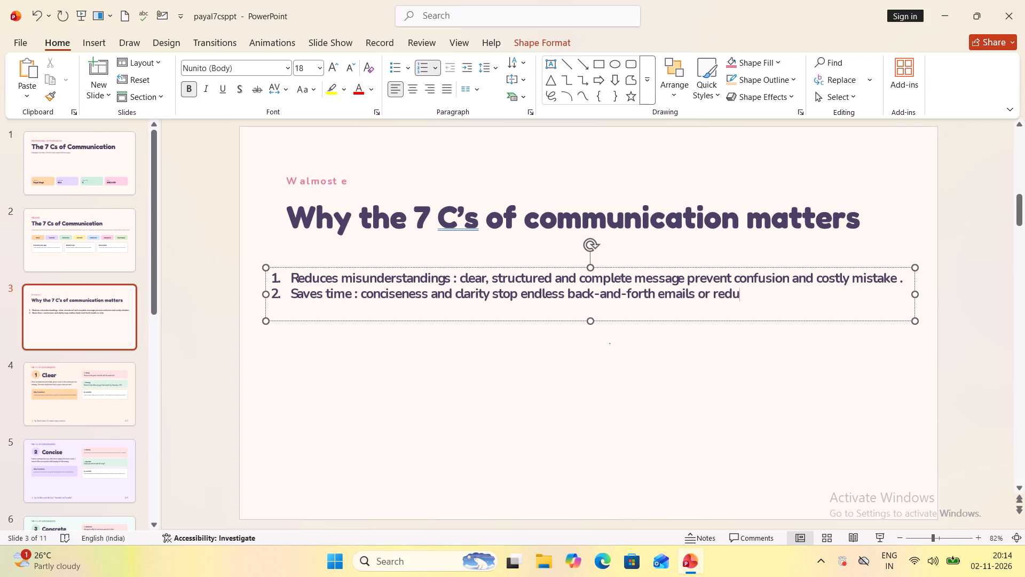
text(nd)
text(ant)
key(space)
text(meet)
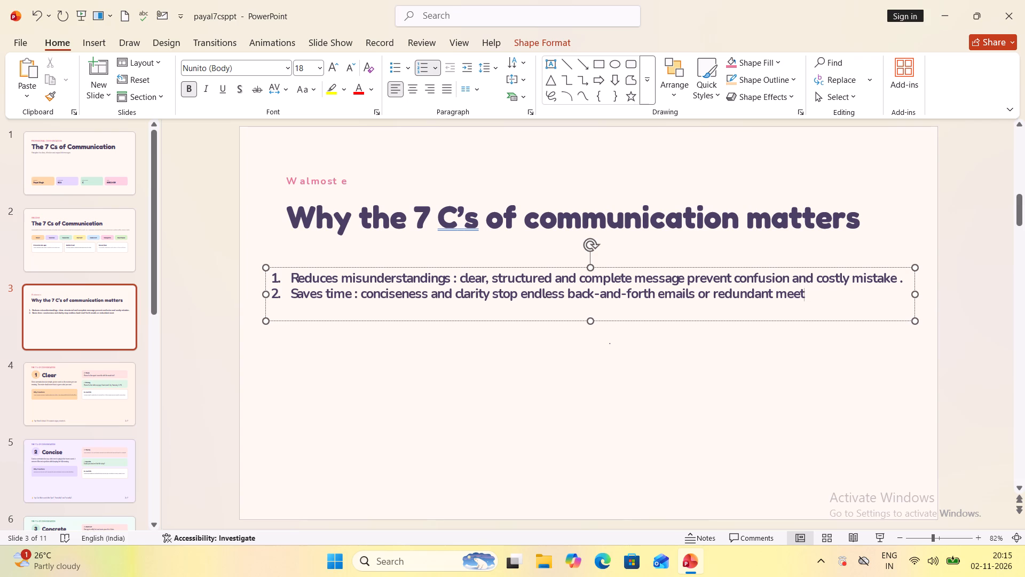
text(ings)
key(space)
text(.)
key(space)
Start a third numbered reason below the second one with the word "Builds ".
key(Return)
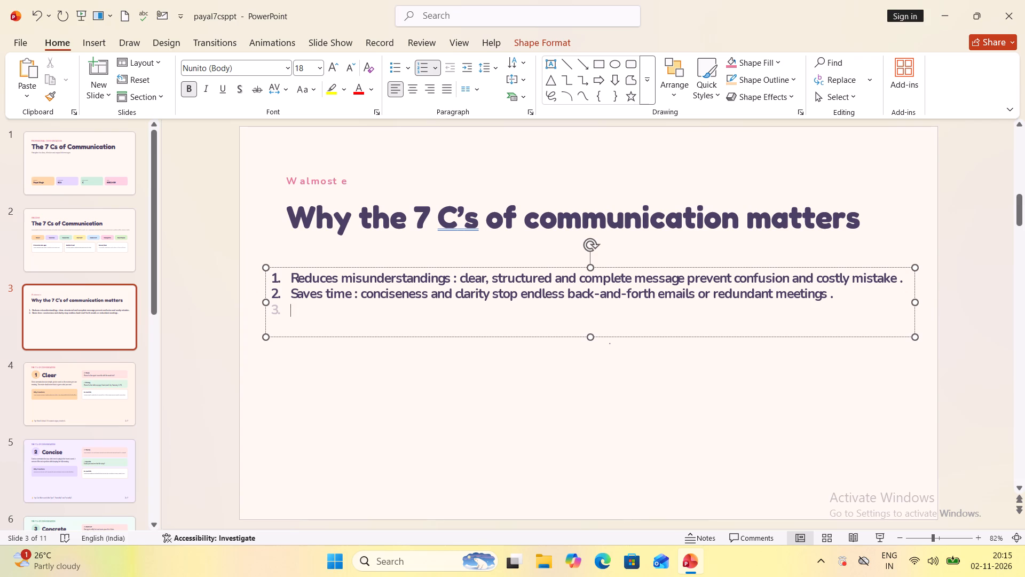
key(b)
click(318, 308)
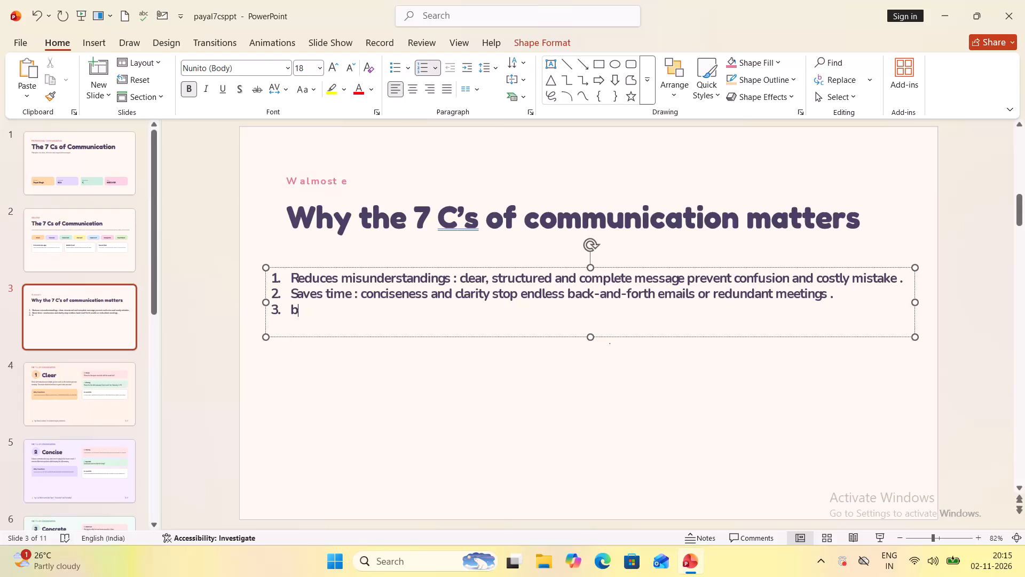
key(BackSpace)
key(b)
text(li)
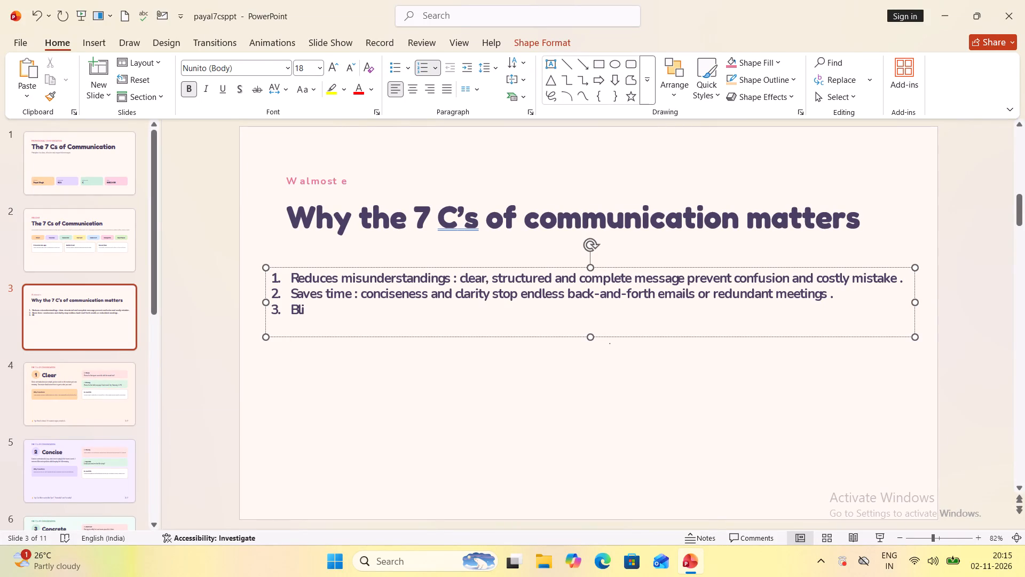
key(BackSpace)
key(BackSpace)
text(uli)
key(BackSpace)
key(BackSpace)
text(il)
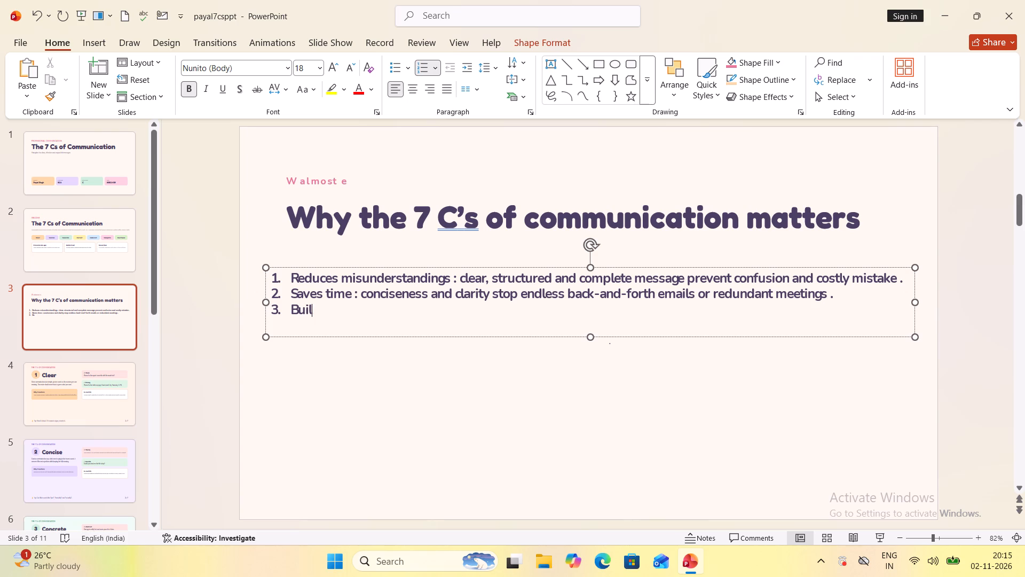
text(ds)
key(space)
Continue the third reason after "Builds" with "trust and ".
text(trud)
key(BackSpace)
text(sr)
key(BackSpace)
key(t)
key(space)
text(and)
key(space)
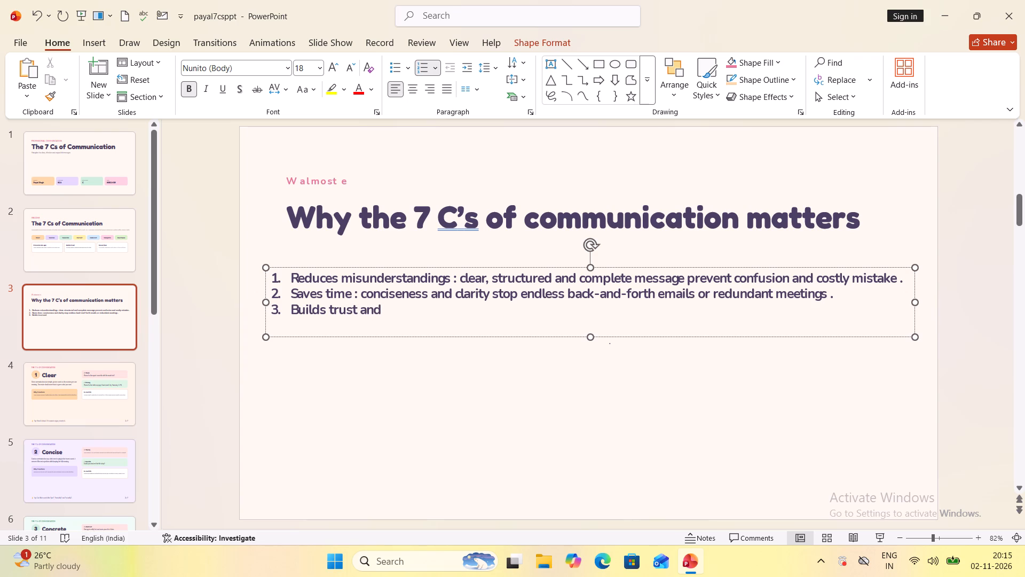
Complete the third reason's lead phrase with "credibility : " after "trust and".
text(cre)
text(di)
text(bi)
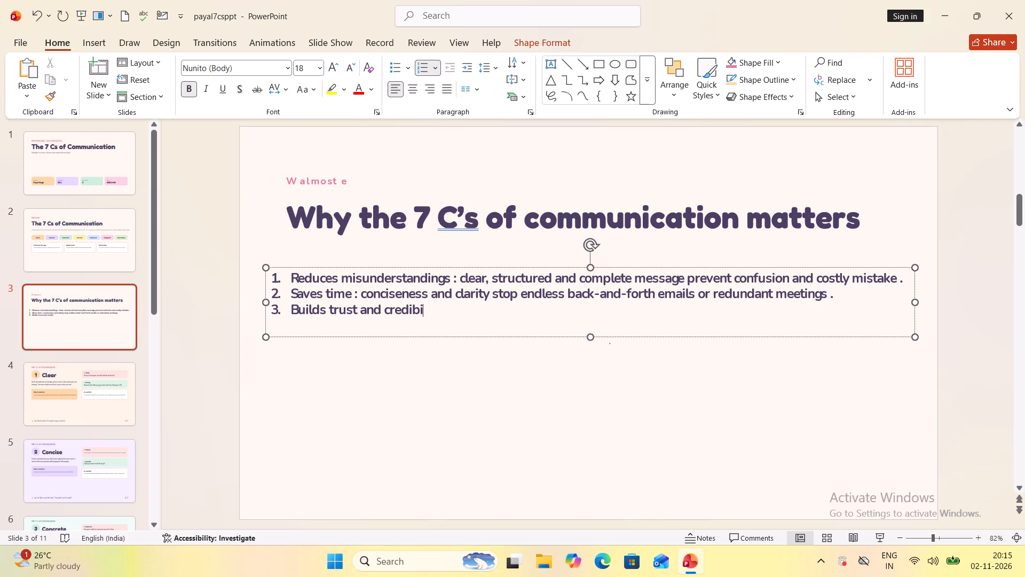
key(l)
text(ity)
key(space)
text(:)
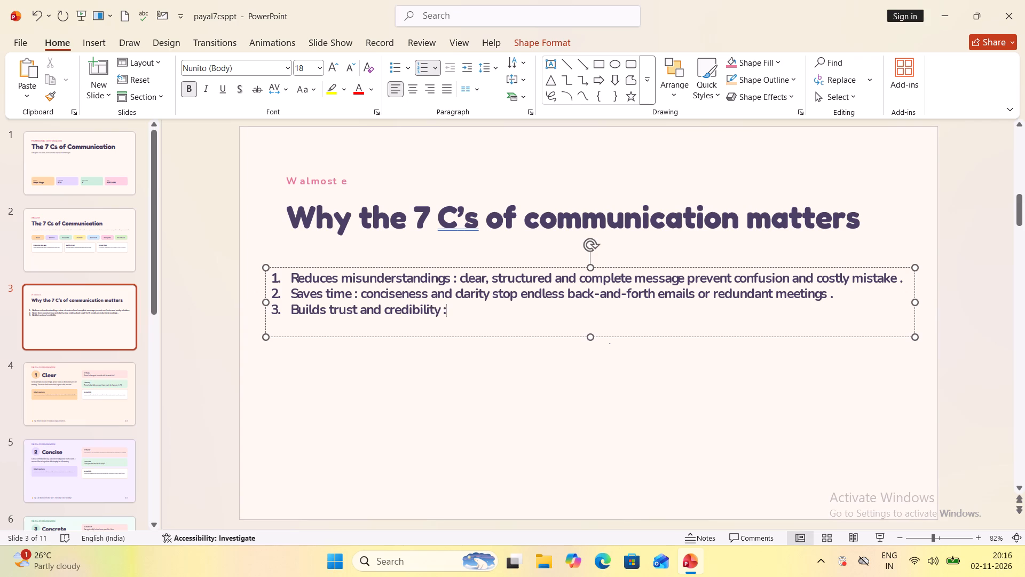
key(space)
Begin the third reason's explanation after the colon with "being correct , ".
text(being)
key(space)
text(corrt)
key(BackSpace)
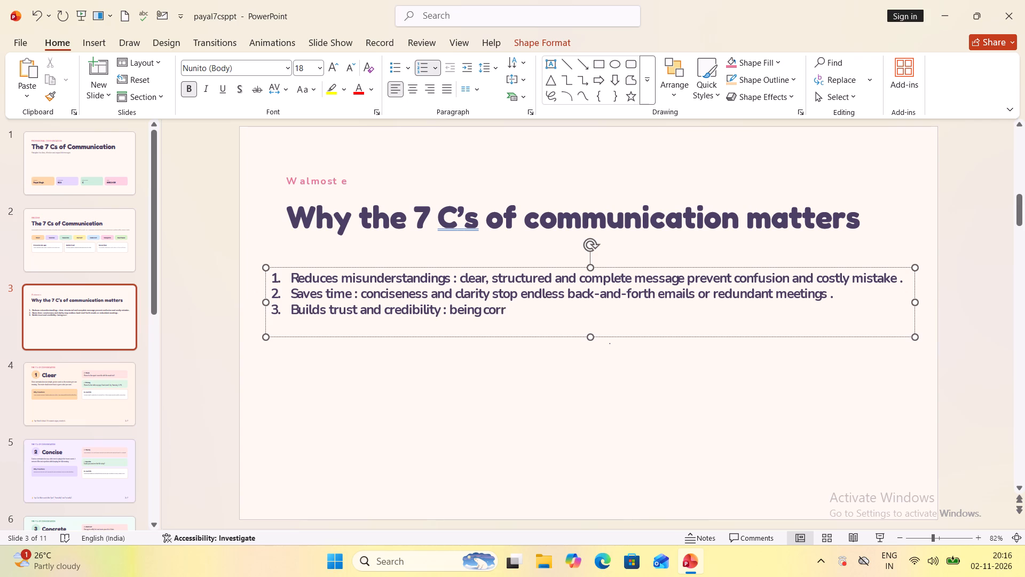
text(ect)
key(space)
text(,)
key(space)
Add "concrete and " after "being correct ," in the third reason.
text(conc)
text(re)
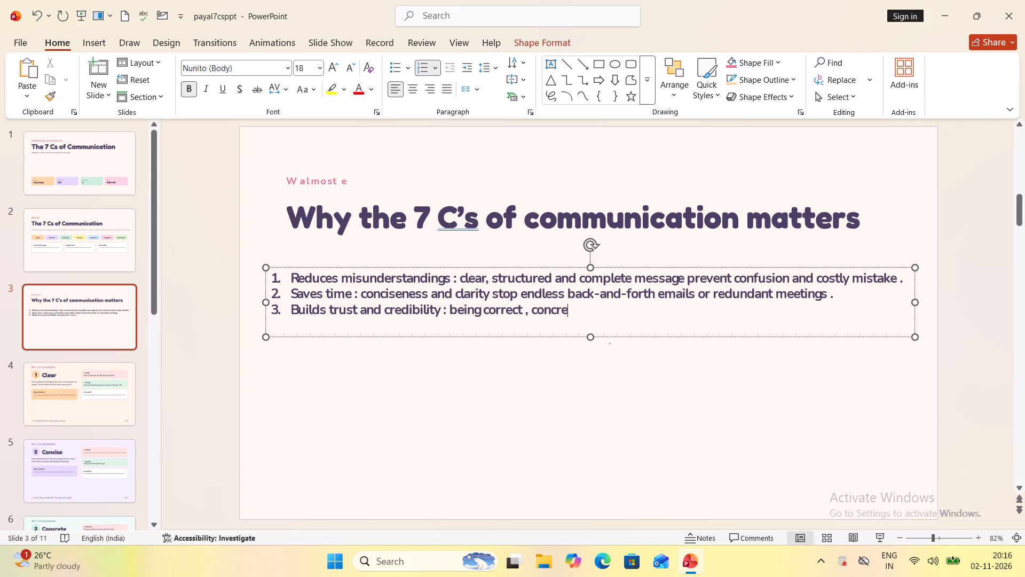
key(t)
key(e)
key(space)
text(and)
key(space)
Continue the third reason after "concrete and" with "respect strenthen".
text(res)
text(pect)
key(space)
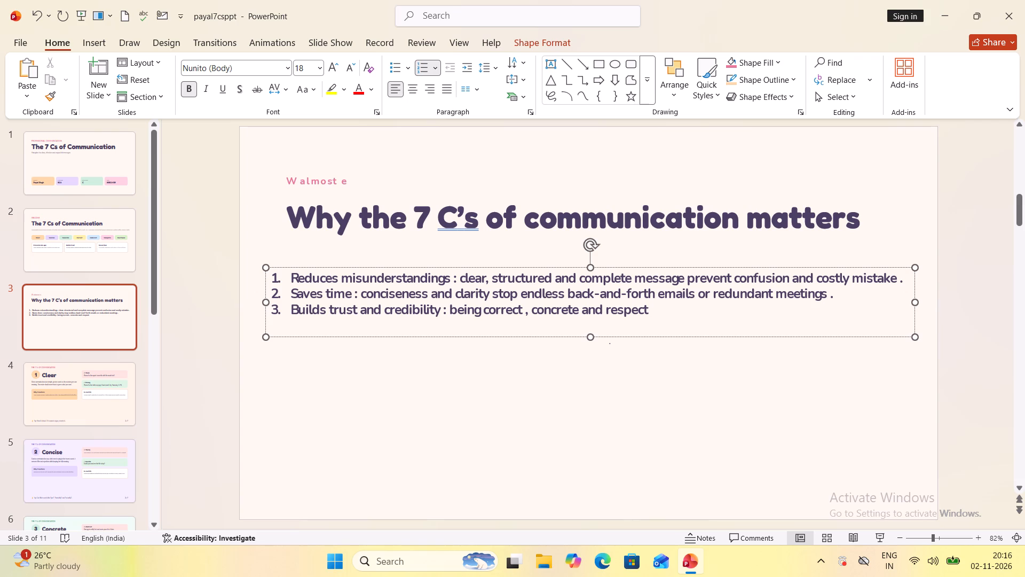
key(s)
text(tre)
key(b)
key(BackSpace)
key(n)
text(then)
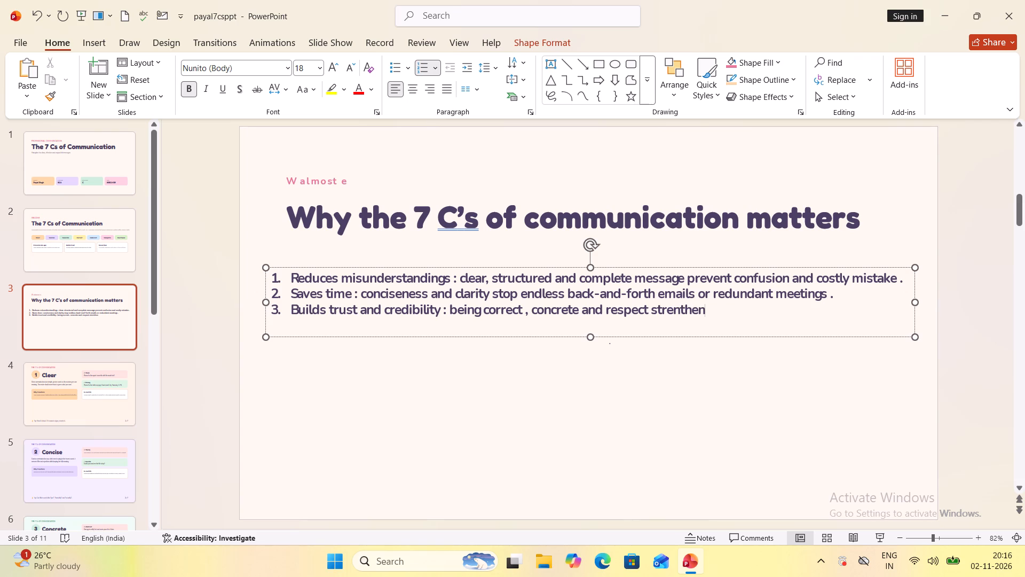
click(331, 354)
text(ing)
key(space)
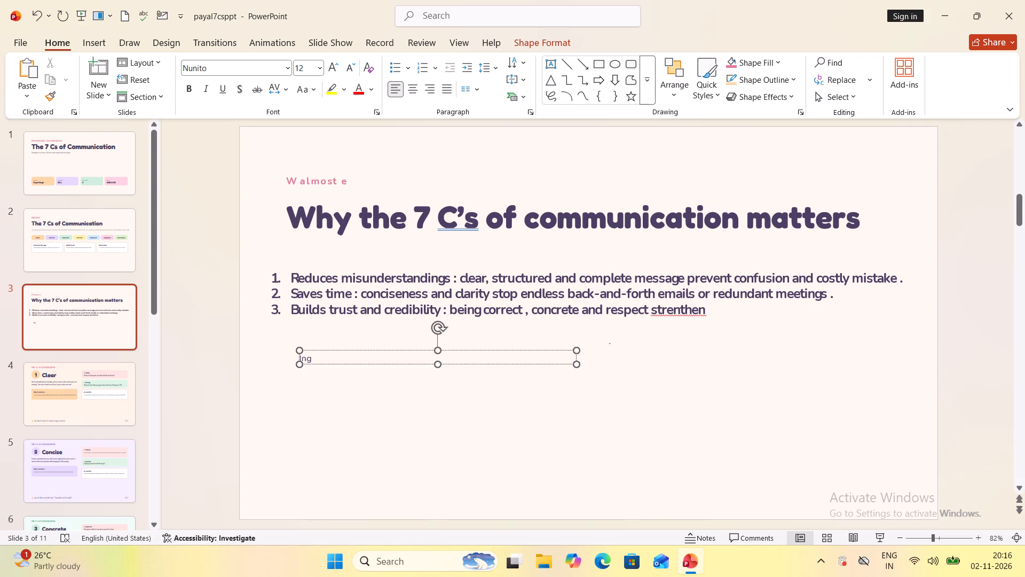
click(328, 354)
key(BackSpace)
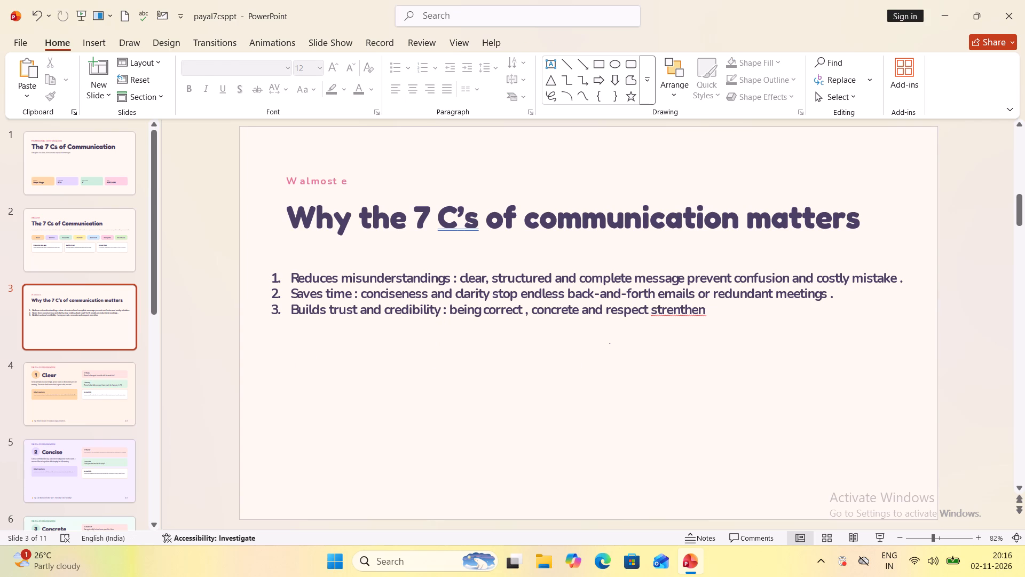
Extend the last word of the third reason with "ing " so it reads "strengthening ".
click(706, 310)
text(ing)
key(space)
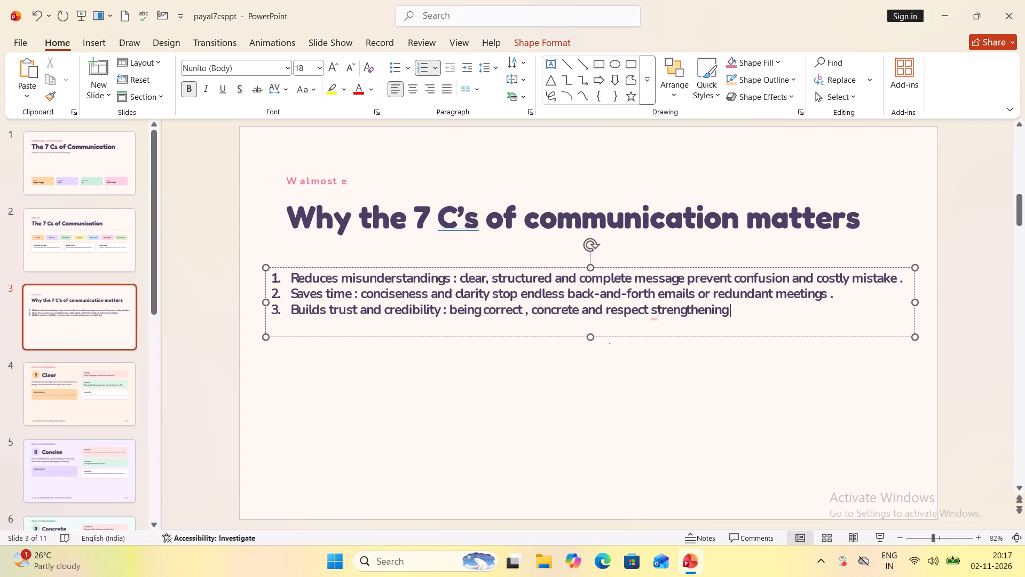
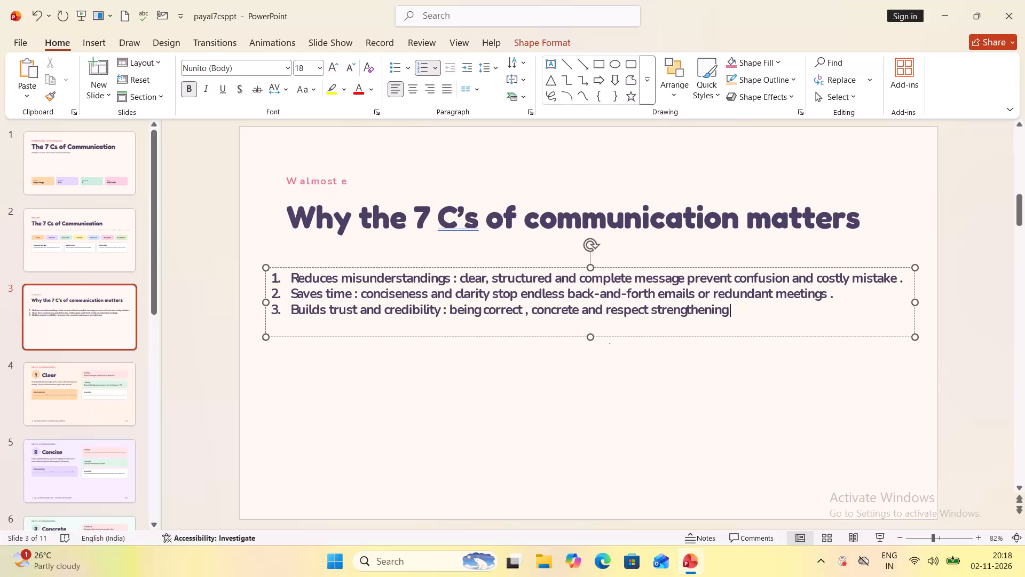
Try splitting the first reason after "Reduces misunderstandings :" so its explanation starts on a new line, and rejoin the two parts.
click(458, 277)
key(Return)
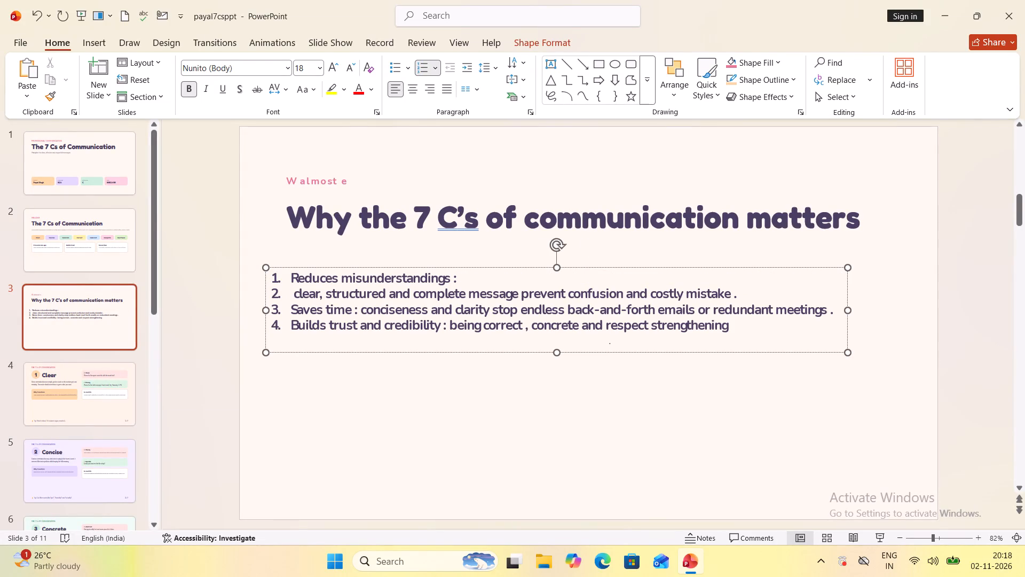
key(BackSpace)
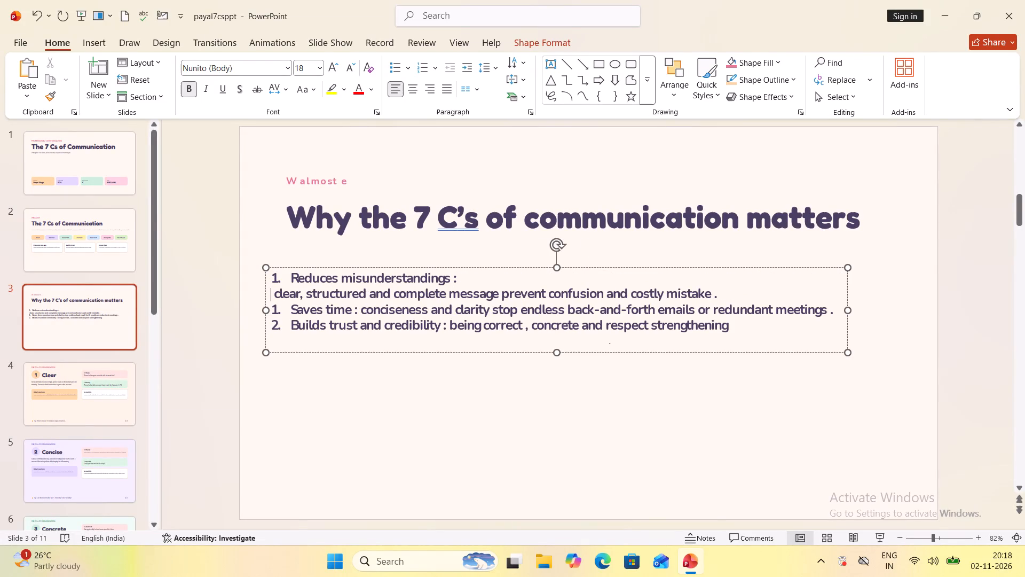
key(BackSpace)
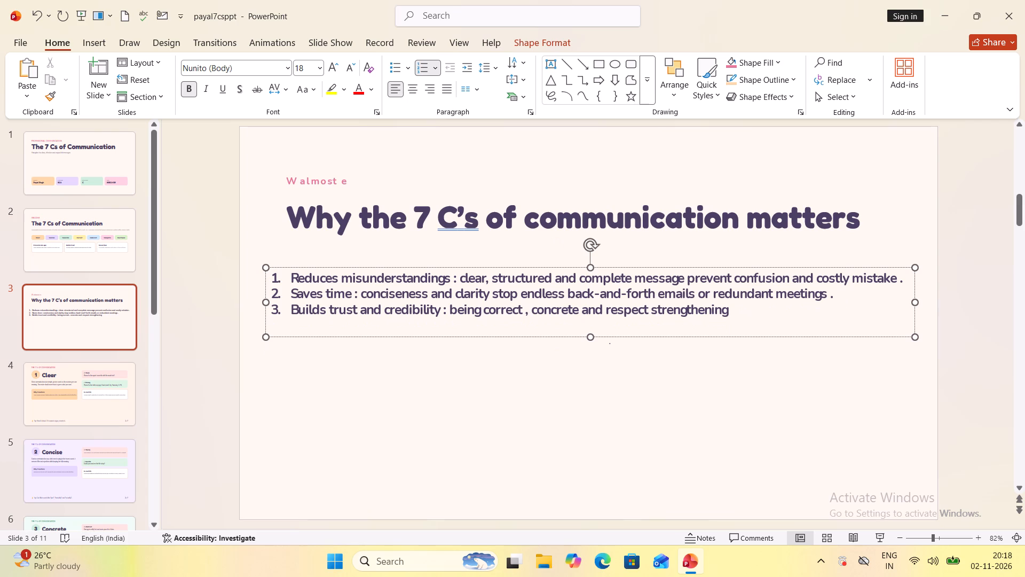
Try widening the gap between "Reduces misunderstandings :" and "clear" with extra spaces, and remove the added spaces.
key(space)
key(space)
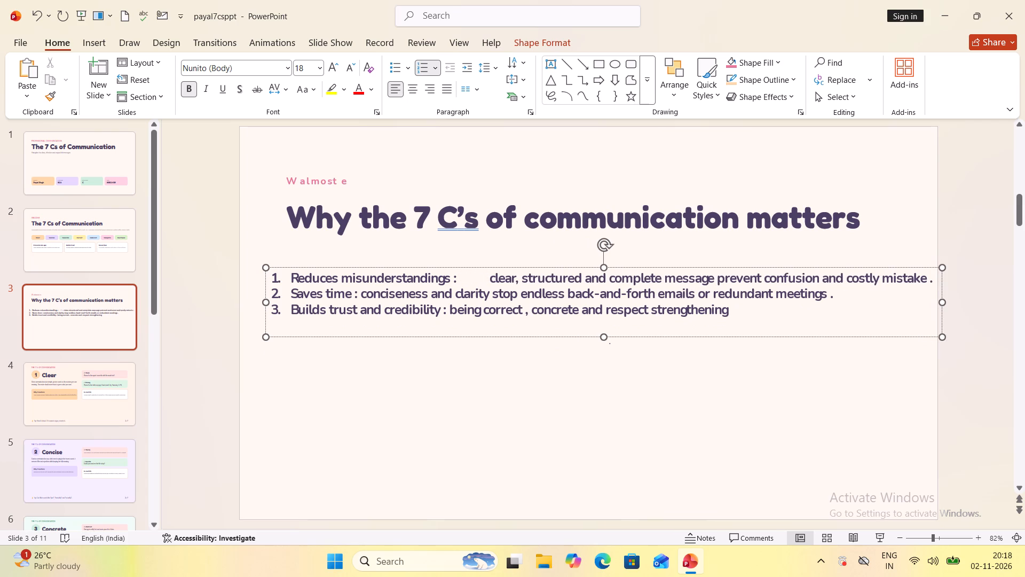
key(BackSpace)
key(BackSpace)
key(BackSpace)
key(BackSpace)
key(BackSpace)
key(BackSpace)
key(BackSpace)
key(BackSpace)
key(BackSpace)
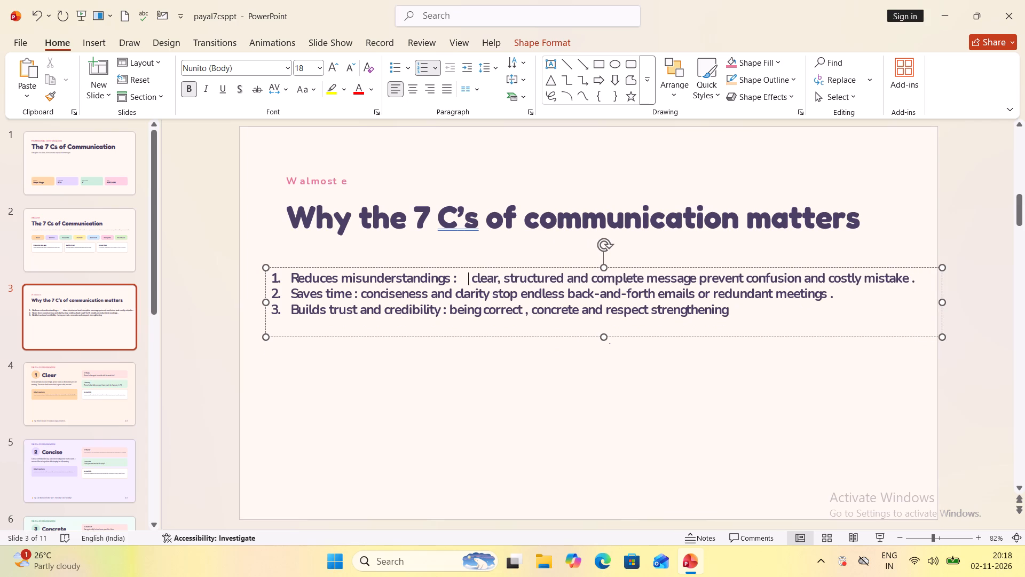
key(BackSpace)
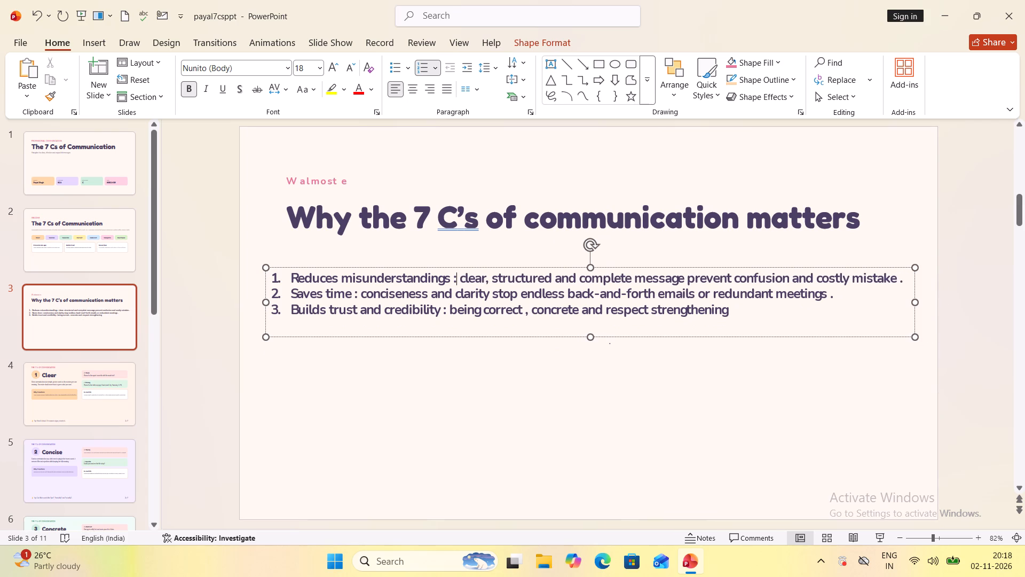
Resume editing the third reason at the end of its text, after "strengthening".
click(748, 308)
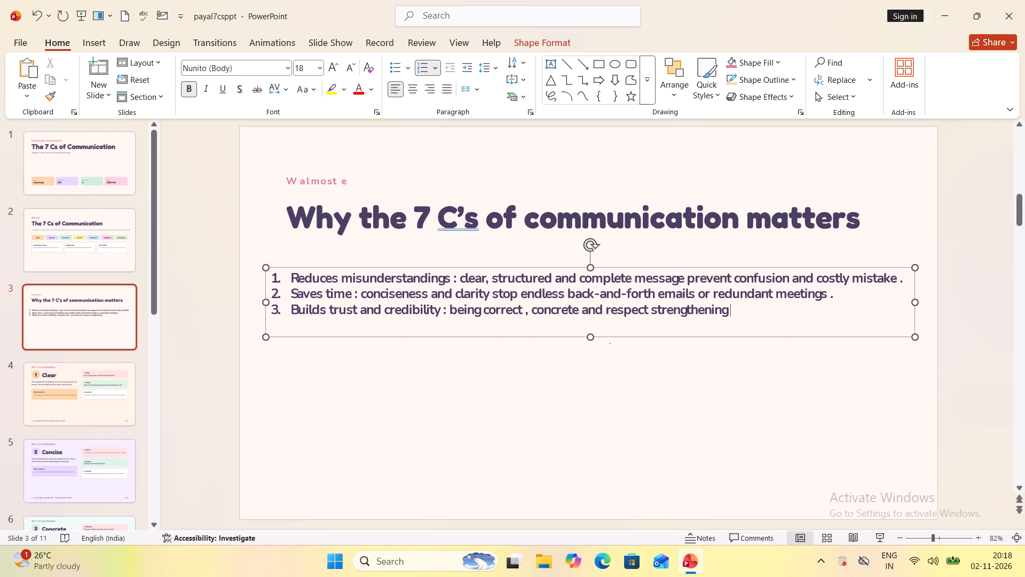
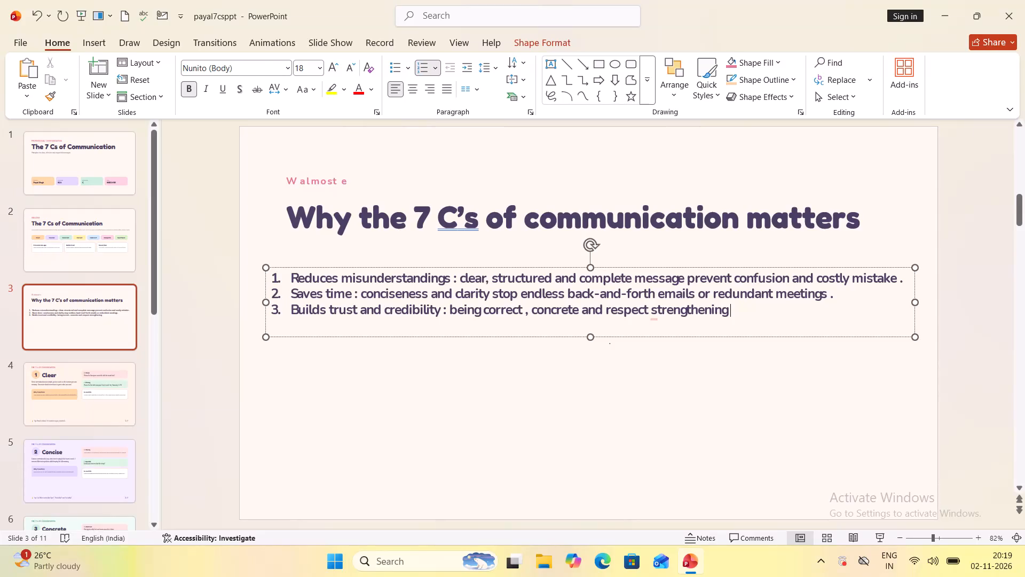
Insert a spaced comma after "respect" in the third reason on slide 3.
click(752, 315)
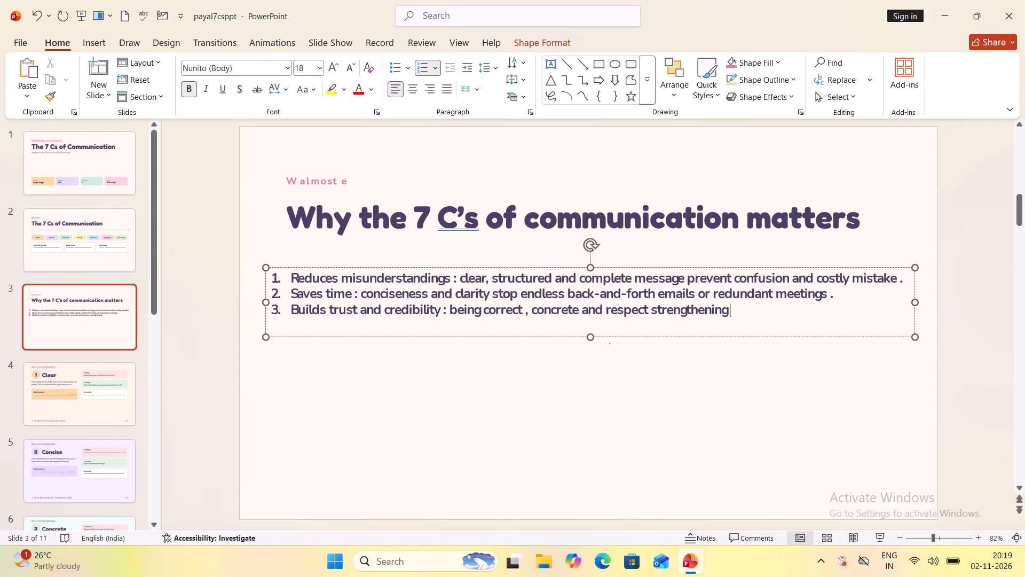
click(649, 310)
key(space)
text(,)
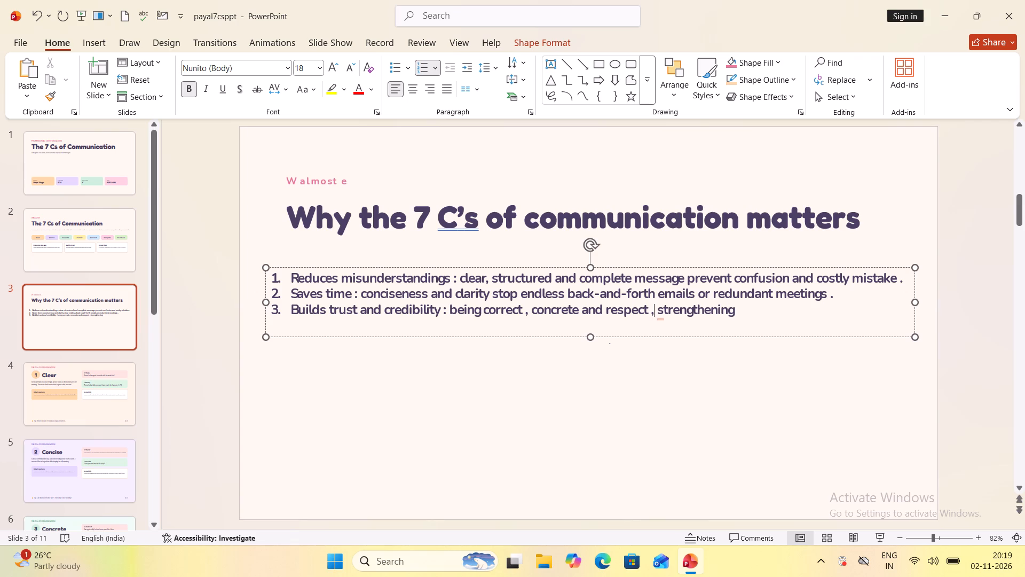
Finish the third reason by adding "workplace ." after "strengthening".
click(739, 306)
text(work)
key(p)
text(lace)
key(space)
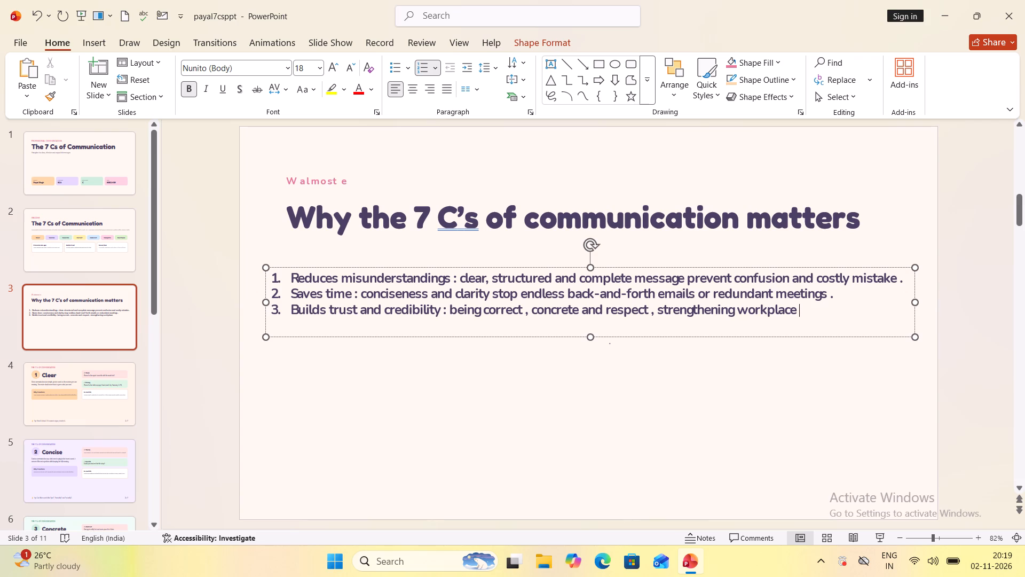
key(period)
Add a fourth numbered reason that begins with the label "Drives action :".
key(Return)
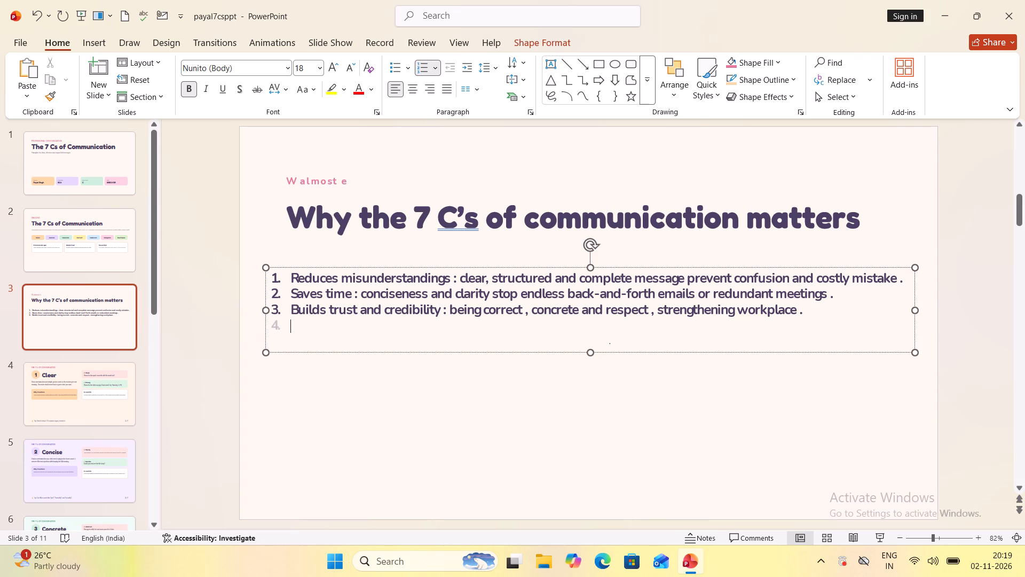
key(r)
text(ives)
key(space)
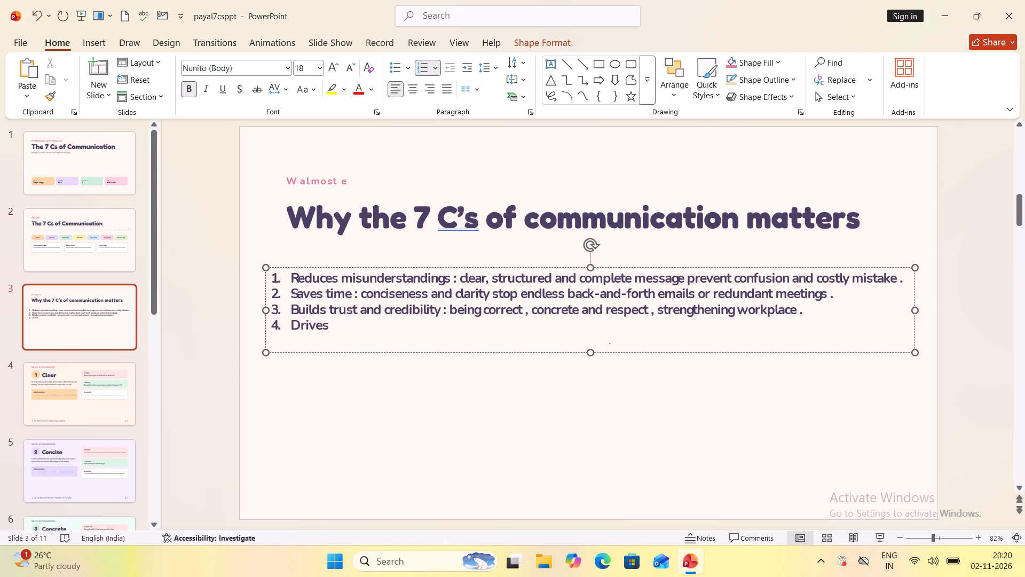
text(action)
key(space)
text(:)
key(space)
Continue the fourth reason after its label with "when information is complete and coherent".
text(when)
key(space)
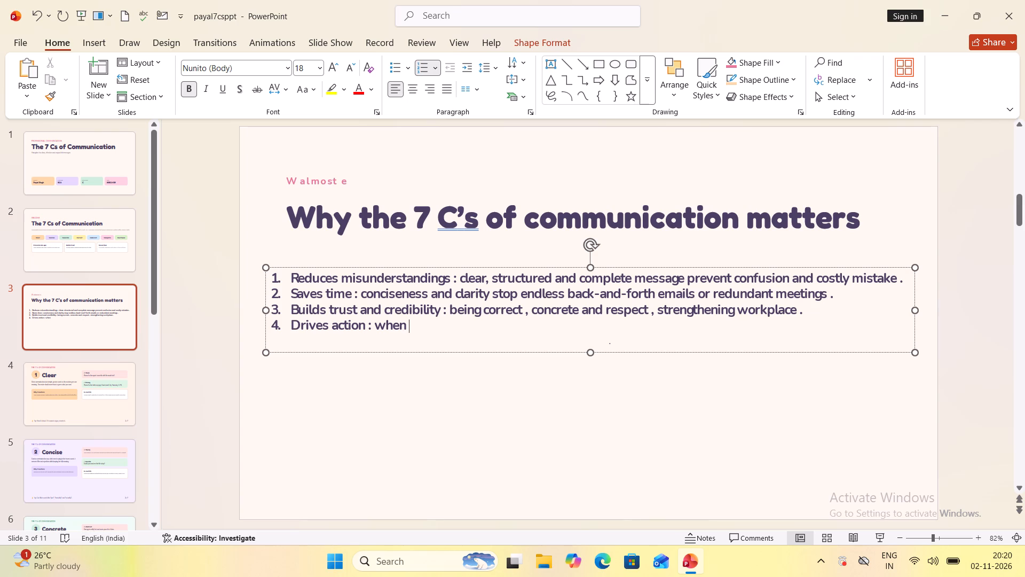
text(information)
key(space)
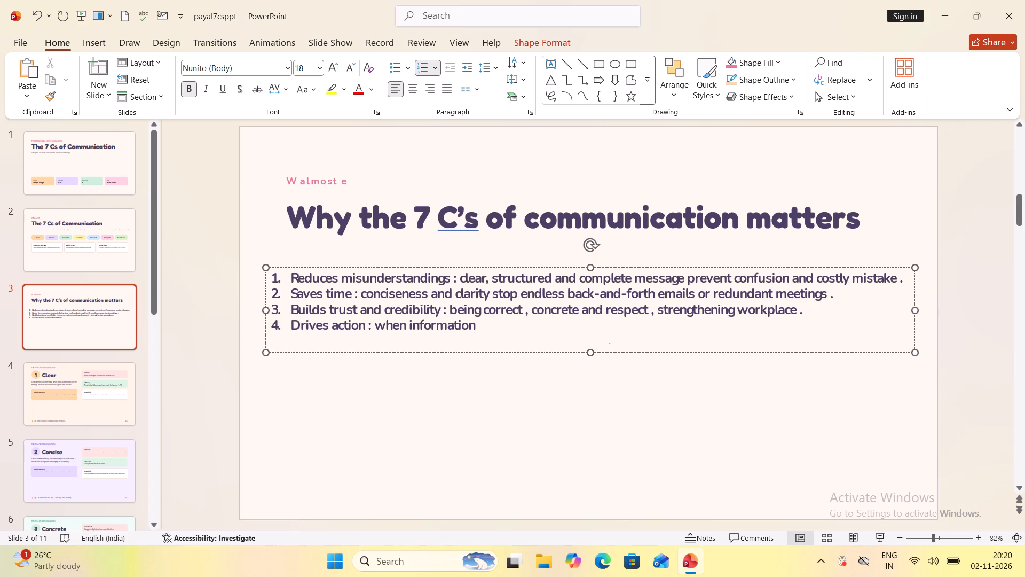
key(s)
key(BackSpace)
text(is)
key(space)
text(compl)
text(ete)
key(space)
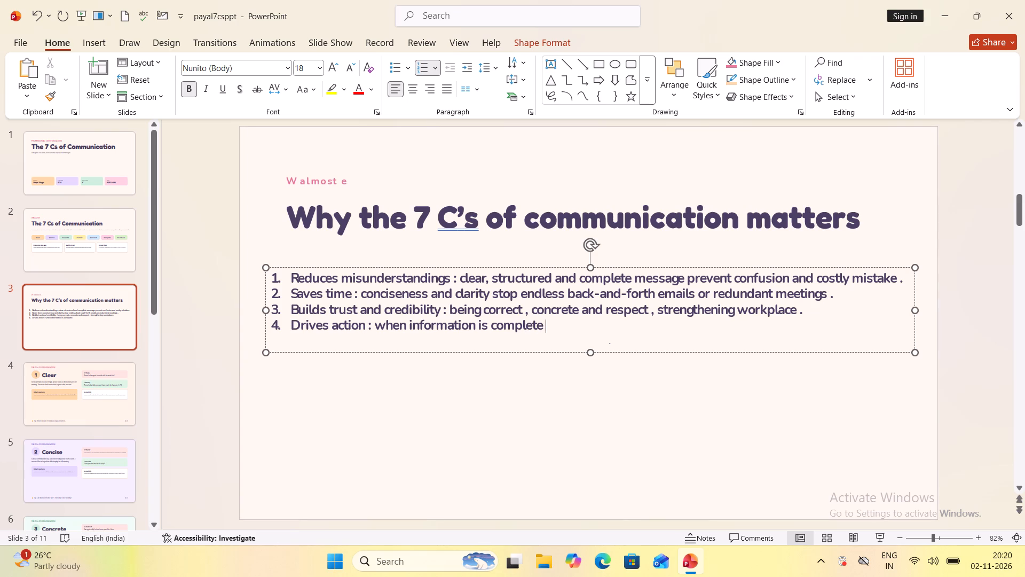
text(and)
key(space)
text(coh)
text(erent)
key(space)
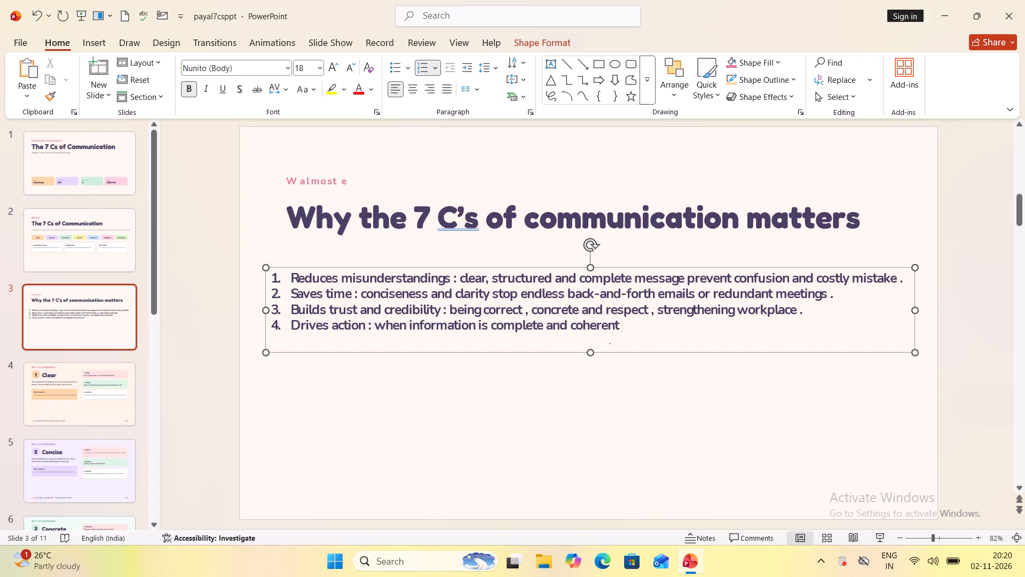
Extend the fourth reason after "coherent" with ", the audience knows exactly".
text(,)
key(space)
text(the)
key(space)
text(aud)
text(ien)
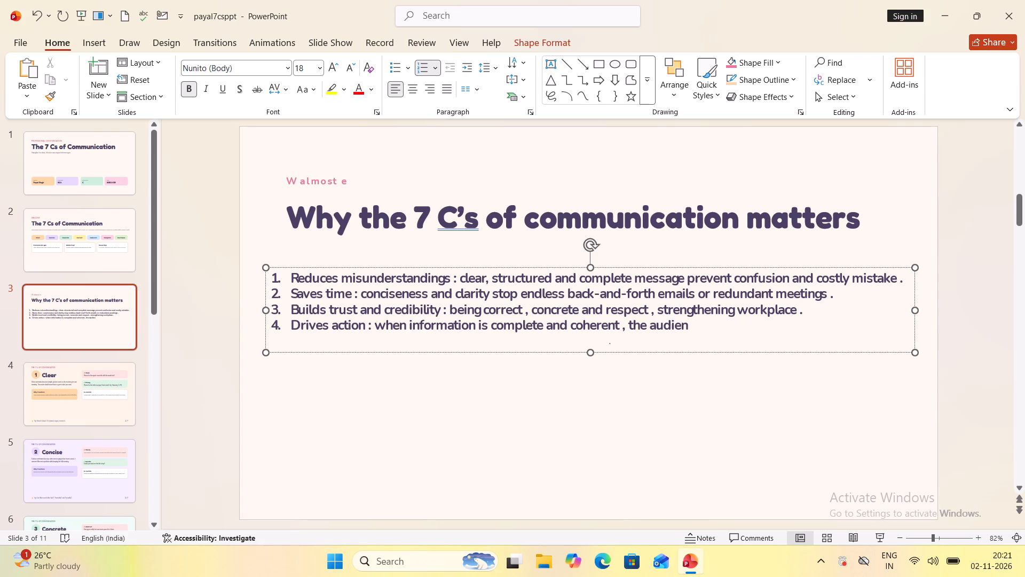
text(ce)
key(space)
text(knows)
key(space)
text(ex)
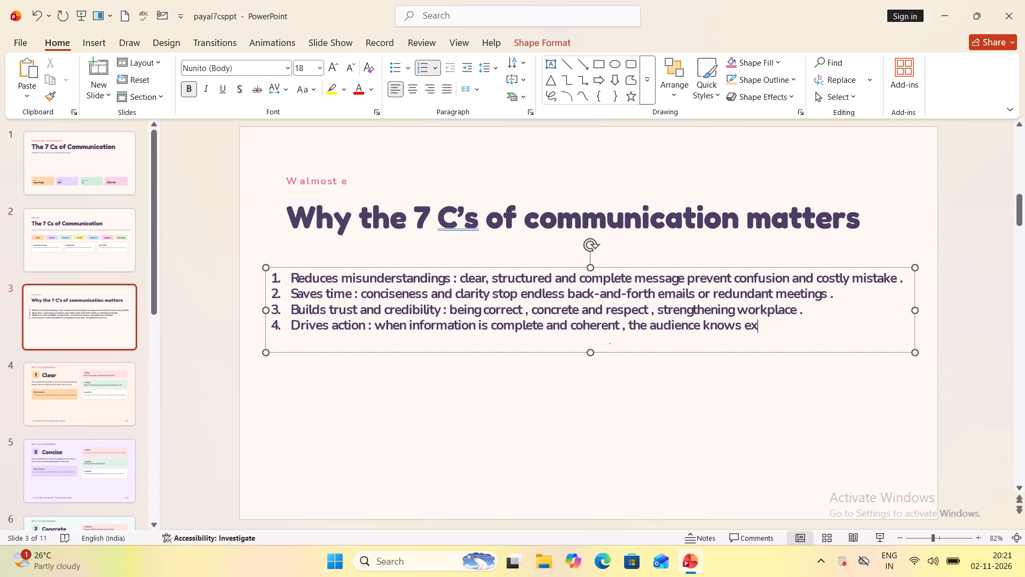
text(actl)
text(y)
key(space)
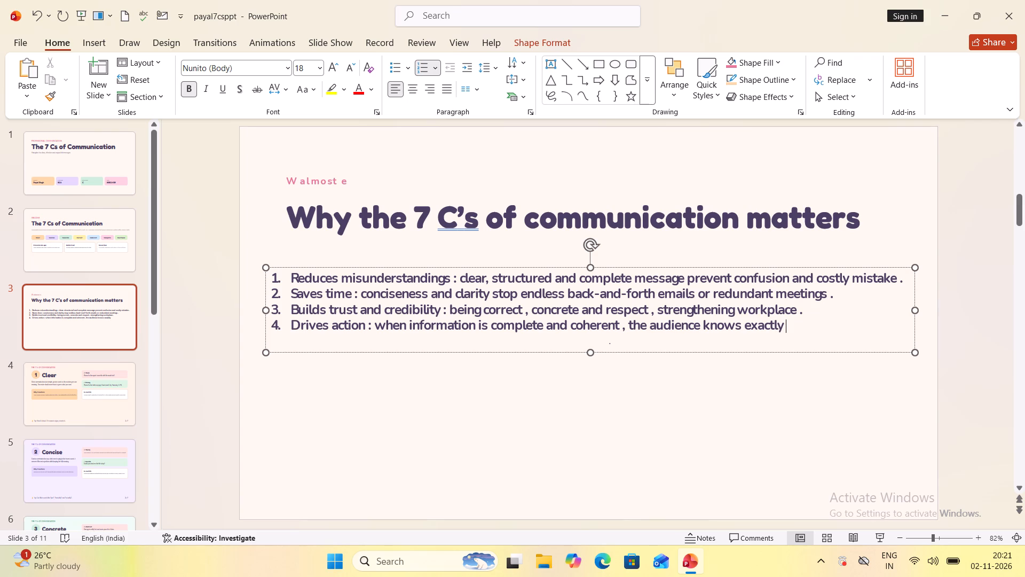
Extend the fourth reason after "knows exactly" with "what steps to".
key(w)
text(ha)
key(t)
key(space)
text(steps)
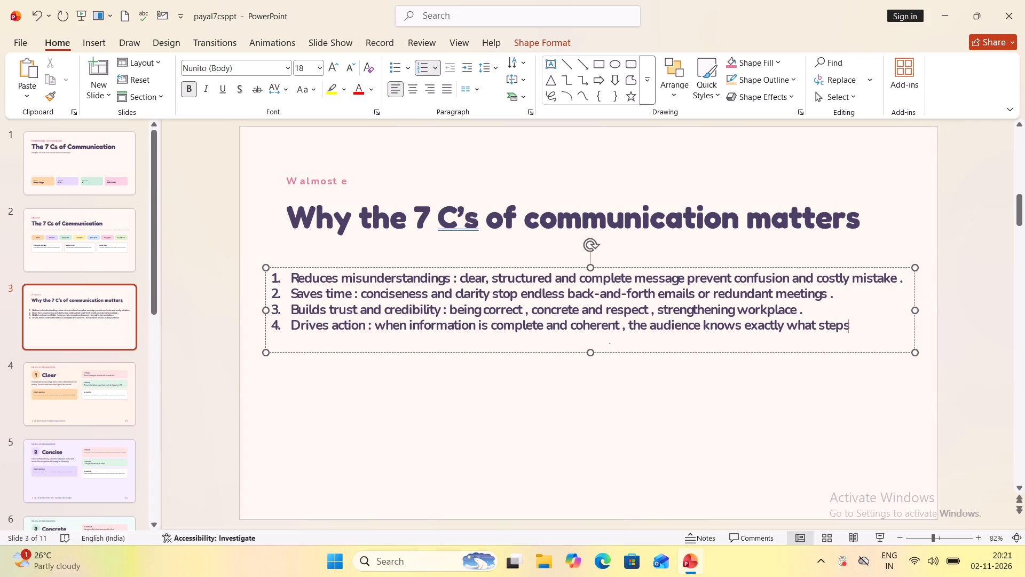
key(space)
text(to)
key(space)
Finish the fourth reason by adding "take next ." after "what steps to".
key(r)
key(BackSpace)
key(t)
key(a)
text(kw)
key(BackSpace)
text(e)
key(space)
text(next)
key(space)
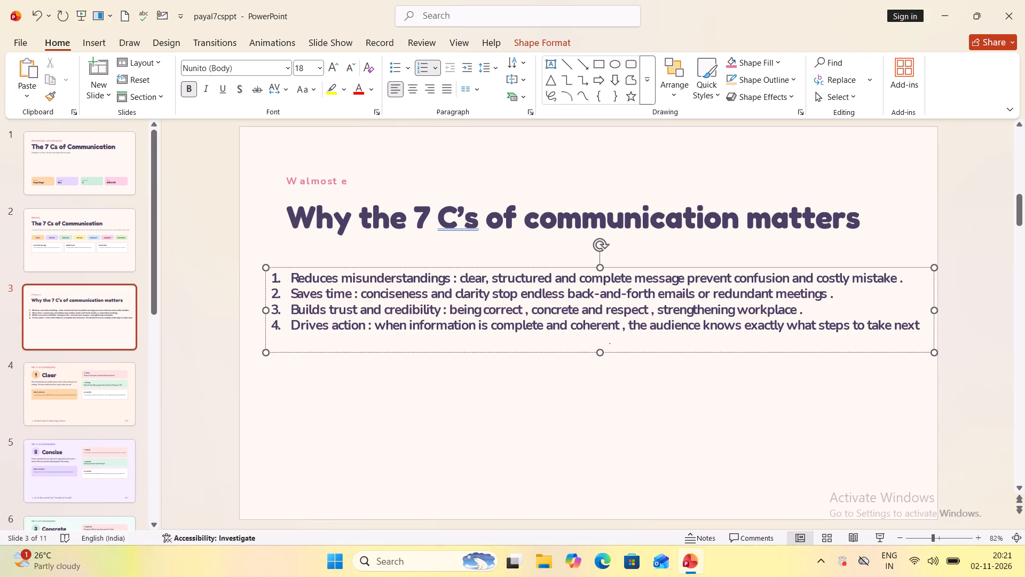
text(.)
key(space)
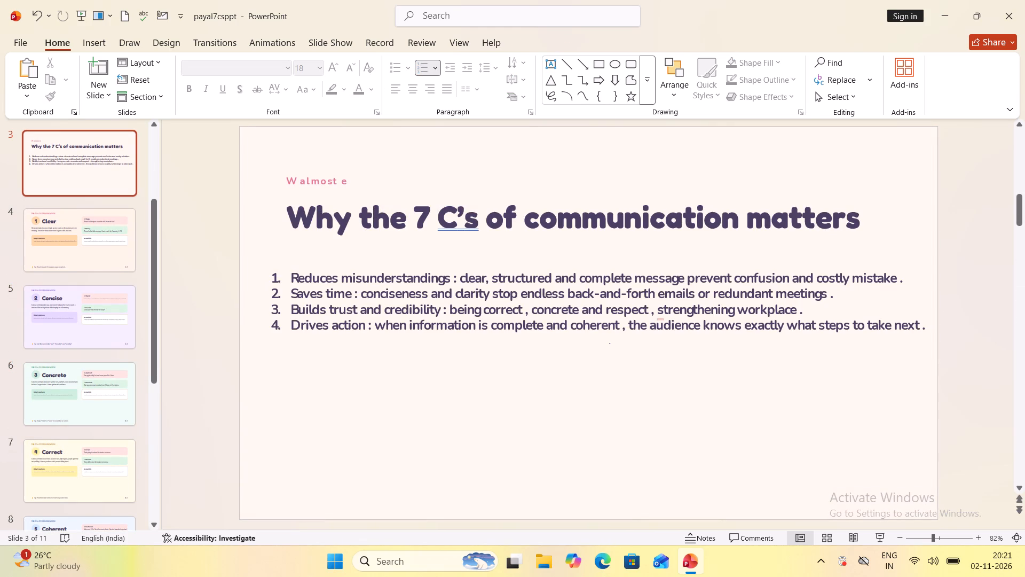
Widen the numbered list's text box on slide 3 slightly by extending its left edge outward.
click(100, 136)
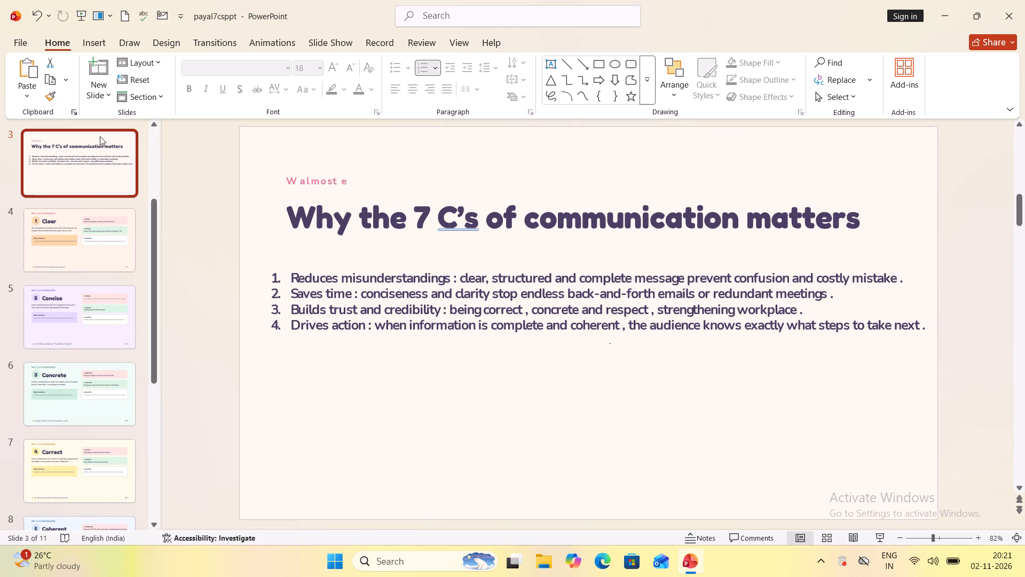
click(100, 153)
click(75, 157)
drag(275, 252, 320, 287)
click(320, 287)
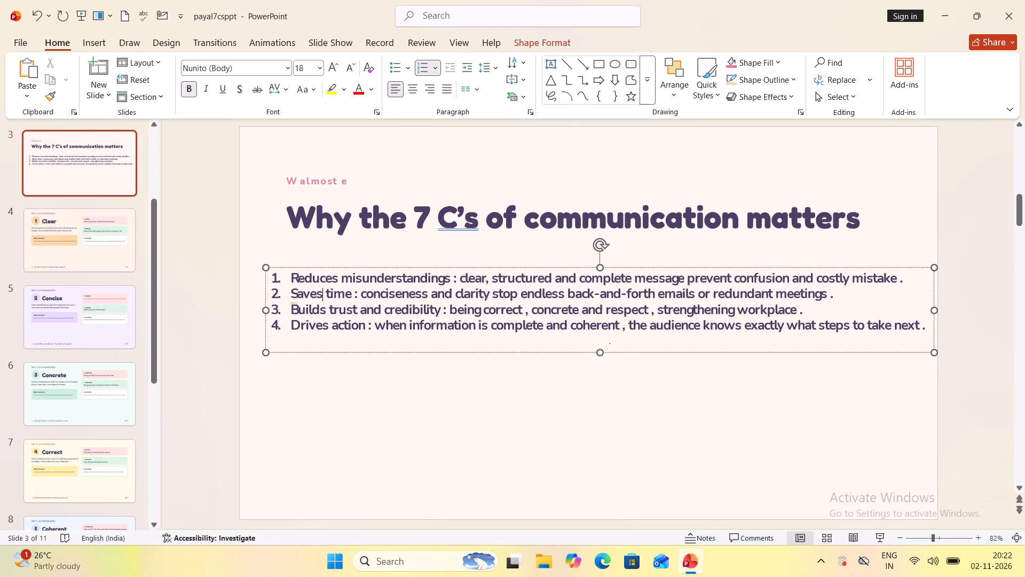
right_click(264, 268)
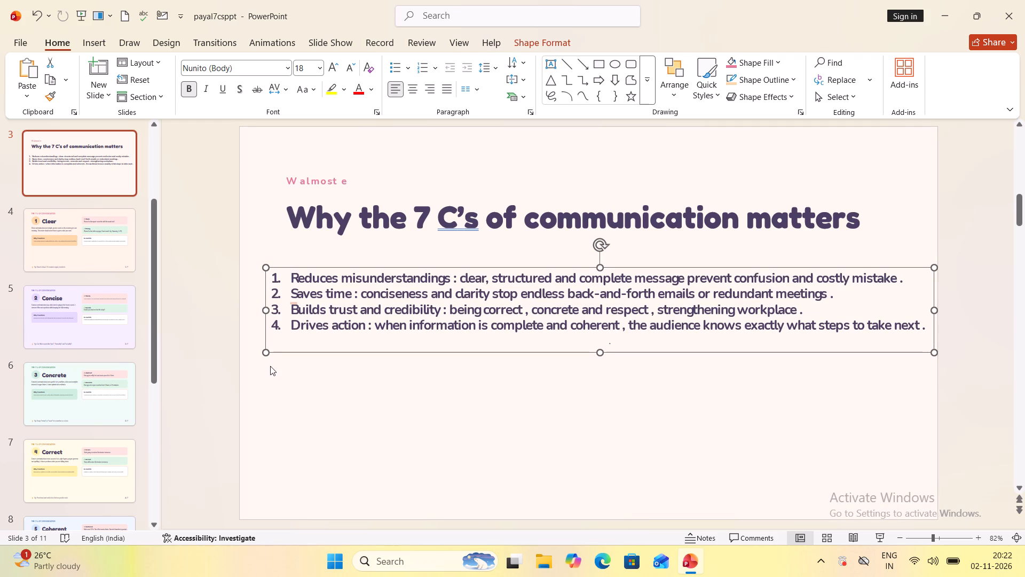
right_drag(265, 351, 255, 369)
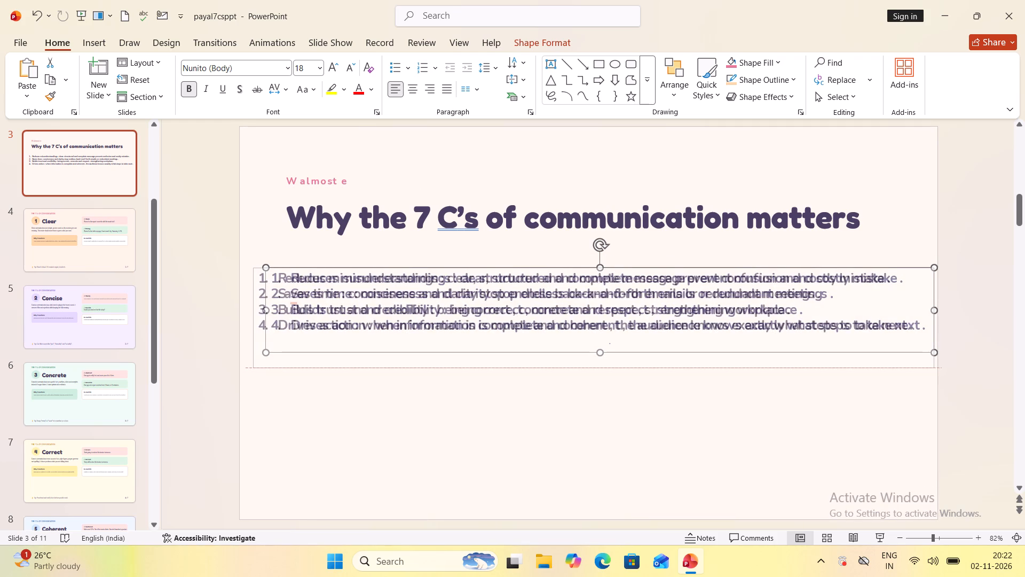
right_drag(255, 369, 255, 369)
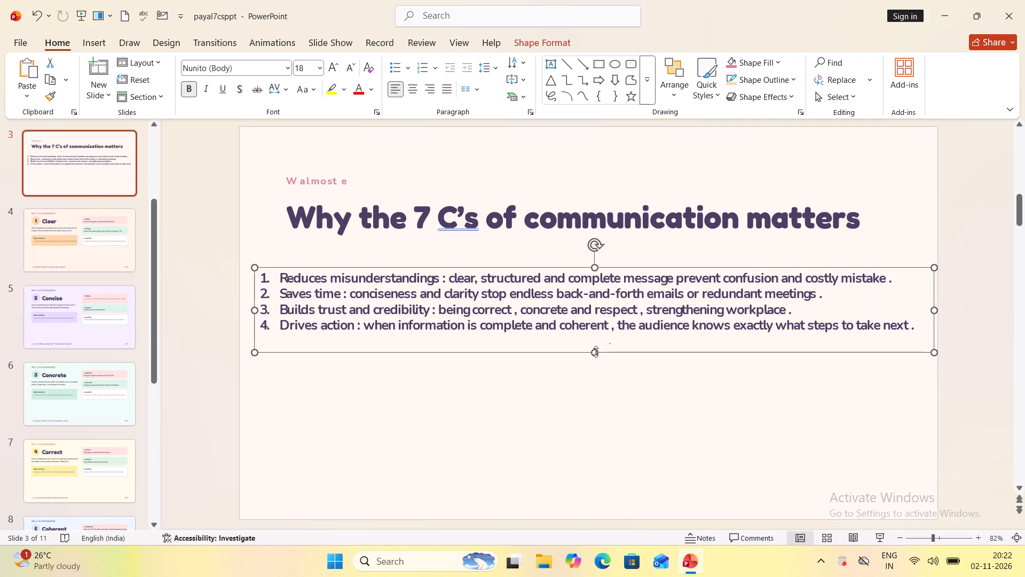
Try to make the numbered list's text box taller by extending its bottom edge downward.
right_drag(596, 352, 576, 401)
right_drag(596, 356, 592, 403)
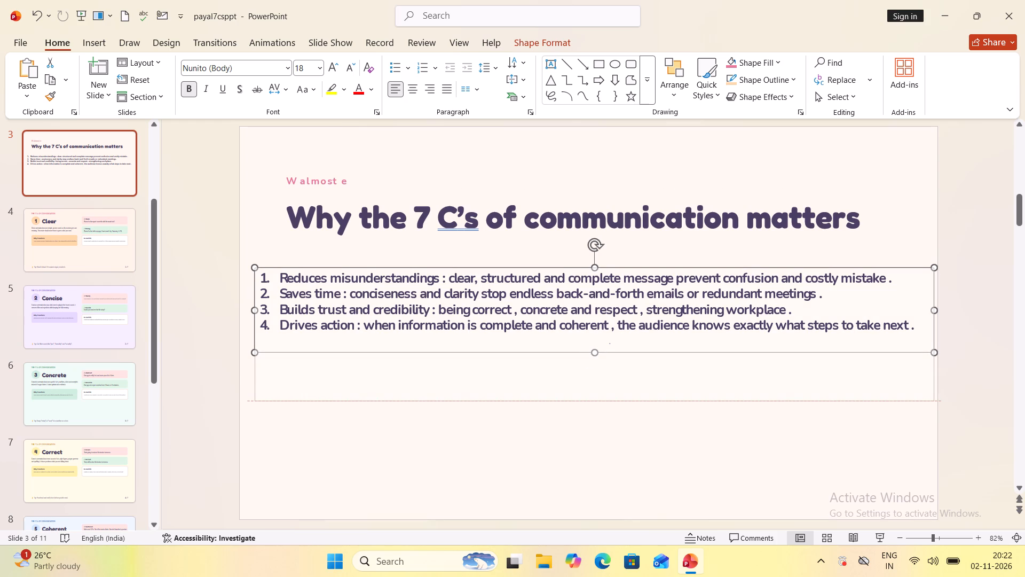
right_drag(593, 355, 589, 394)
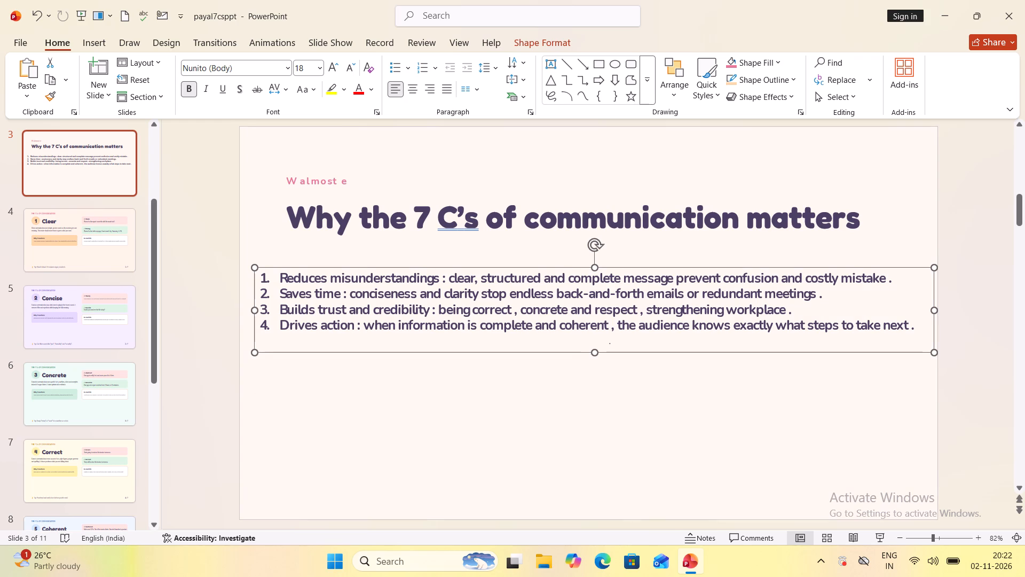
Move the numbered list's text box slightly down and left to leave more space below the slide title.
right_drag(590, 350, 580, 377)
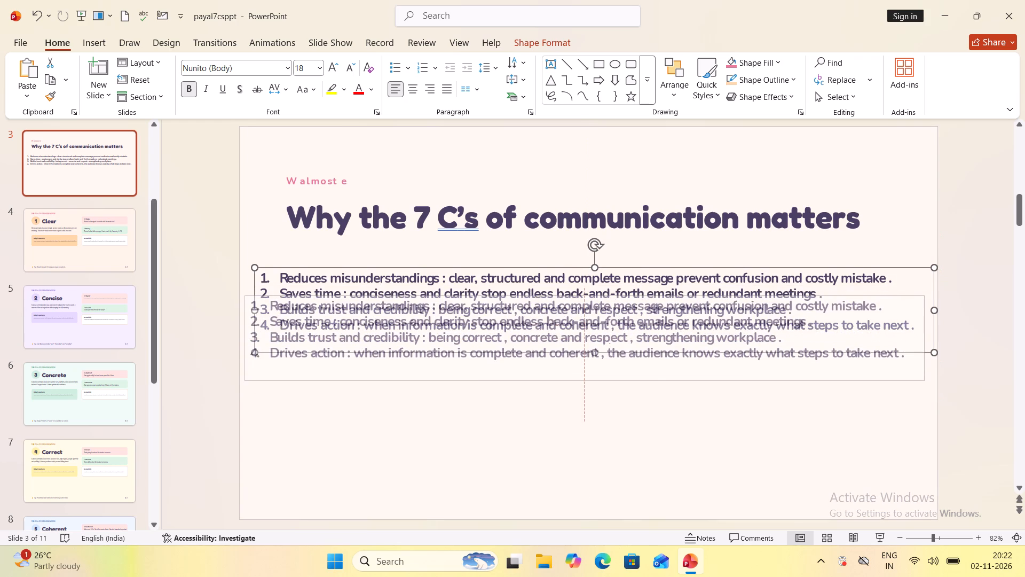
right_drag(580, 377, 579, 377)
click(594, 382)
Replace the small pink label above slide 3's title with "Why they matters".
click(356, 178)
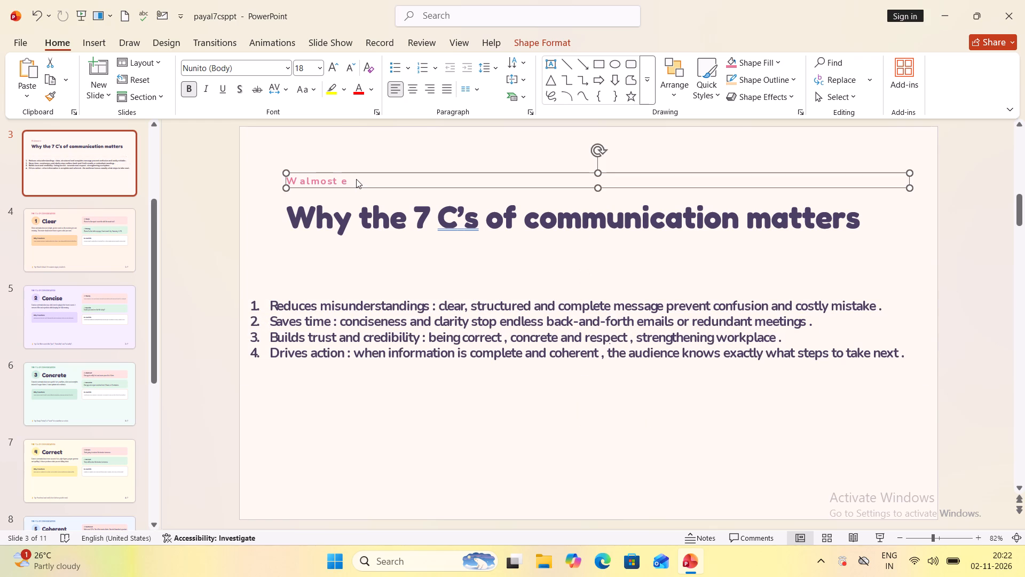
click(356, 179)
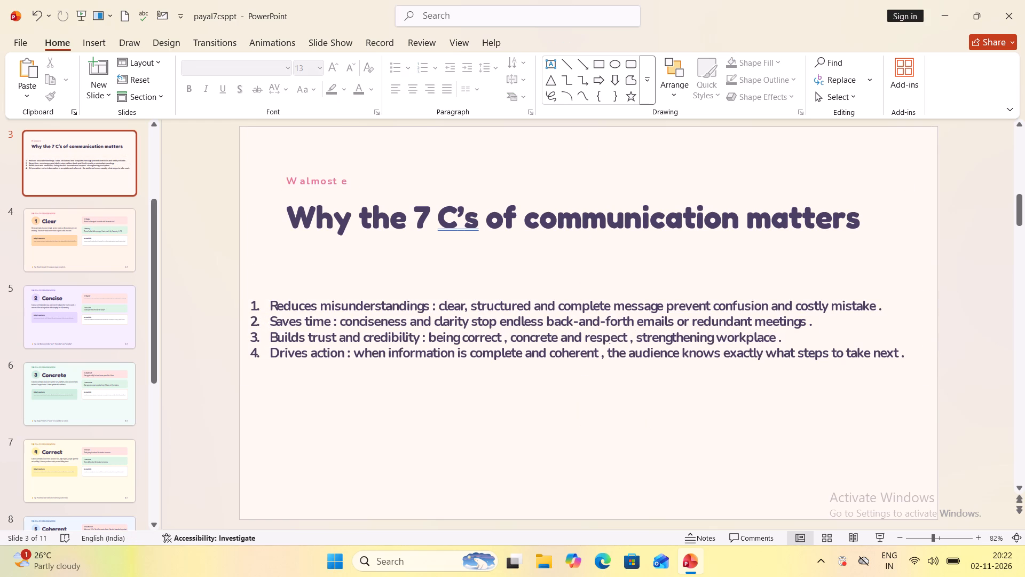
click(348, 178)
key(BackSpace)
key(BackSpace)
key(BackSpace)
key(BackSpace)
key(BackSpace)
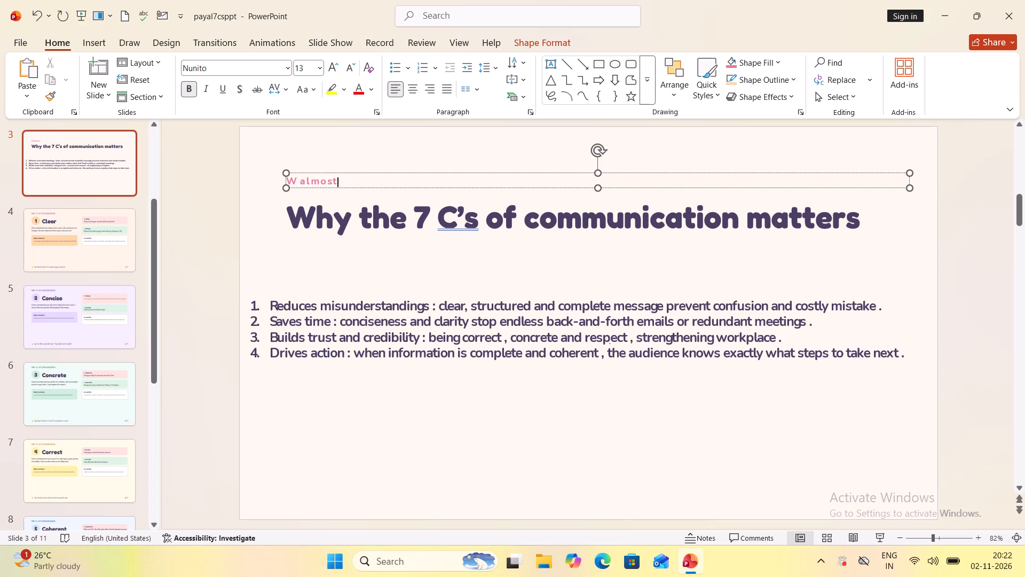
key(BackSpace)
key(BackSpace)
key(BackSpace)
key(BackSpace)
key(h)
text(y they)
key(space)
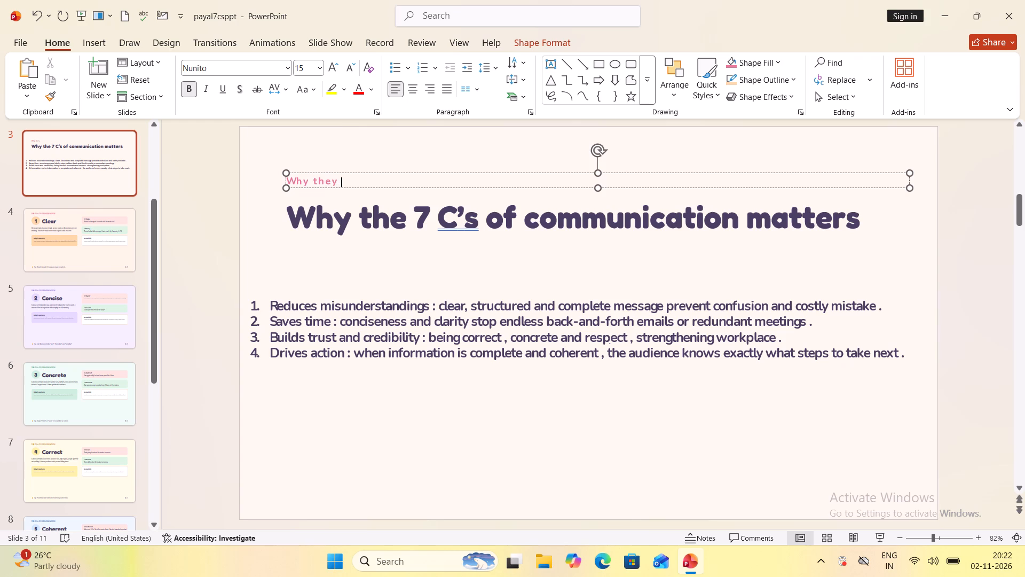
text(matt)
text(ers)
Open slide 2, the welcome slide titled "The 7 Cs of Communication".
scroll(36, 146, up, 2)
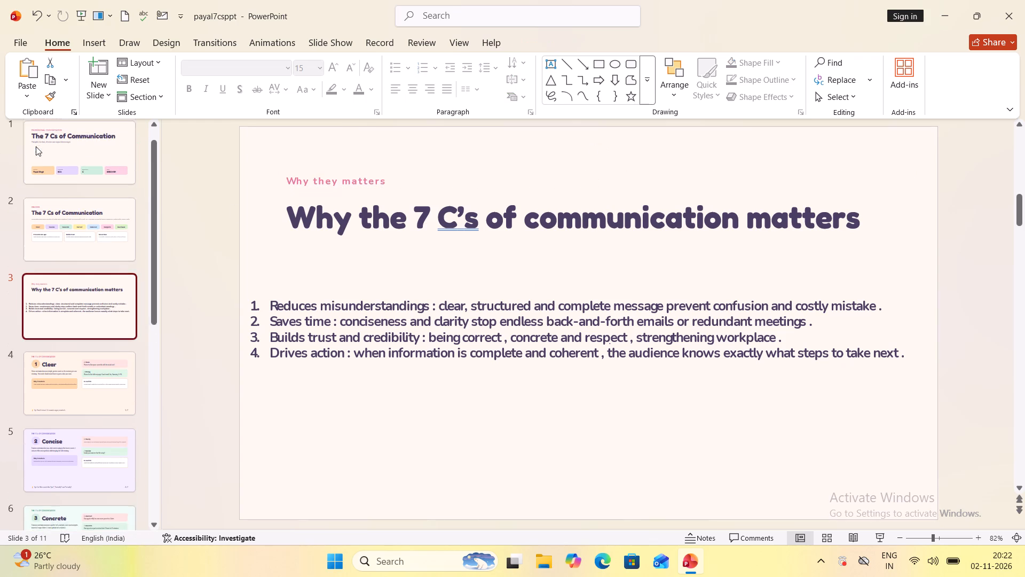
click(50, 221)
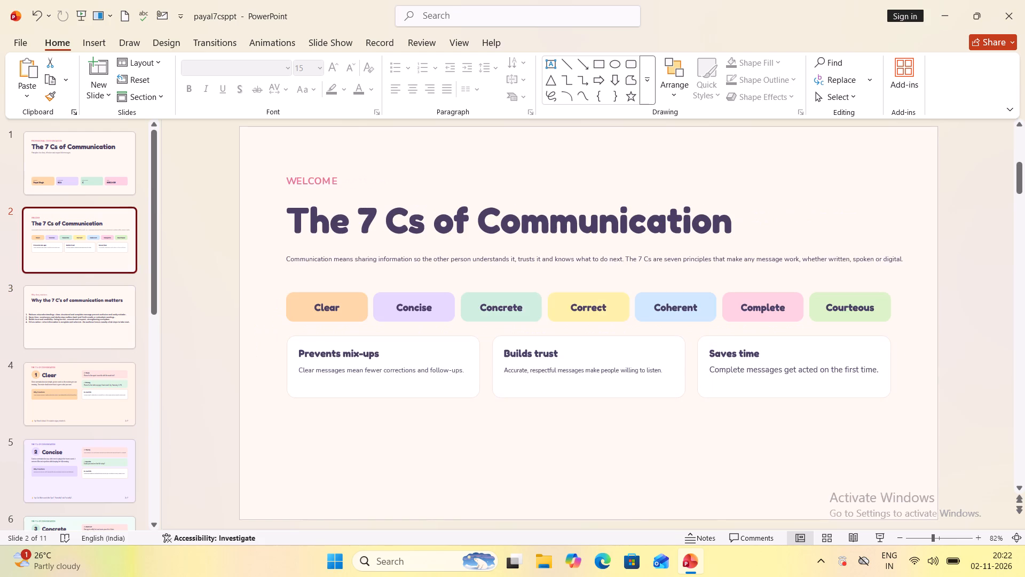
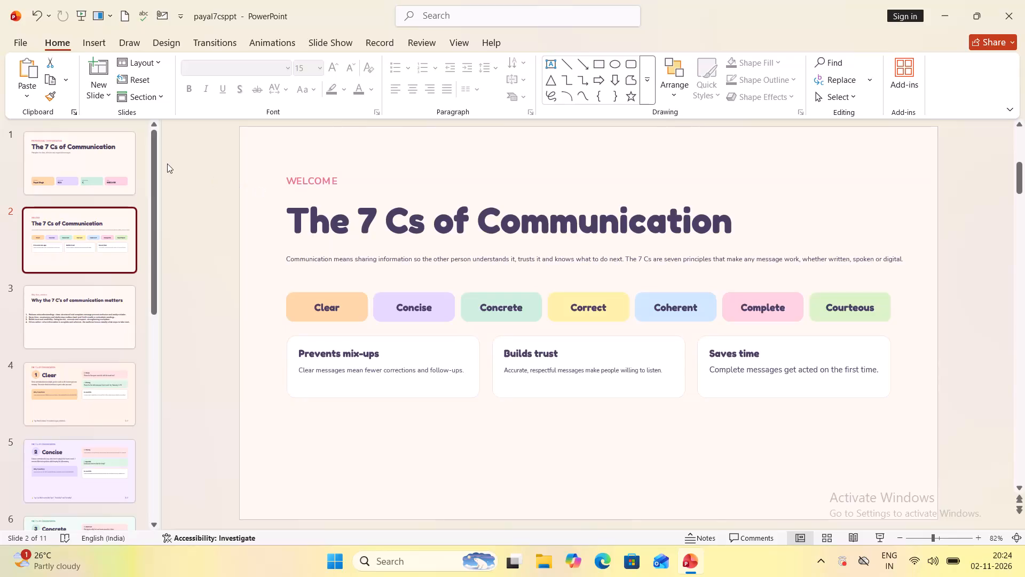
Open slide 1, the title slide with the name, course, section and CRN cards.
click(98, 151)
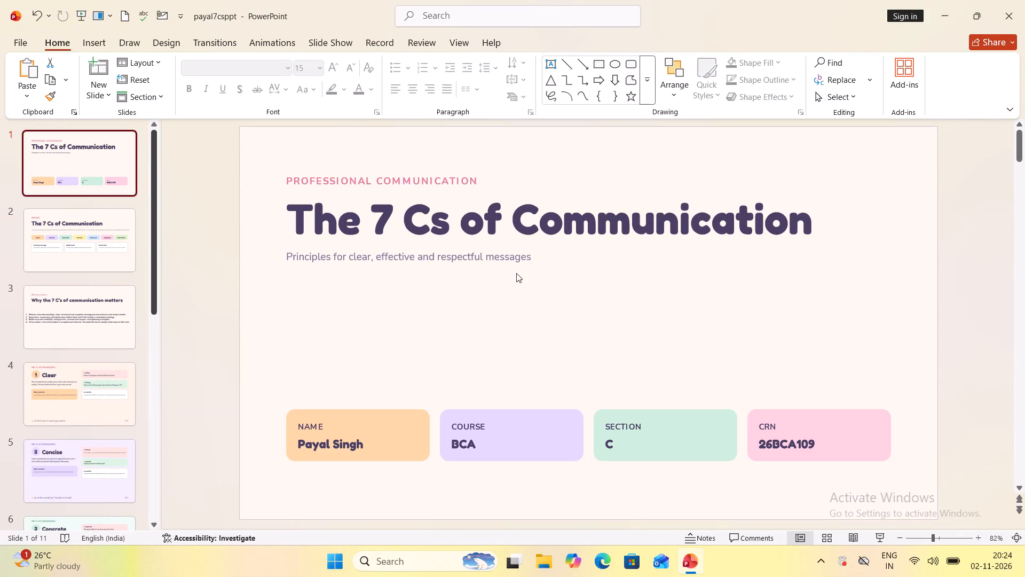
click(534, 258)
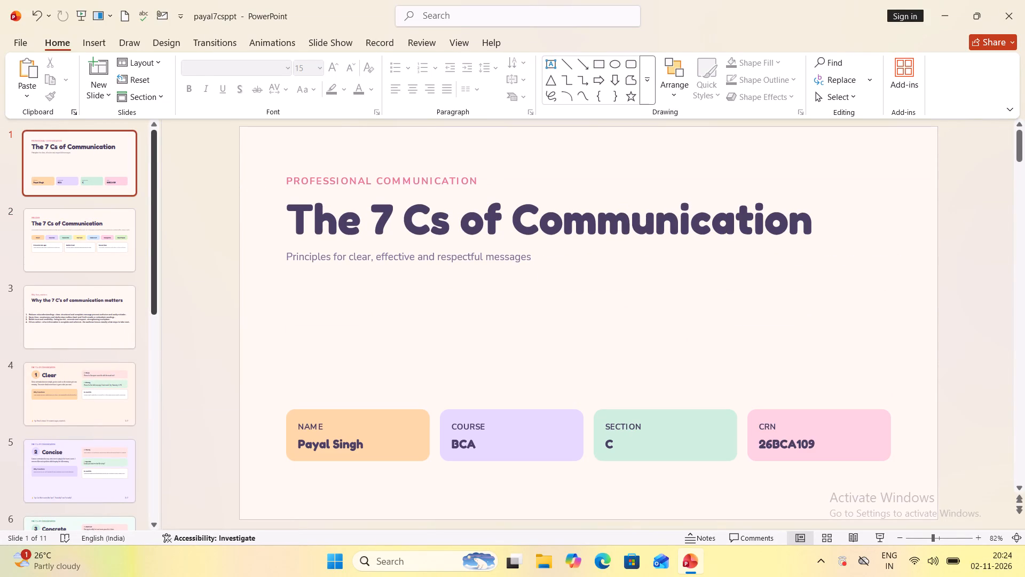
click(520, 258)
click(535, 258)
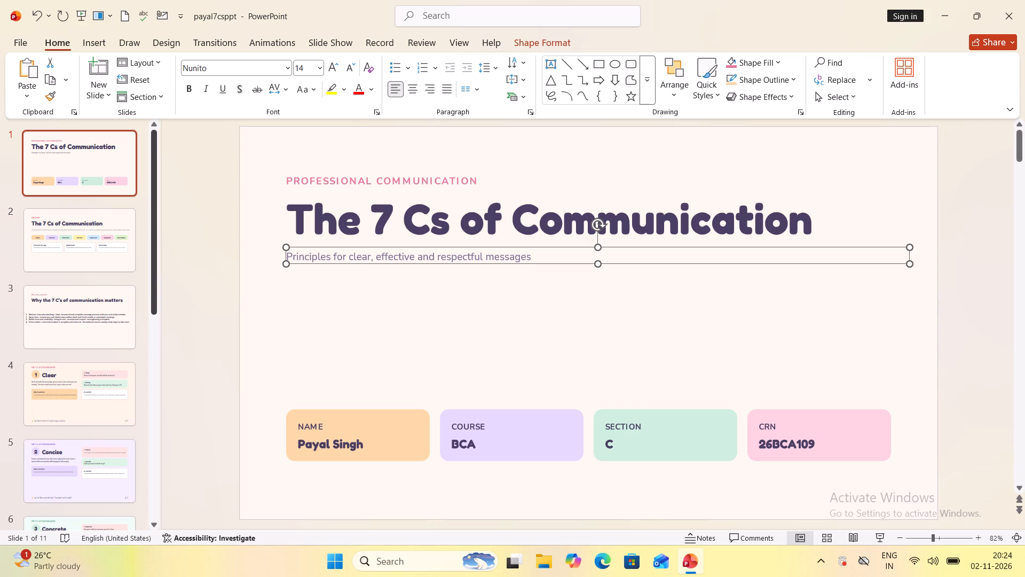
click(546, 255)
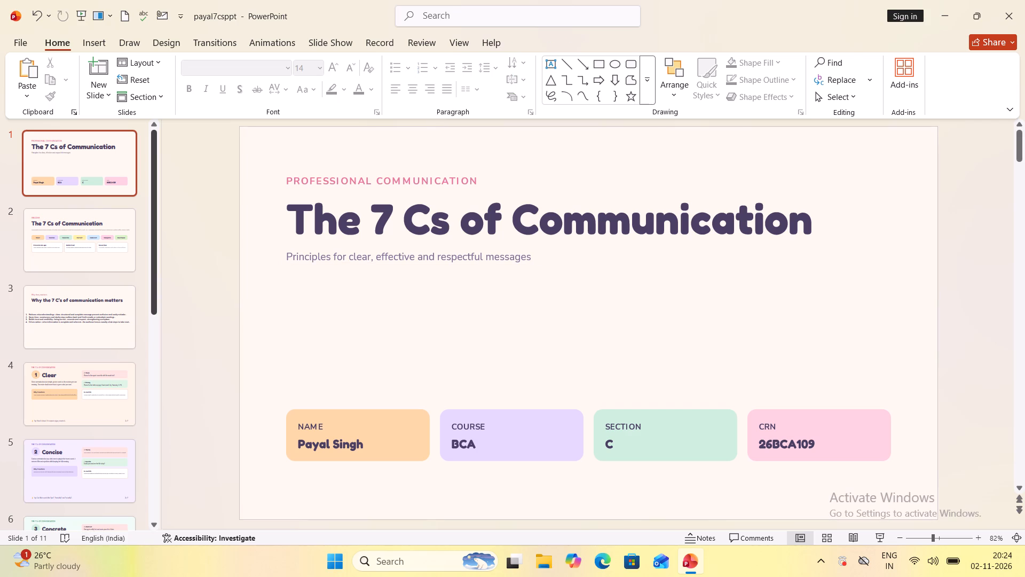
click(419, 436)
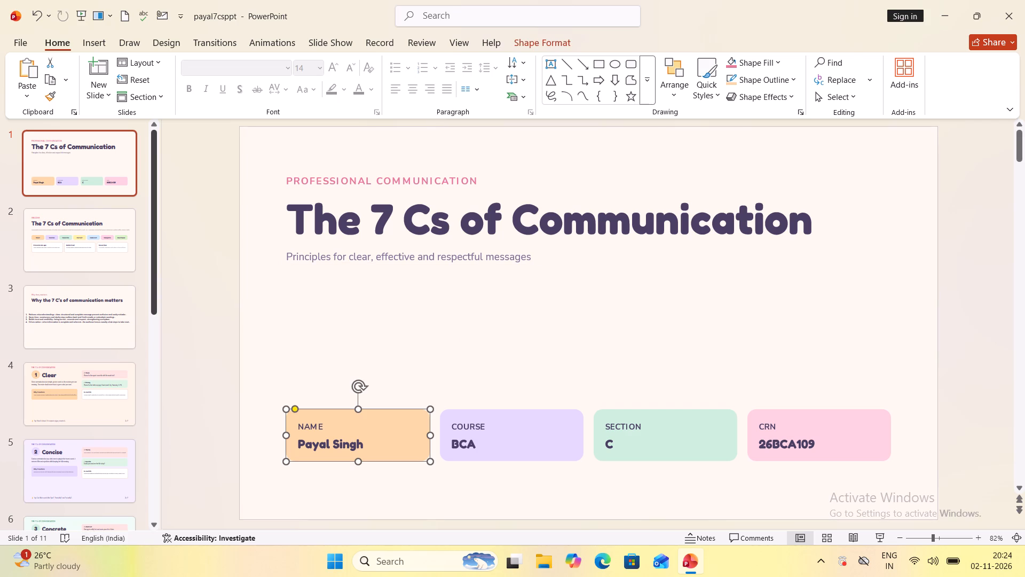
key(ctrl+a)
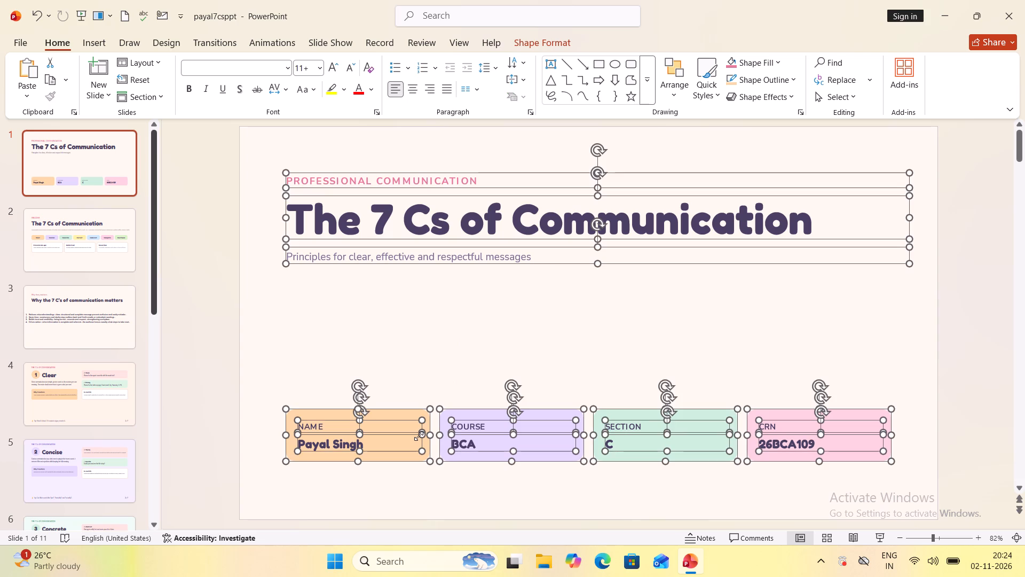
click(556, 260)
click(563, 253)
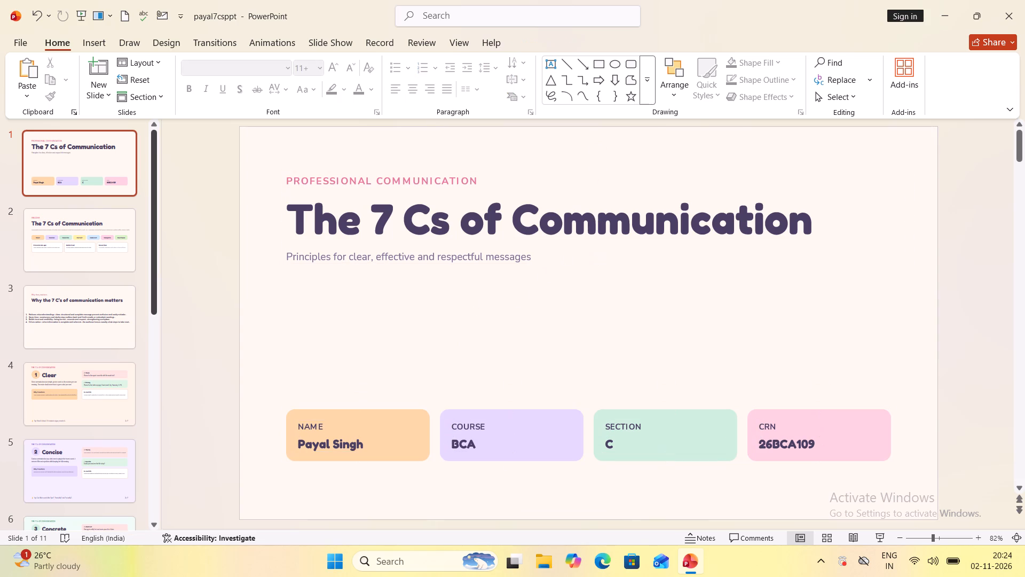
Delete the pink "PROFESSIONAL COMMUNICATION" label above the title on slide 1.
click(482, 182)
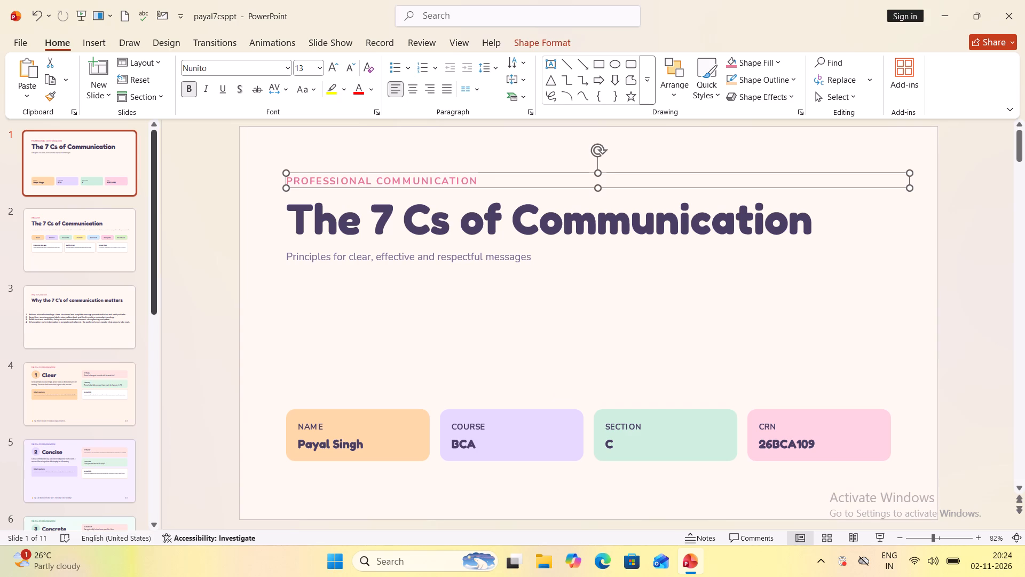
click(490, 177)
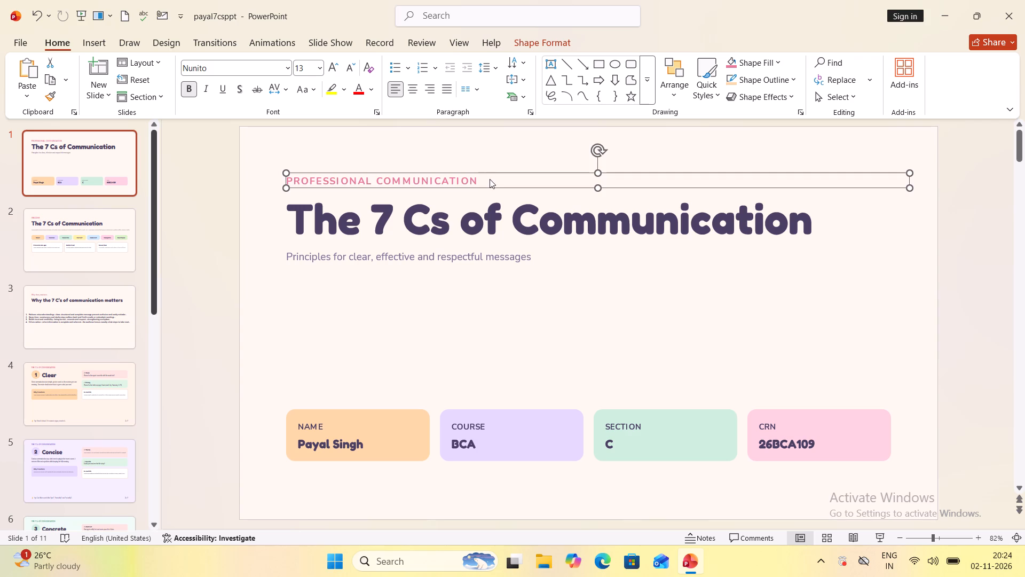
click(490, 179)
click(474, 179)
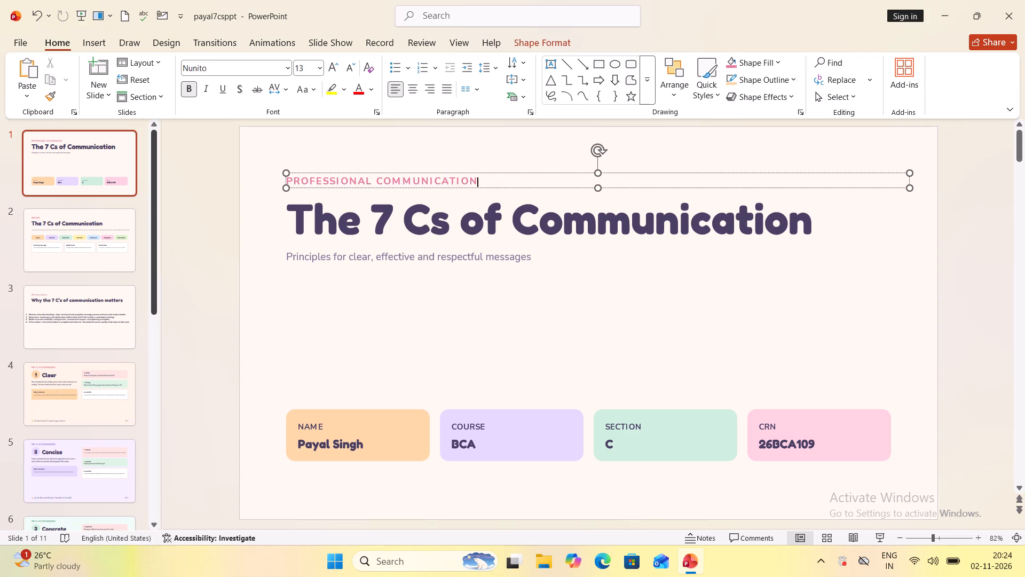
click(482, 178)
key(BackSpace)
key(BackSpace)
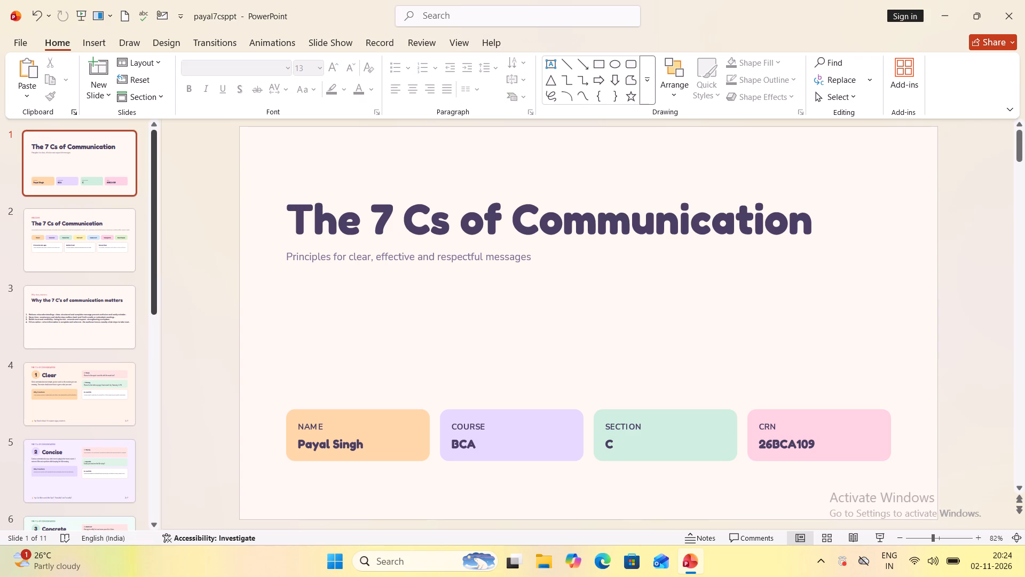
click(450, 178)
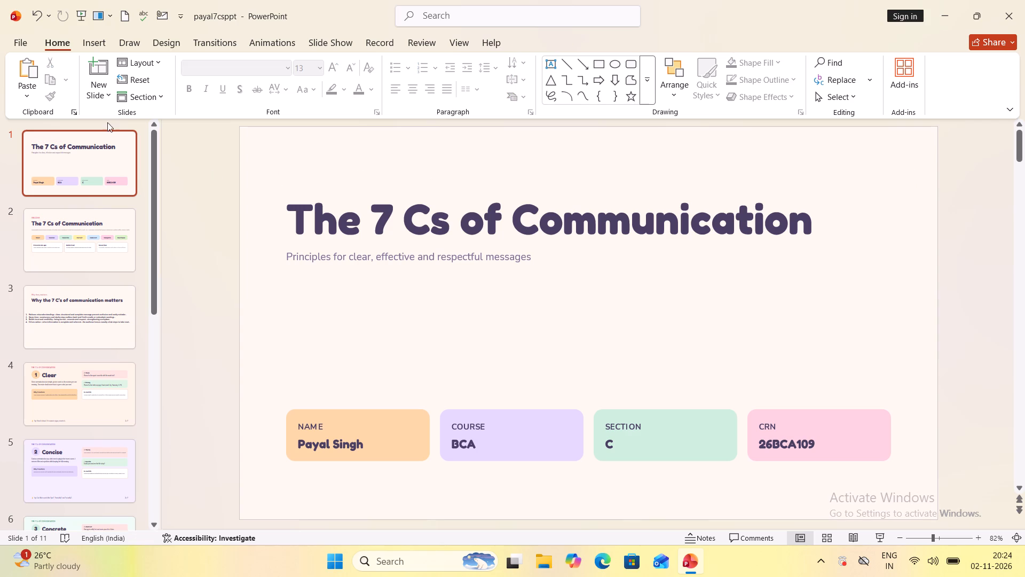
Clear the subtitle "Principles for clear, effective and respectful messages" beneath slide 1's title, keeping its text box active.
click(502, 258)
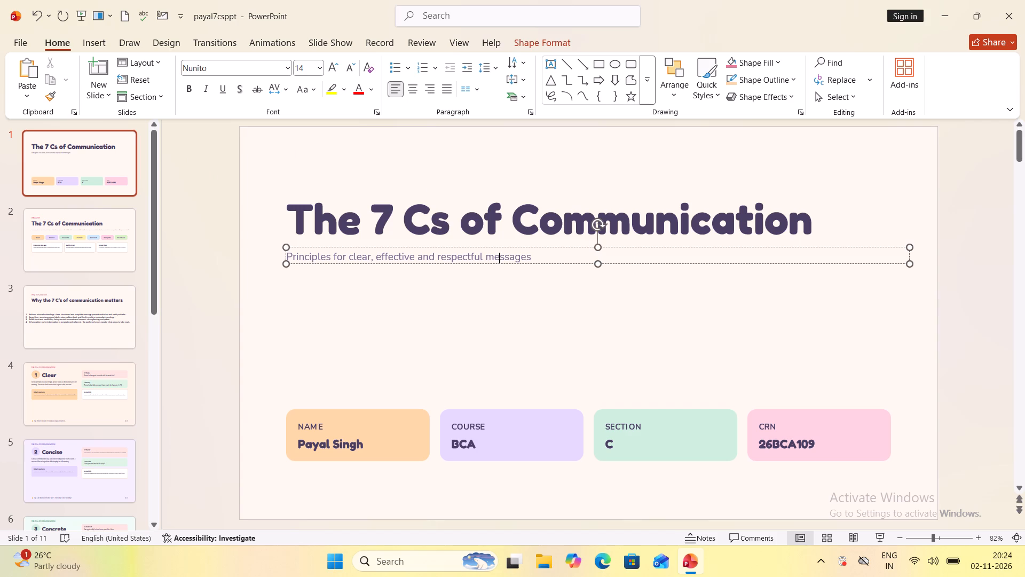
click(535, 254)
drag(526, 254, 534, 255)
click(534, 255)
double_click(534, 255)
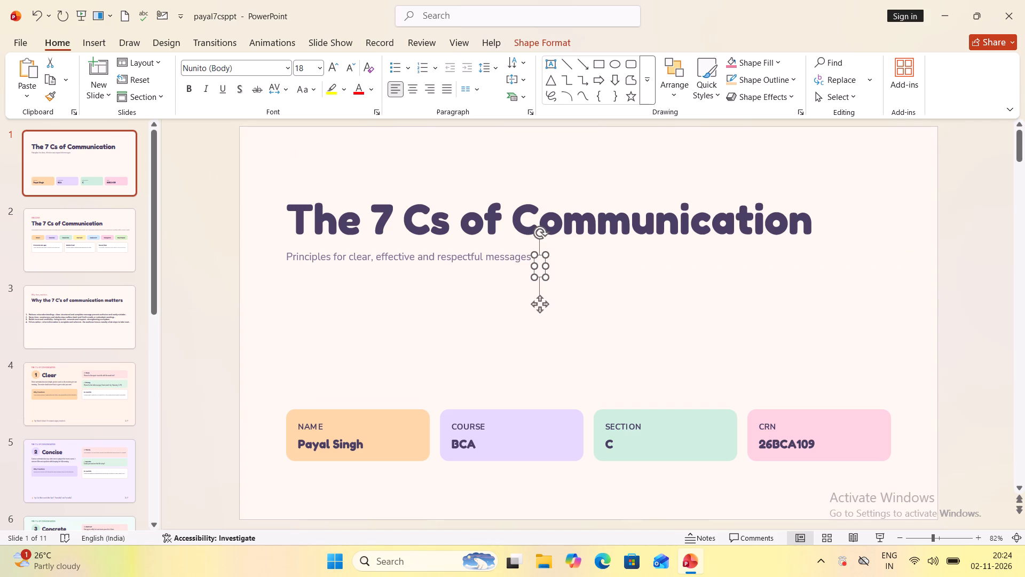
click(522, 256)
click(534, 256)
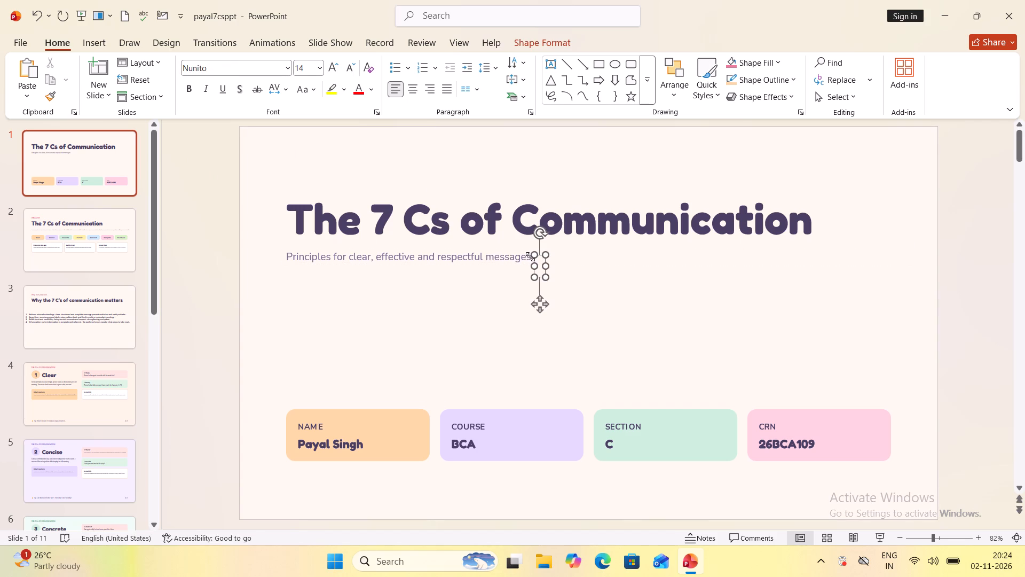
click(530, 256)
click(514, 255)
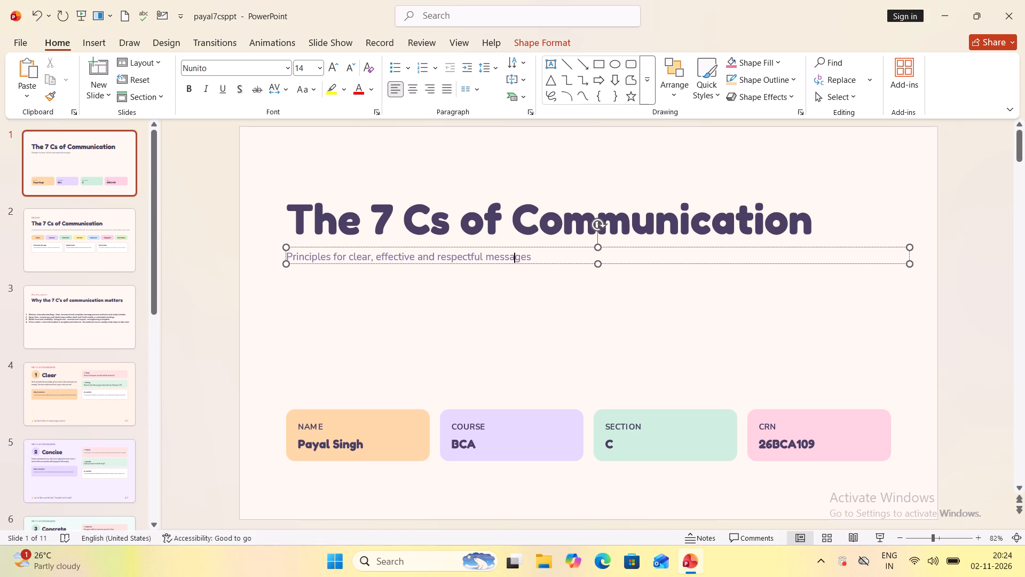
click(533, 254)
click(521, 254)
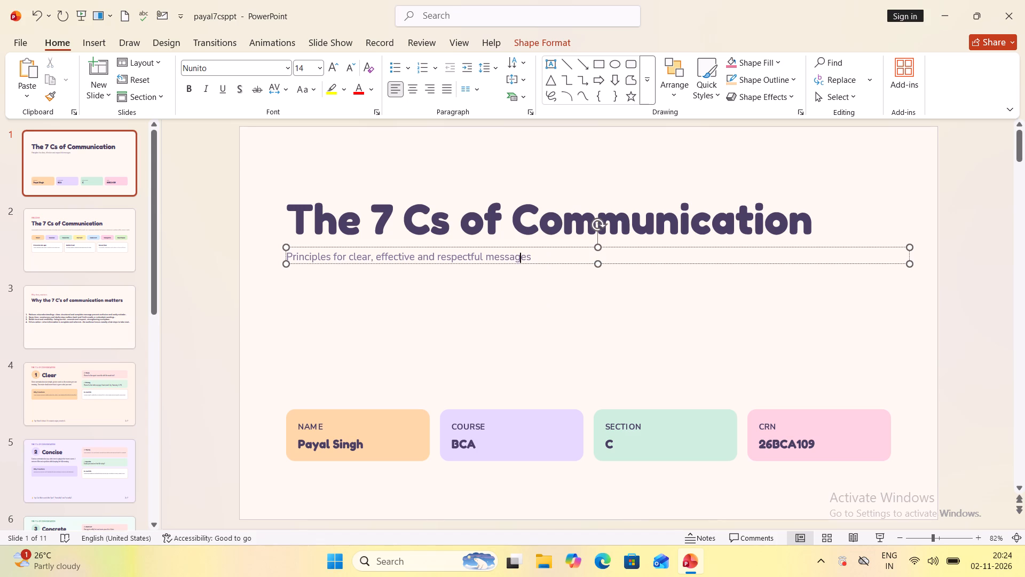
click(530, 256)
key(BackSpace)
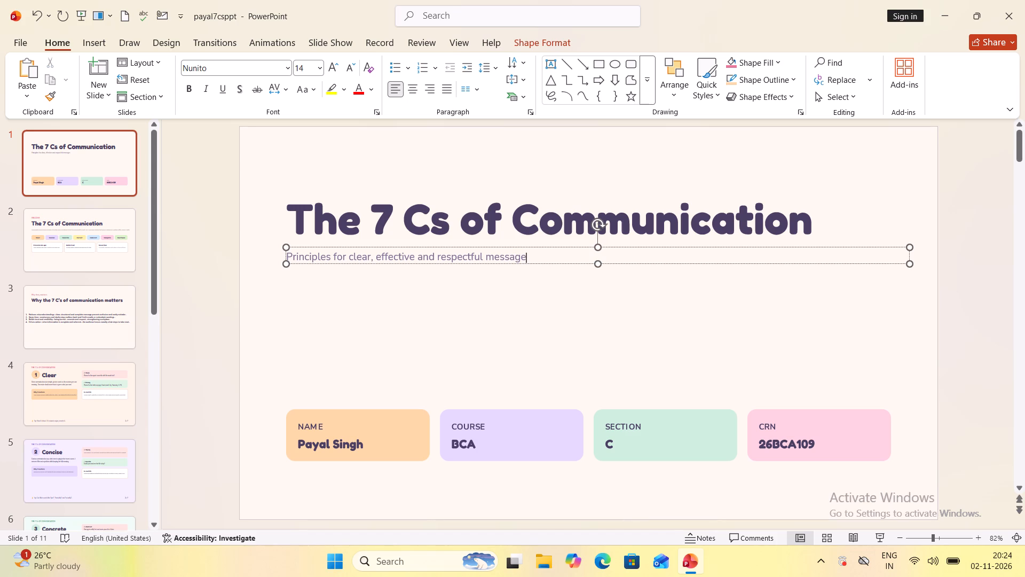
key(BackSpace)
key(BackSpace)
key(BackSpace)
key(BackSpace)
key(BackSpace)
key(BackSpace)
key(BackSpace)
key(BackSpace)
key(BackSpace)
key(BackSpace)
key(BackSpace)
key(BackSpace)
key(BackSpace)
key(BackSpace)
key(BackSpace)
key(BackSpace)
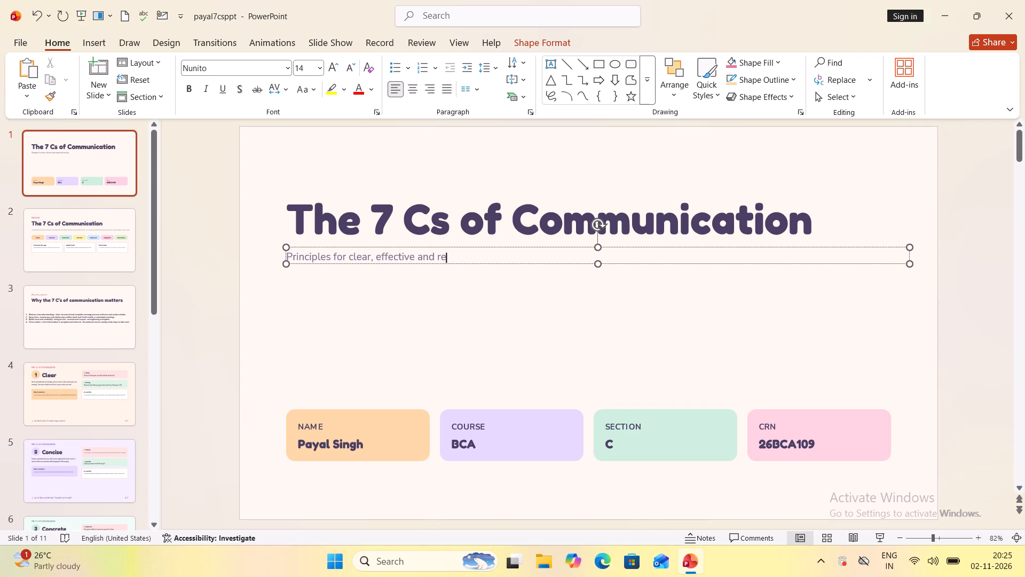
key(BackSpace)
key(BackSpace)
key(BackSpace)
key(BackSpace)
key(BackSpace)
key(BackSpace)
key(BackSpace)
key(BackSpace)
key(BackSpace)
key(BackSpace)
key(BackSpace)
key(BackSpace)
key(BackSpace)
key(BackSpace)
key(BackSpace)
key(BackSpace)
key(BackSpace)
key(BackSpace)
key(BackSpace)
key(BackSpace)
key(BackSpace)
key(BackSpace)
key(BackSpace)
key(BackSpace)
key(BackSpace)
key(BackSpace)
key(BackSpace)
key(BackSpace)
key(BackSpace)
key(BackSpace)
key(BackSpace)
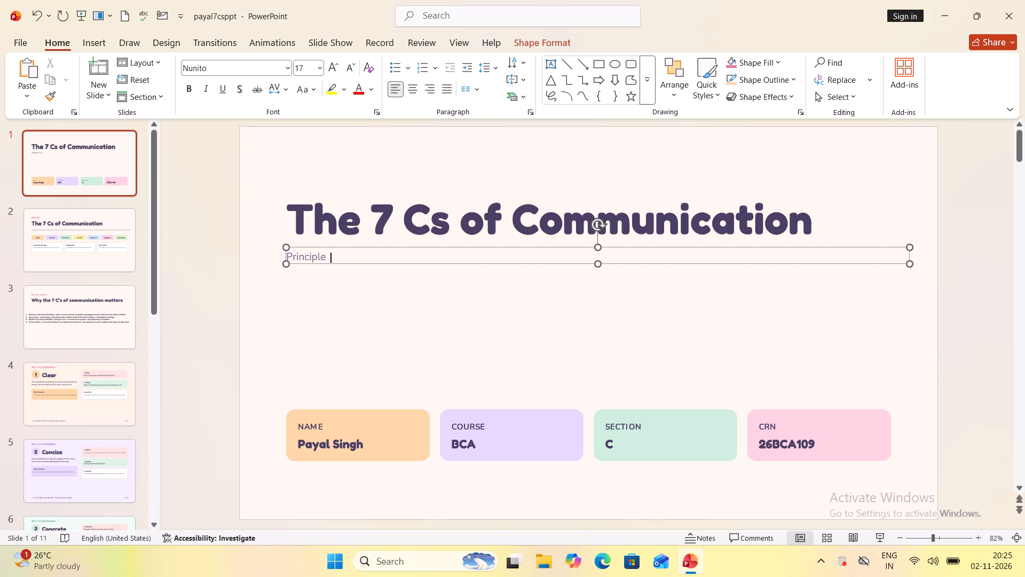
key(BackSpace)
key(BackSpace)
key(BackSpace)
key(BackSpace)
key(BackSpace)
key(BackSpace)
key(BackSpace)
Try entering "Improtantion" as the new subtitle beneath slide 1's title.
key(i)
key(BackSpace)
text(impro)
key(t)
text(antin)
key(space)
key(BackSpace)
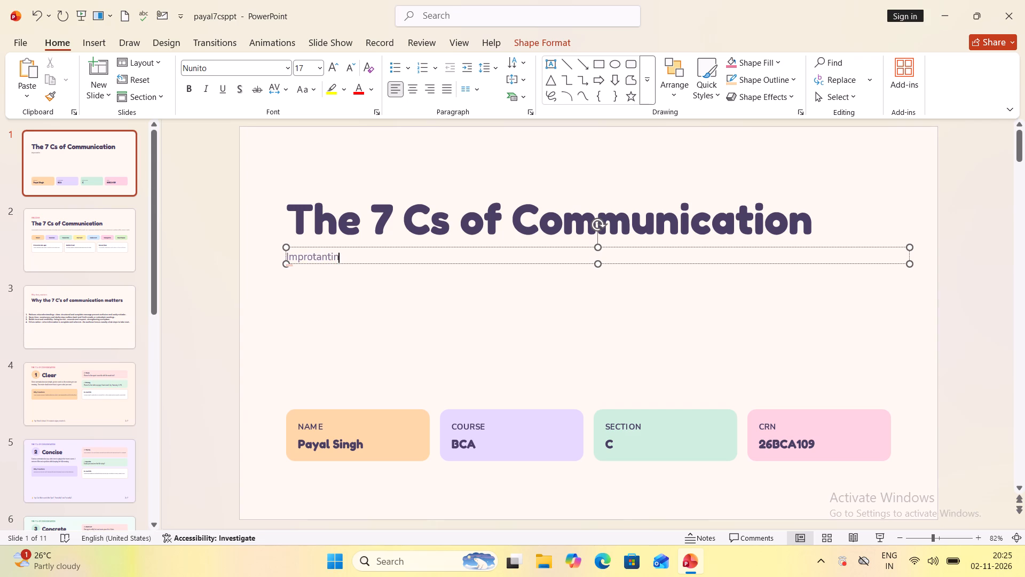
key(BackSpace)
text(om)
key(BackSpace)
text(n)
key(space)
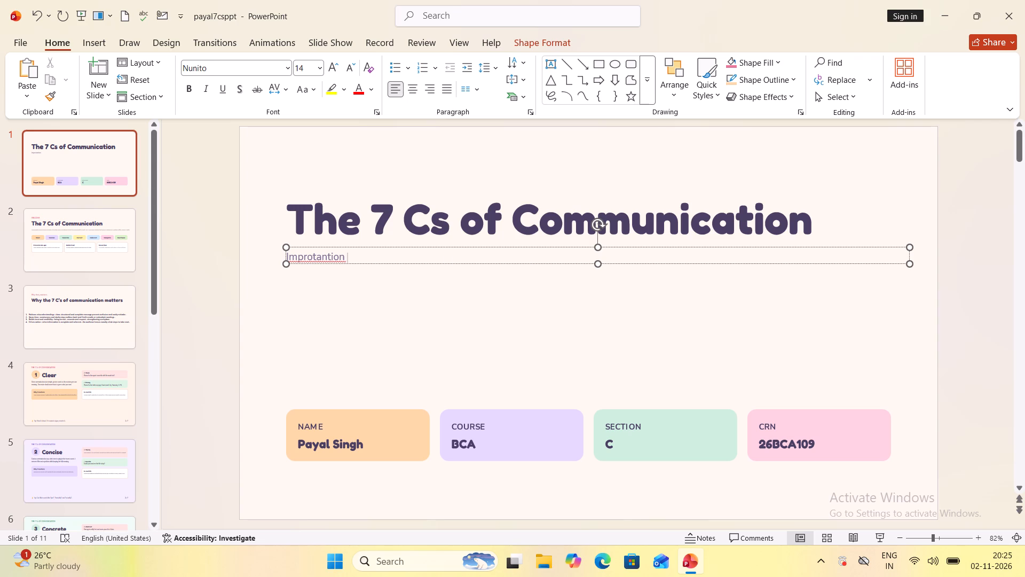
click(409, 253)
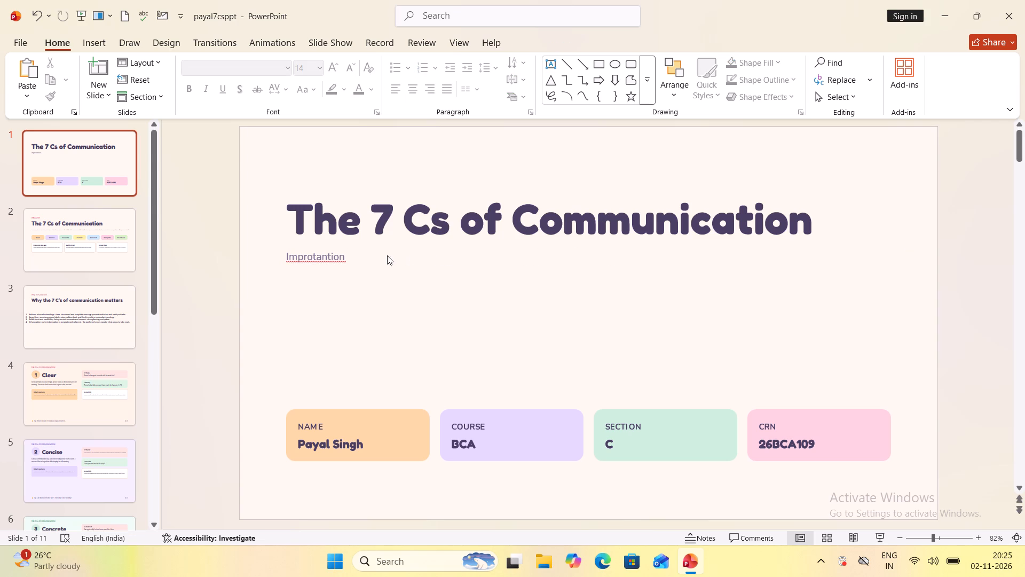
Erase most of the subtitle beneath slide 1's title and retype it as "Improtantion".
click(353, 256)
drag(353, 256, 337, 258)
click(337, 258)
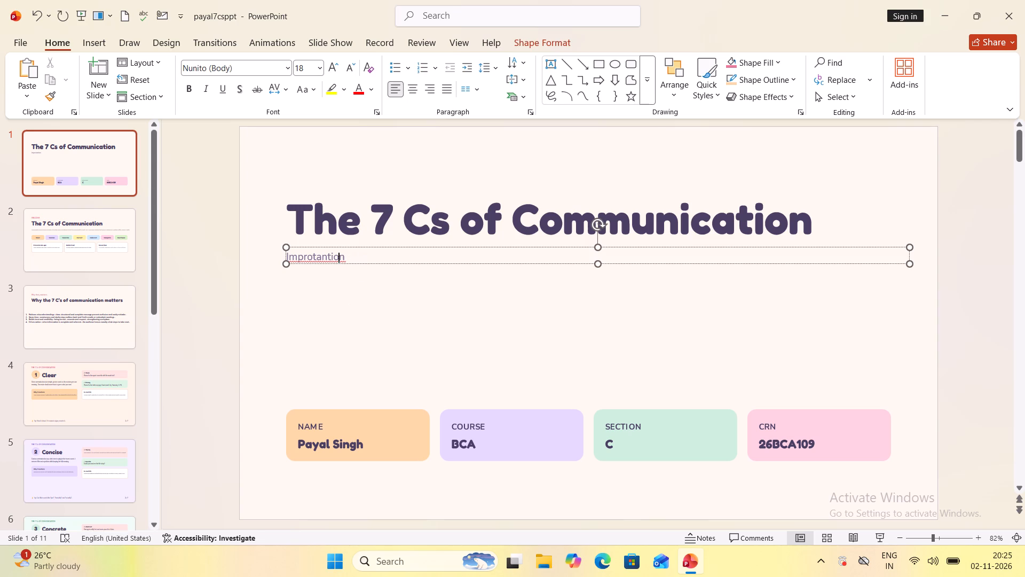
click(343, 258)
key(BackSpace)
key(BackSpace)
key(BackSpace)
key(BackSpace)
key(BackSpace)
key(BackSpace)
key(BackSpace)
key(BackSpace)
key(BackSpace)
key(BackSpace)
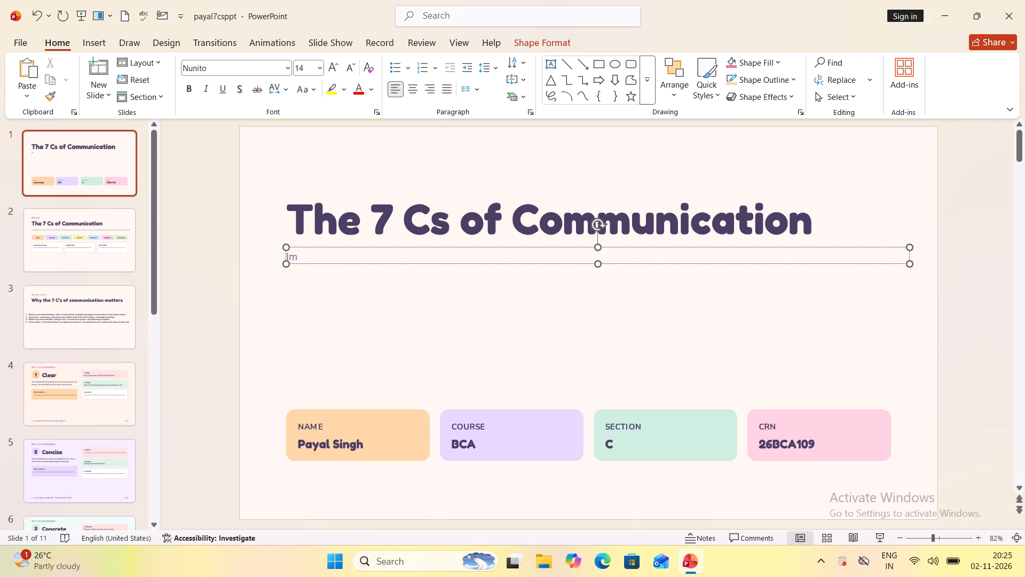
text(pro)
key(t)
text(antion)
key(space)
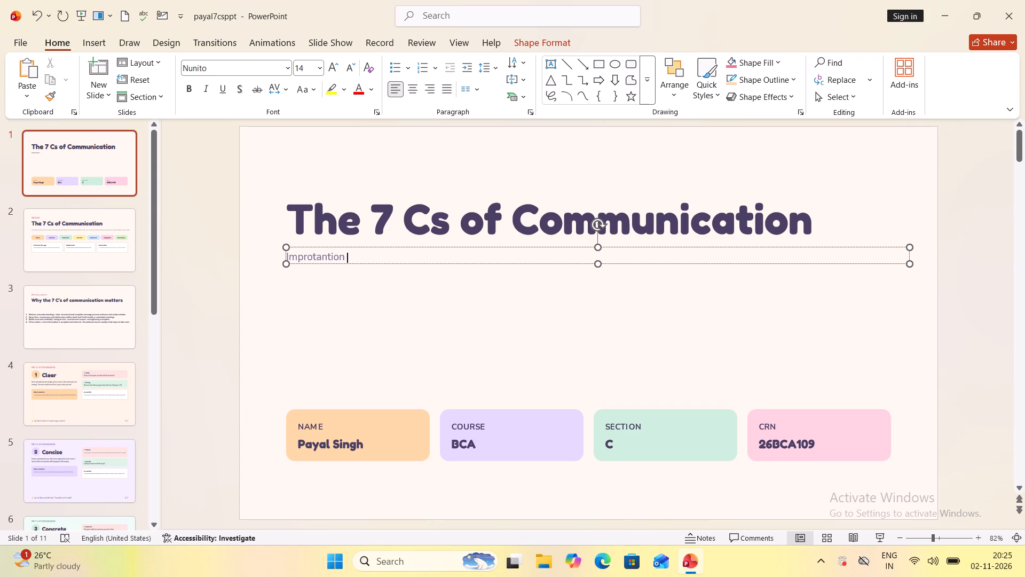
Correct the misspelled subtitle beneath slide 1's title to the suggested spelling "Importation".
click(352, 255)
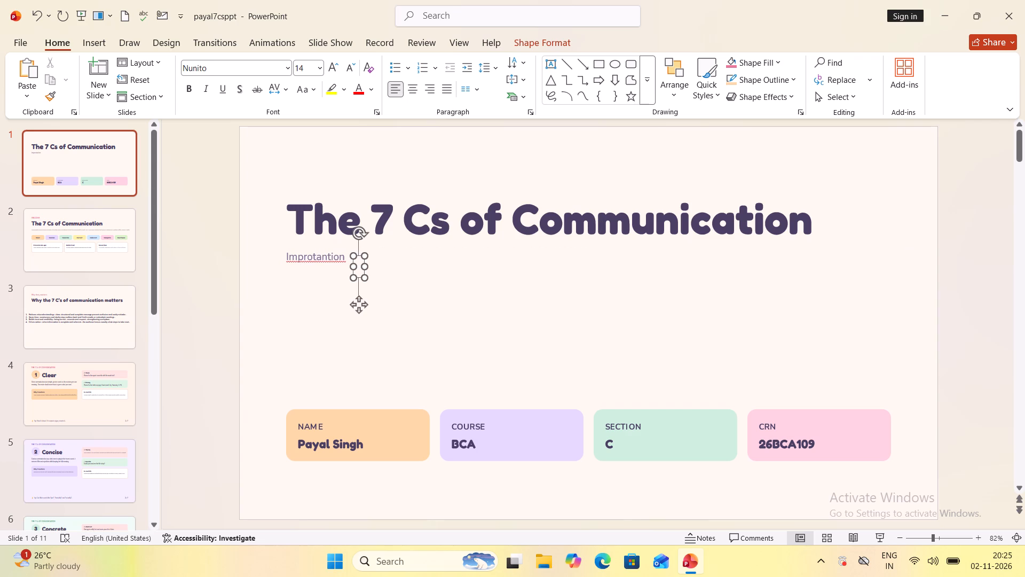
double_click(317, 260)
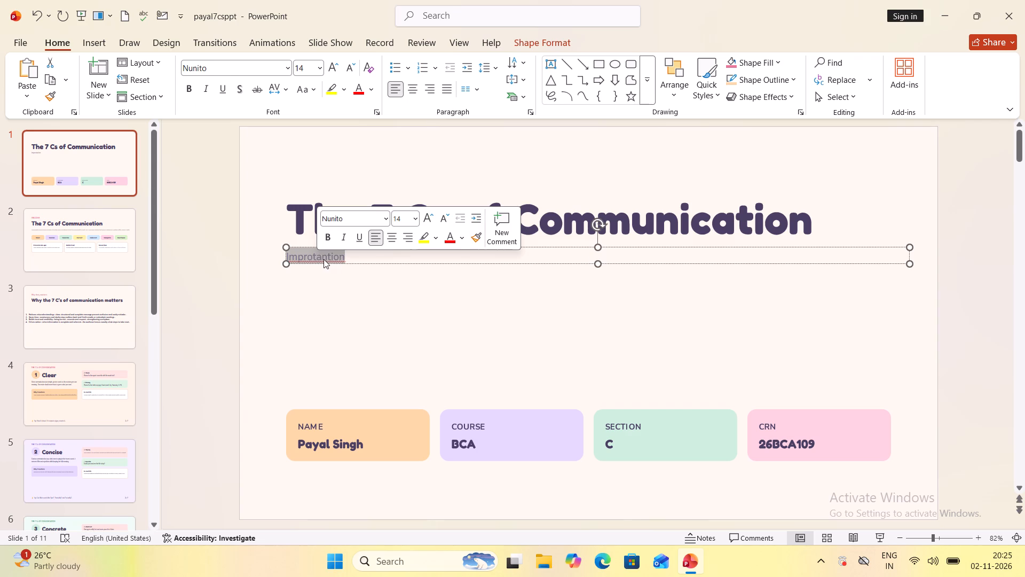
click(323, 259)
right_click(323, 259)
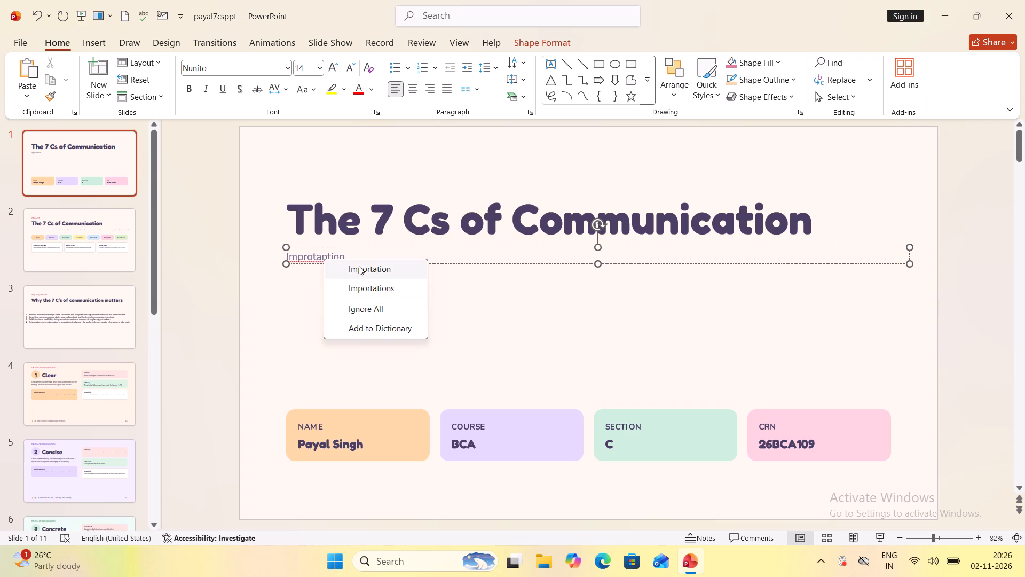
click(359, 266)
click(368, 263)
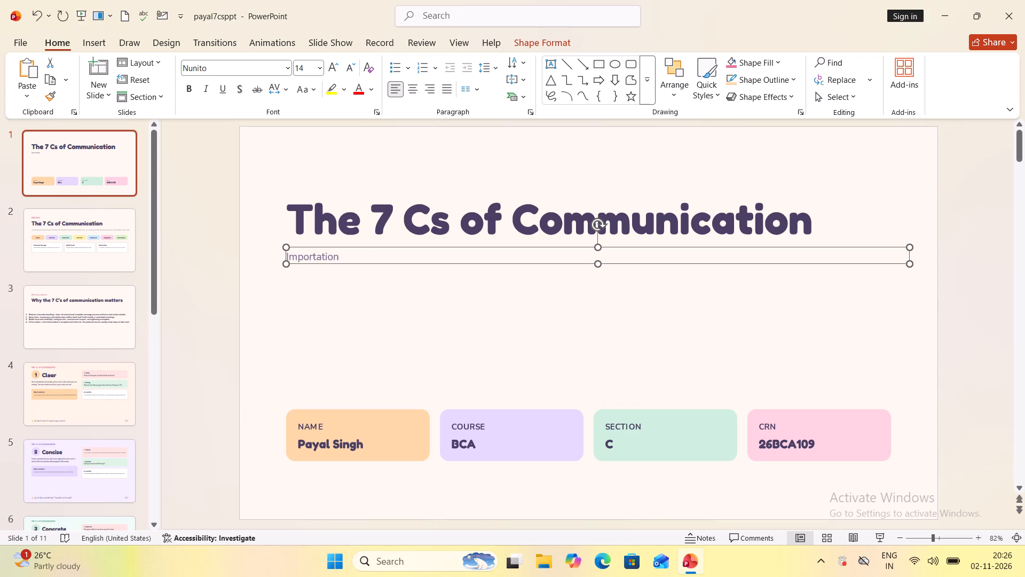
double_click(367, 260)
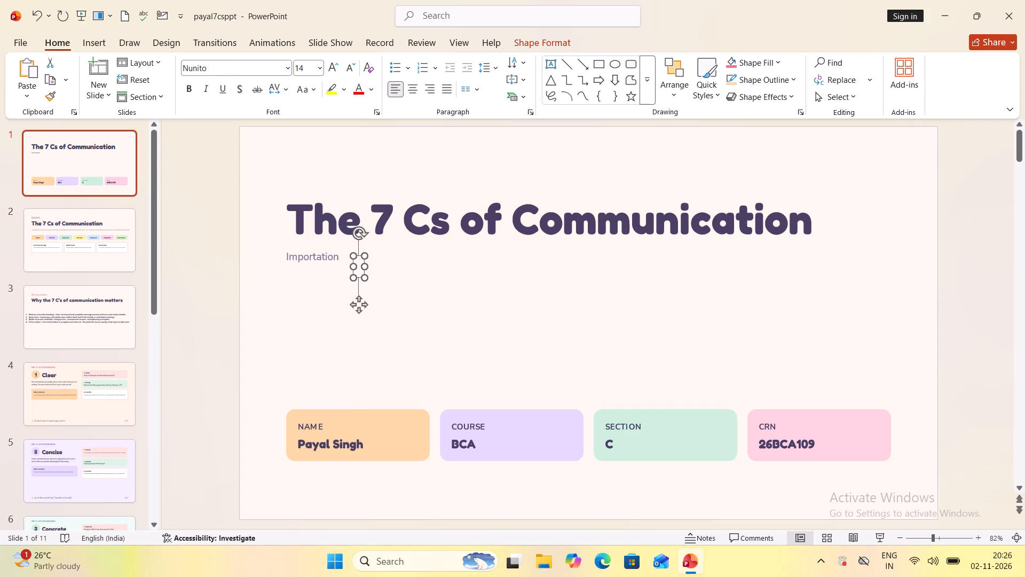
Move the "Importation" text box above the title "The 7 Cs of Communication", starting slightly left of it.
click(333, 255)
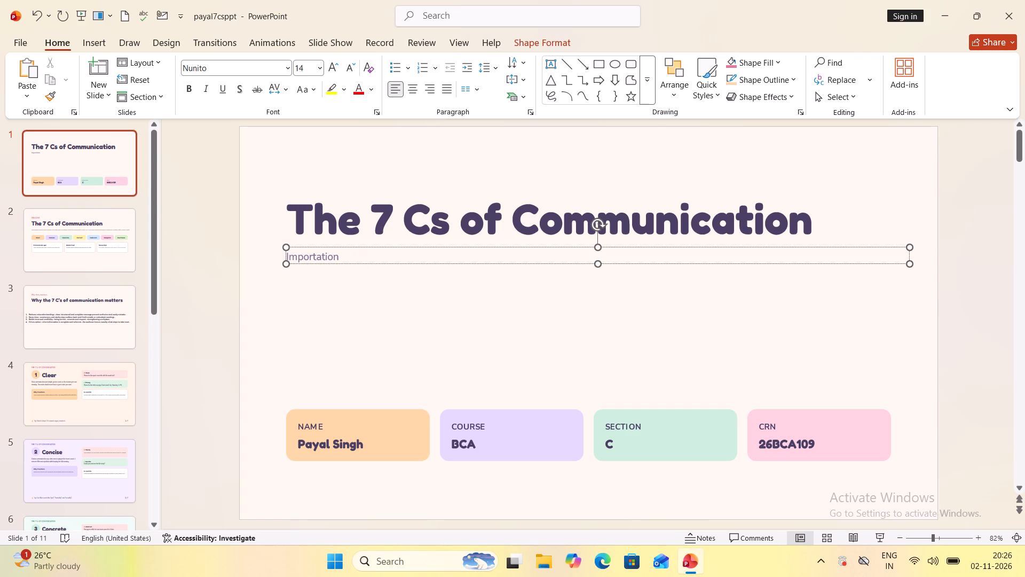
right_drag(340, 262, 321, 177)
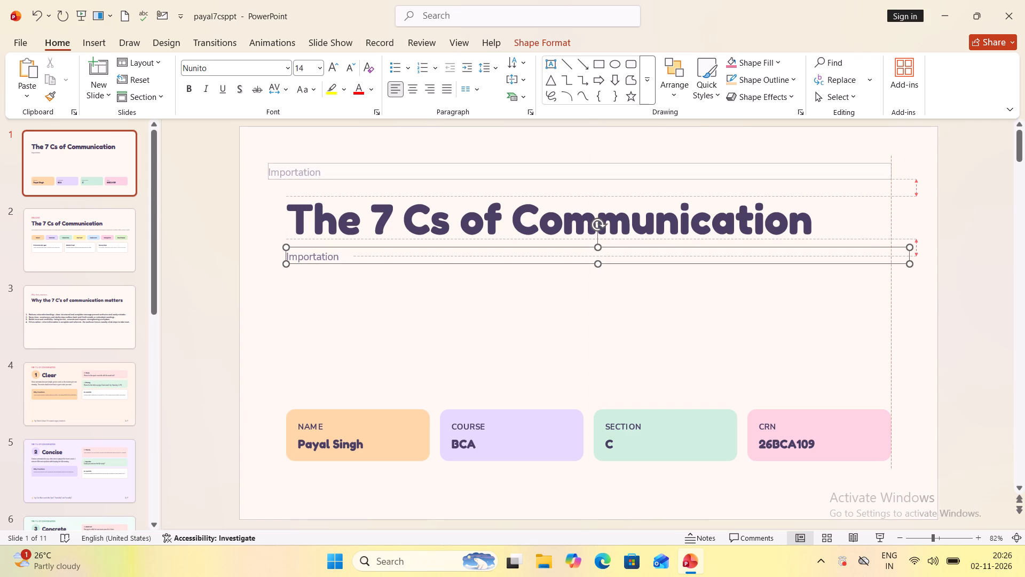
right_drag(321, 177, 320, 177)
click(349, 184)
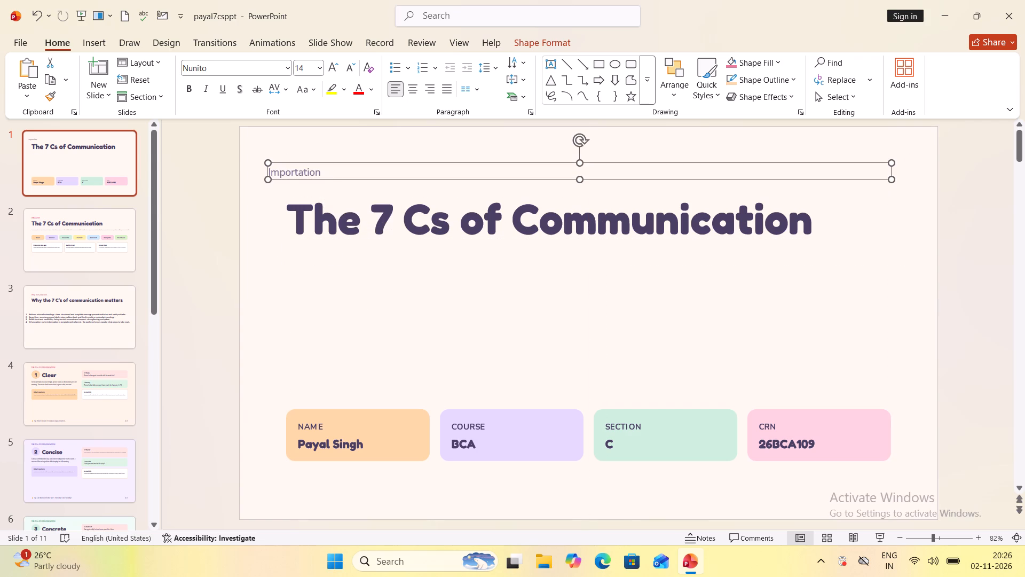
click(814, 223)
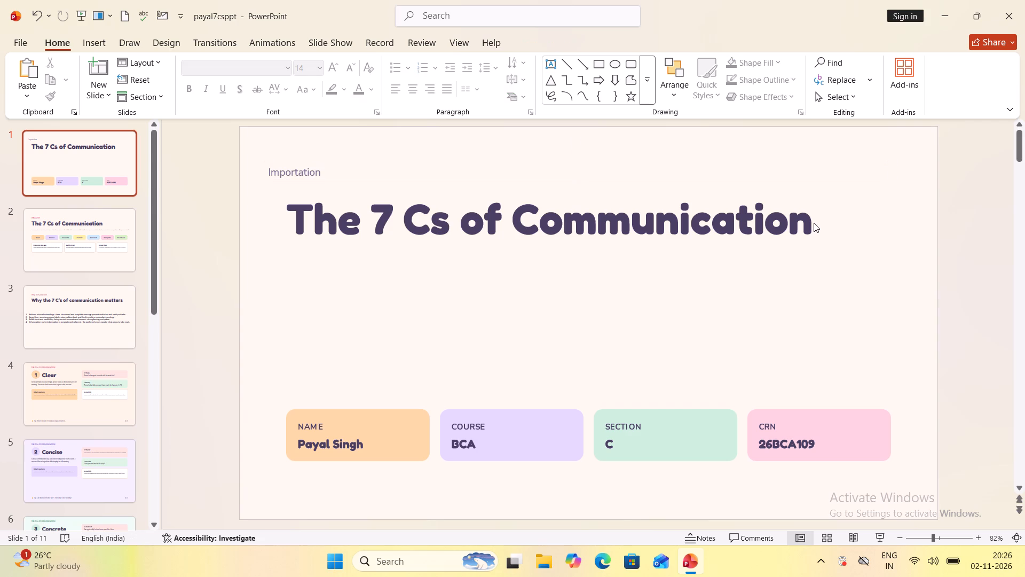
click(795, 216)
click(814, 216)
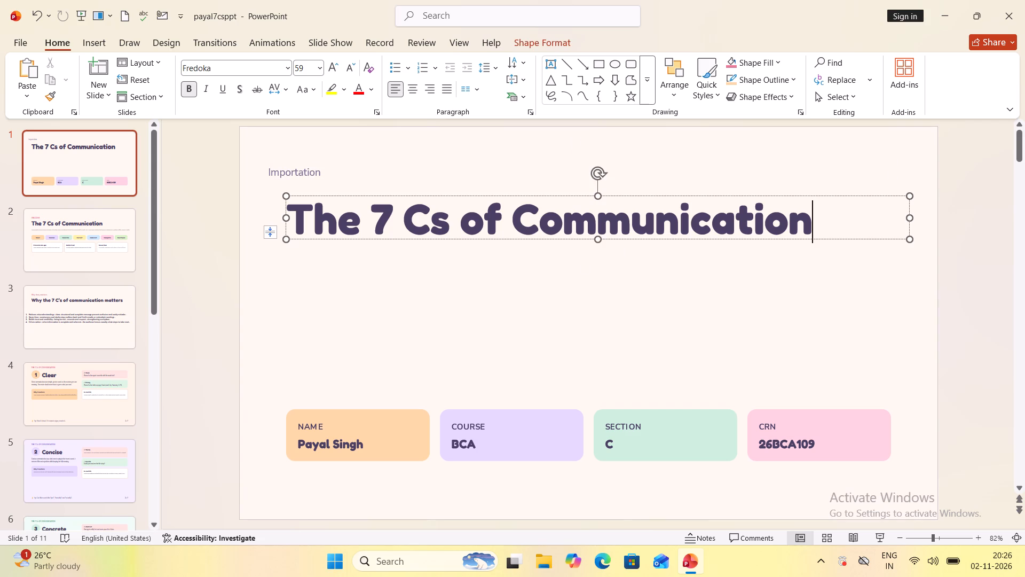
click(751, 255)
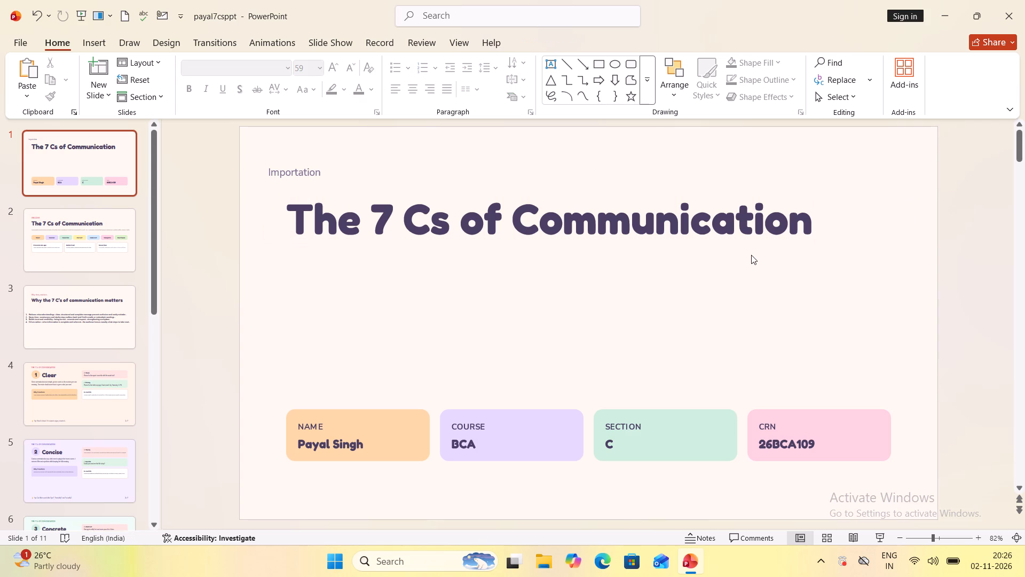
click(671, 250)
Remove the final letter of the NAME label on slide 1's orange card, leaving "NAM".
click(388, 427)
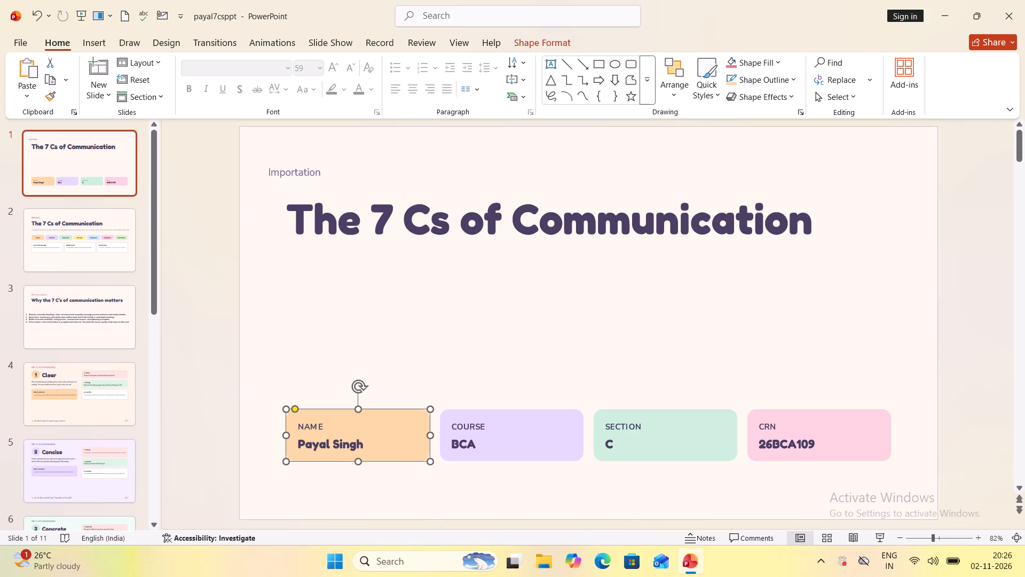
click(369, 445)
click(323, 427)
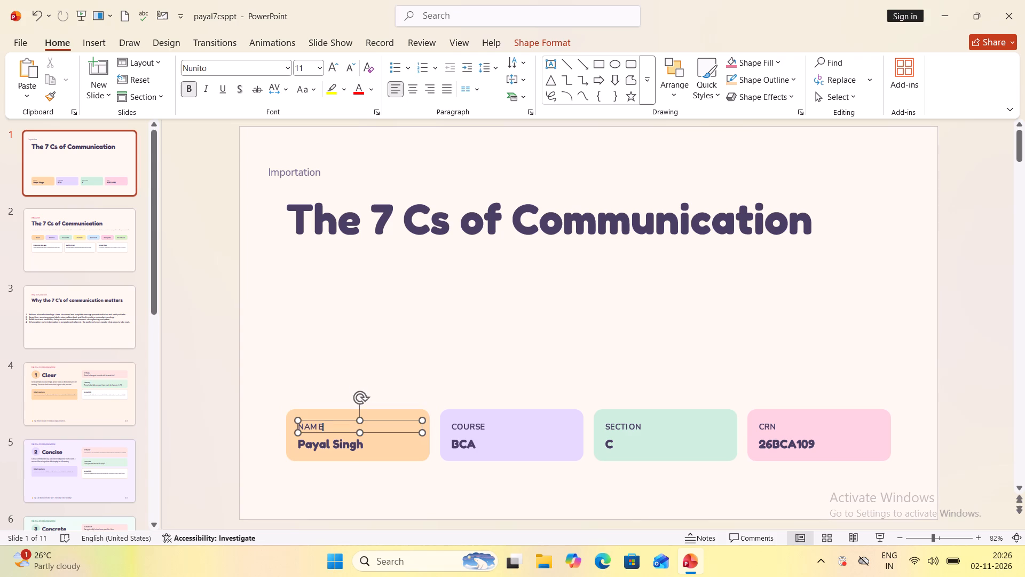
key(BackSpace)
Move the orange card's background rectangle up into the empty area just beneath slide 1's title.
click(364, 448)
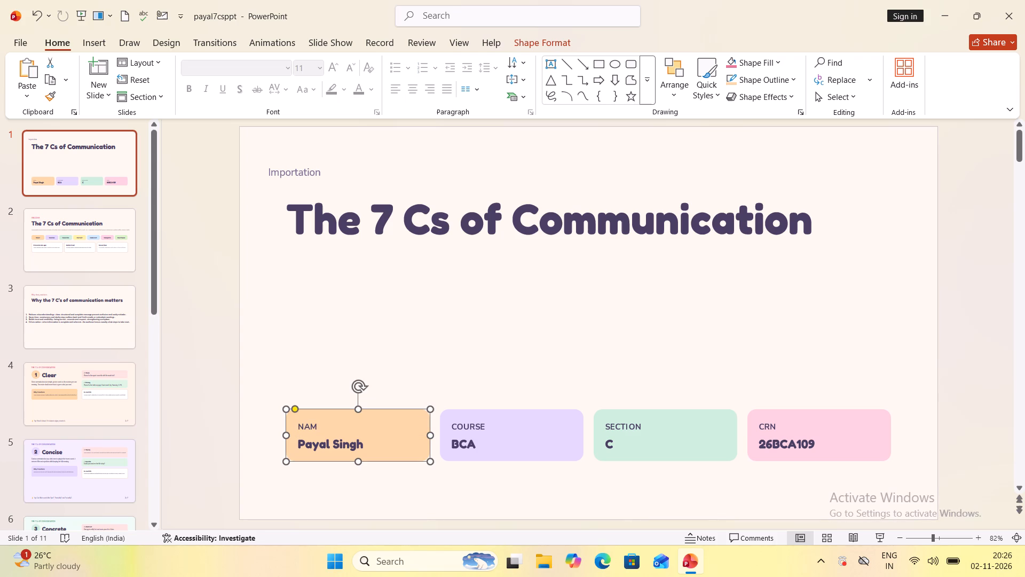
right_drag(380, 425, 428, 313)
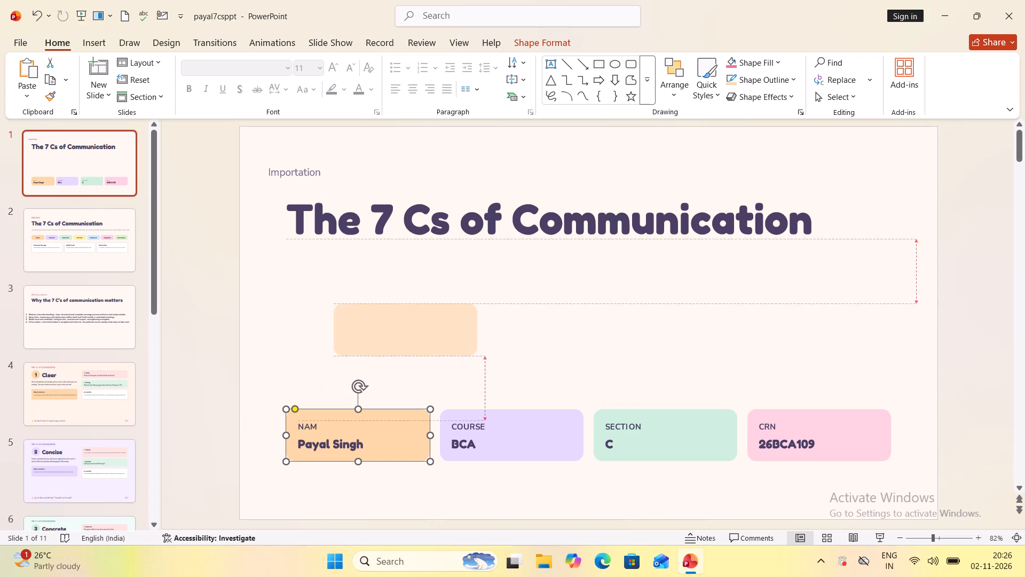
right_drag(428, 313, 400, 290)
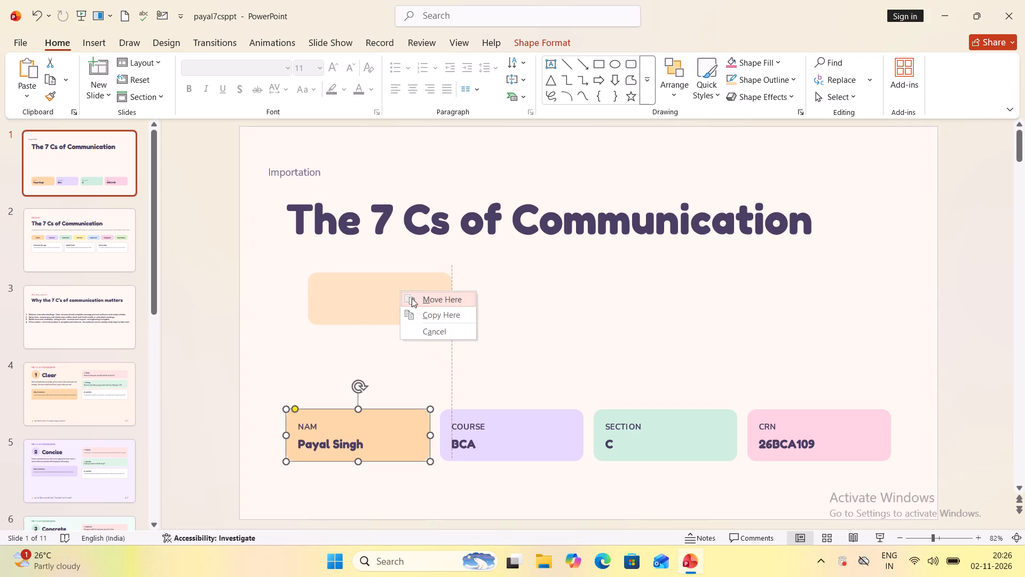
click(414, 299)
Move the "NAM" label onto the upper part of the relocated orange rectangle.
click(321, 427)
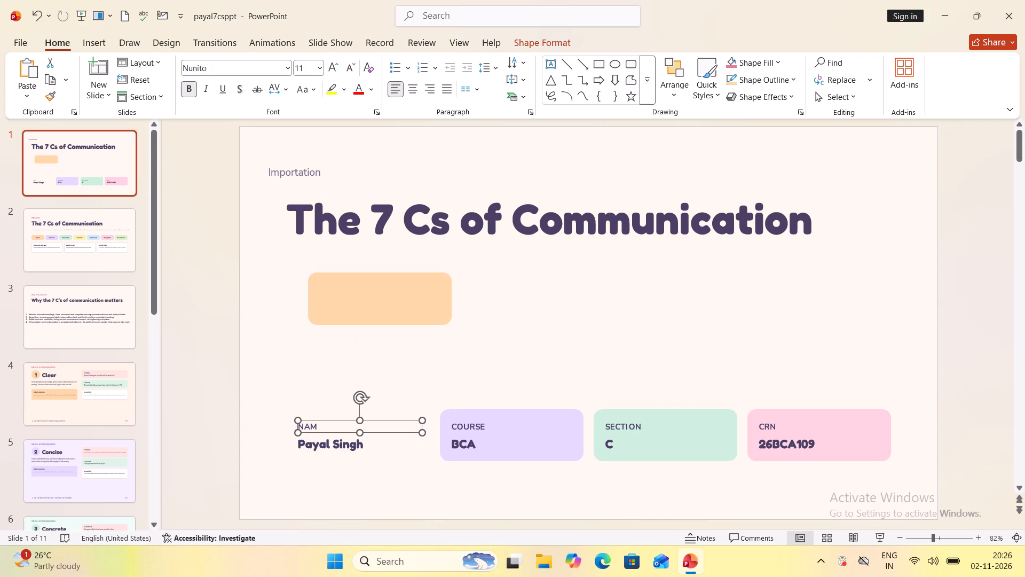
right_drag(321, 427, 340, 287)
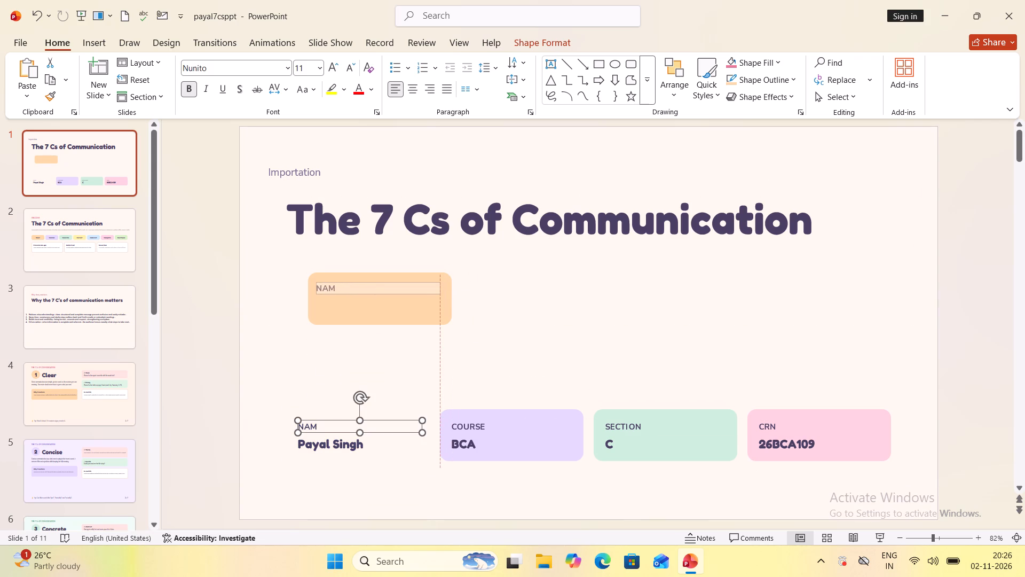
right_drag(340, 287, 340, 289)
click(358, 300)
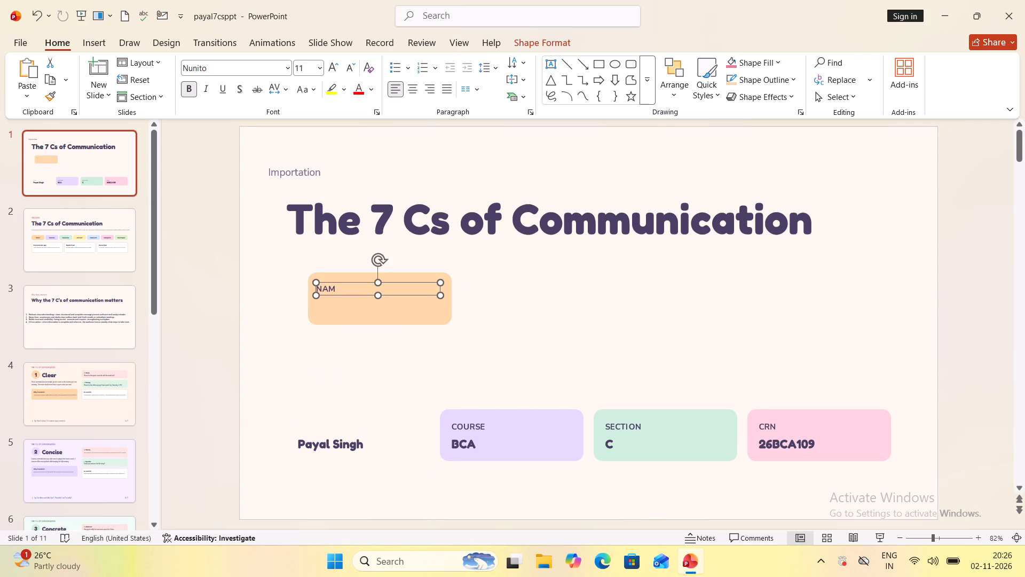
Move the student's name text onto the orange rectangle, below the "NAM" label and aligned with its left edge.
click(335, 442)
right_drag(345, 421, 311, 358)
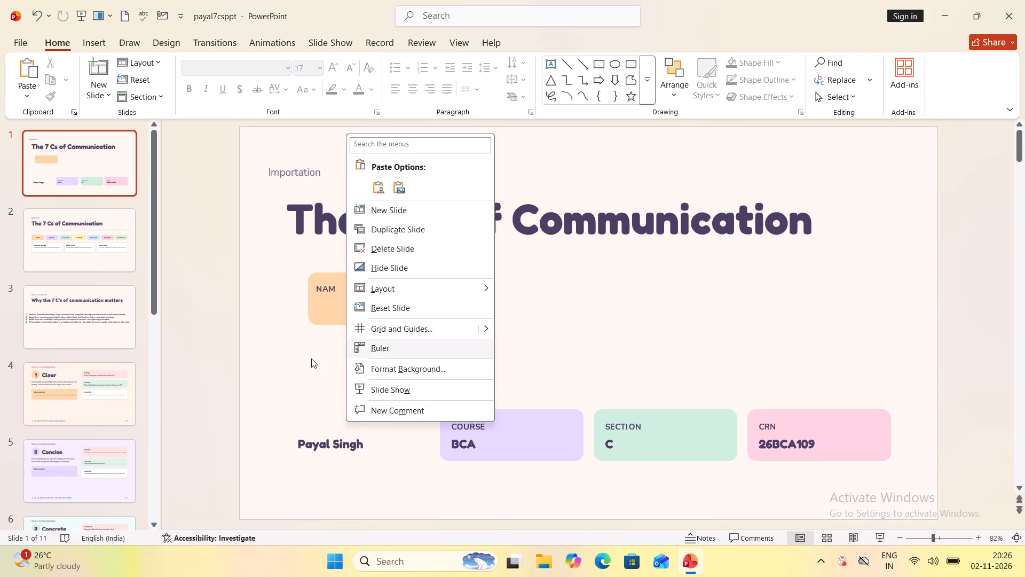
right_drag(311, 358, 306, 362)
click(306, 362)
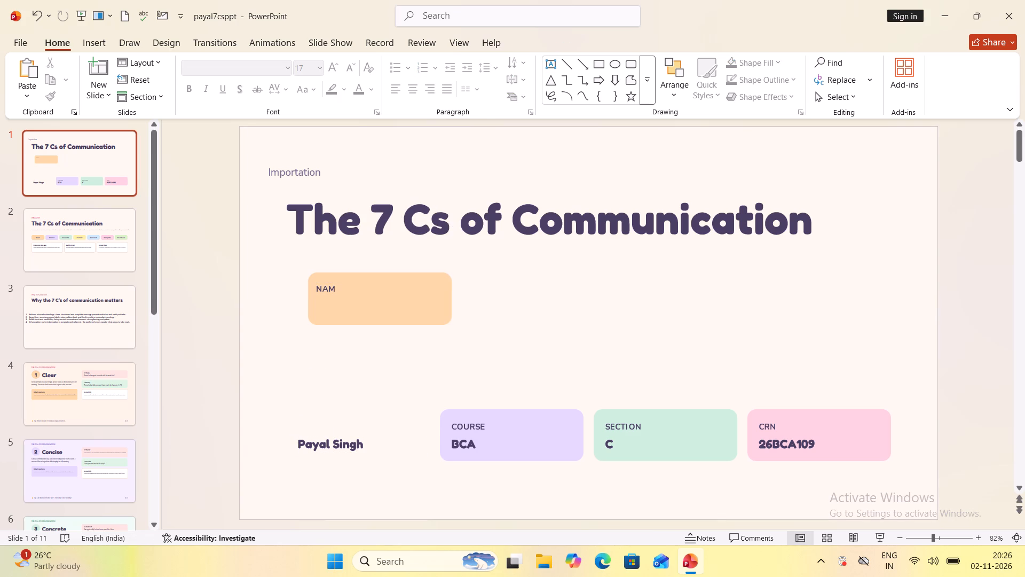
click(302, 446)
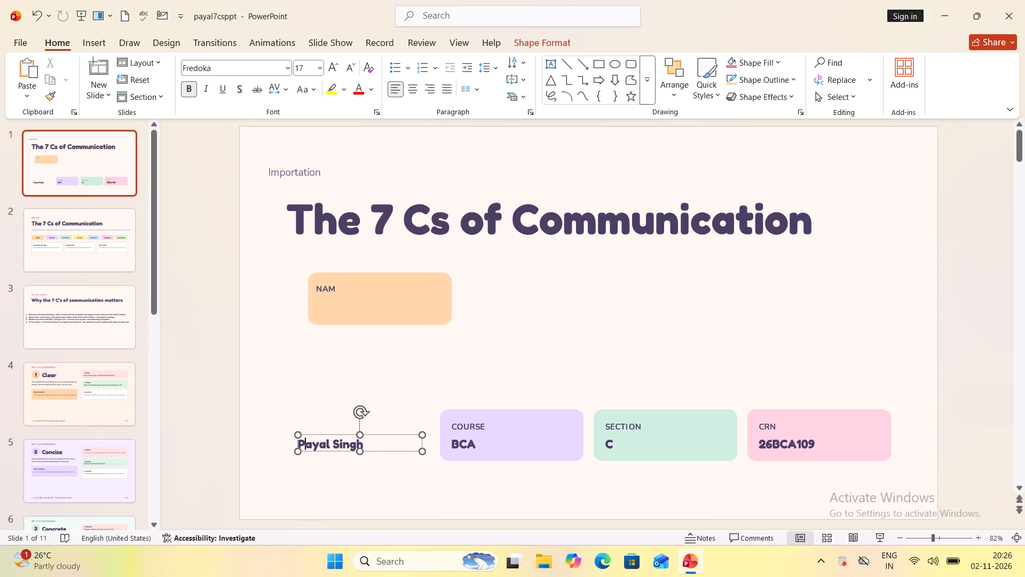
right_drag(325, 451, 338, 323)
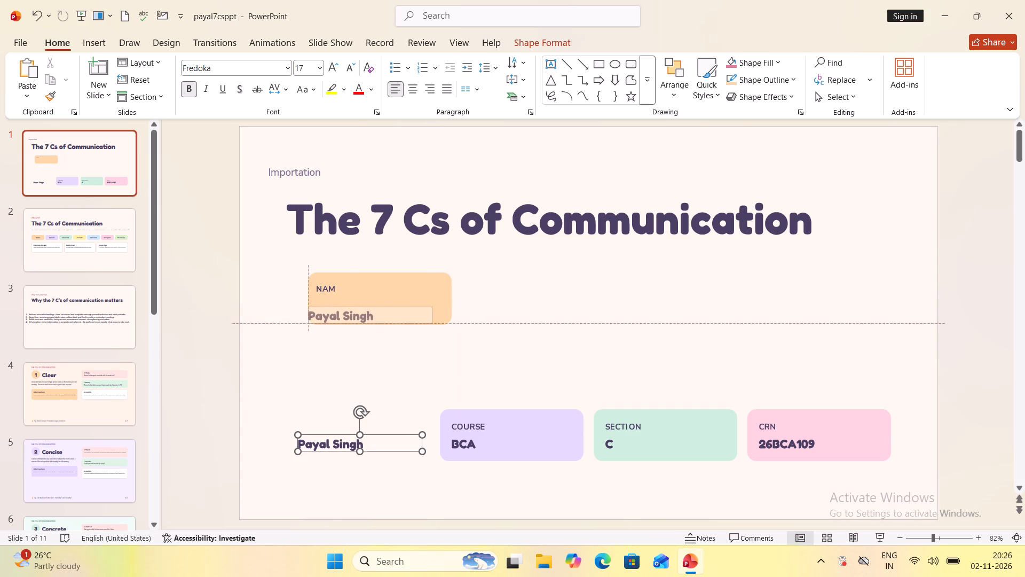
right_drag(338, 323, 346, 319)
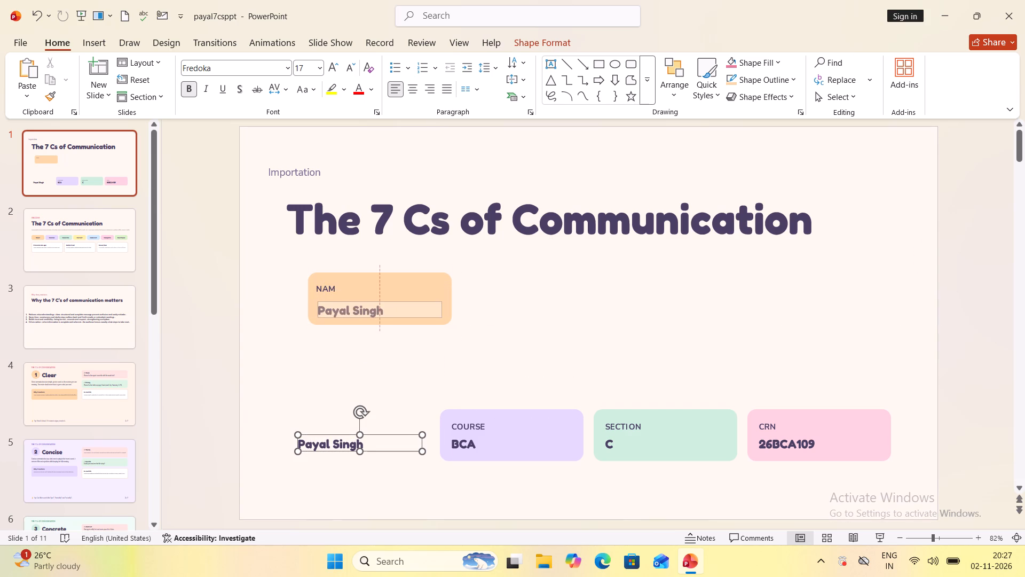
right_drag(346, 319, 343, 325)
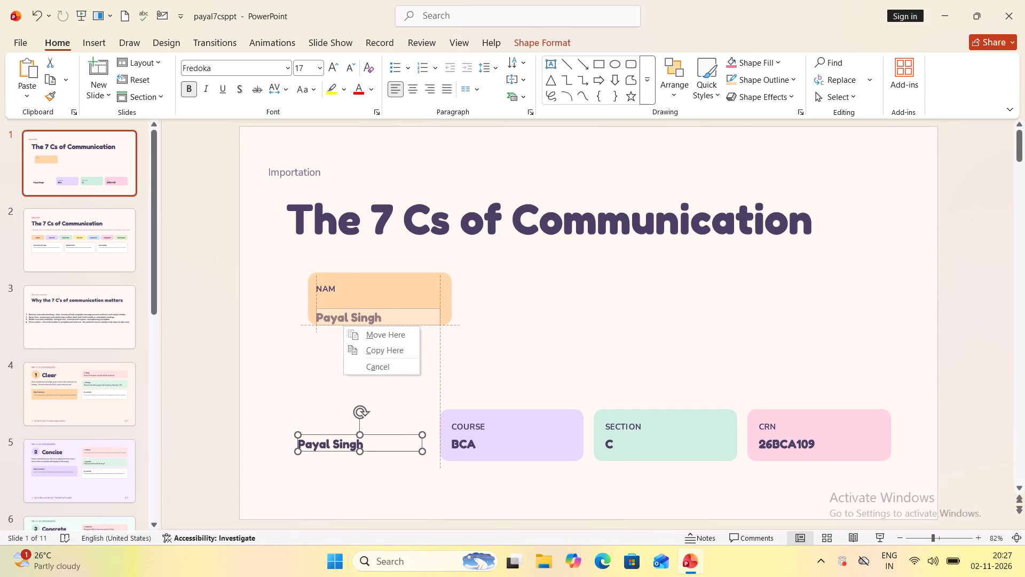
click(360, 334)
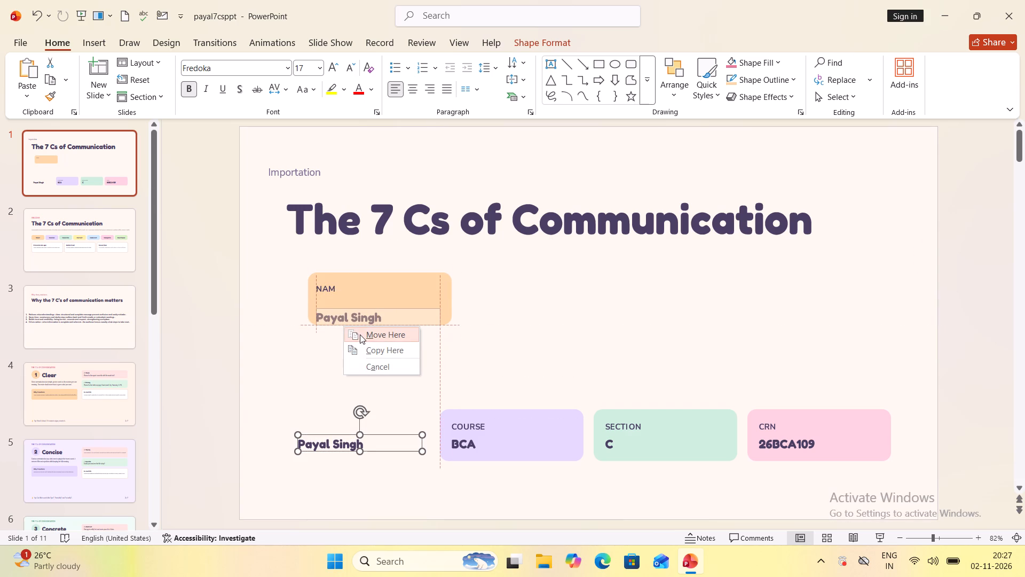
Move the "NAM" label off the orange rectangle to the empty area beside the COURSE card, level with its upper edge.
click(336, 289)
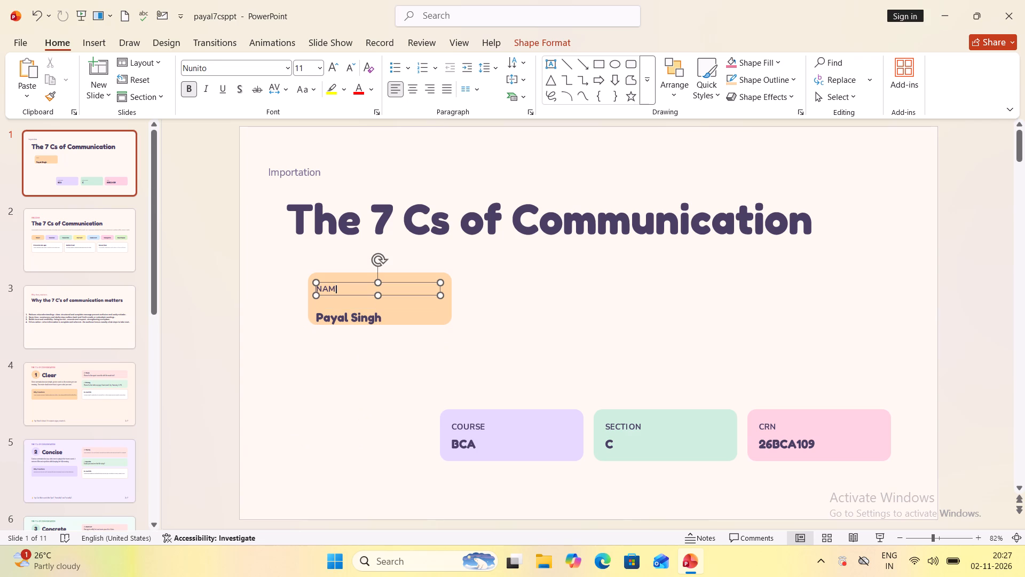
right_drag(346, 294, 318, 409)
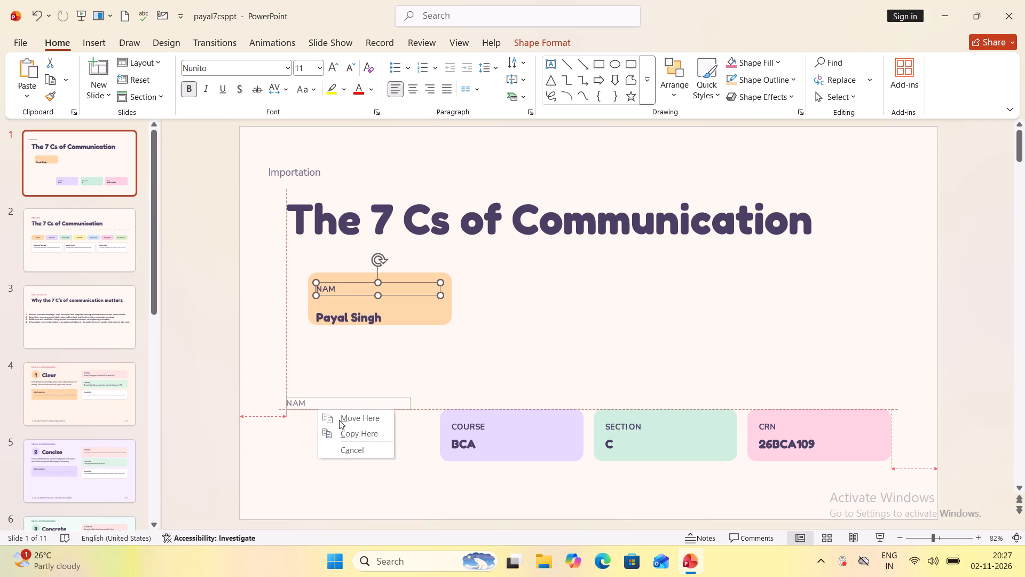
click(339, 418)
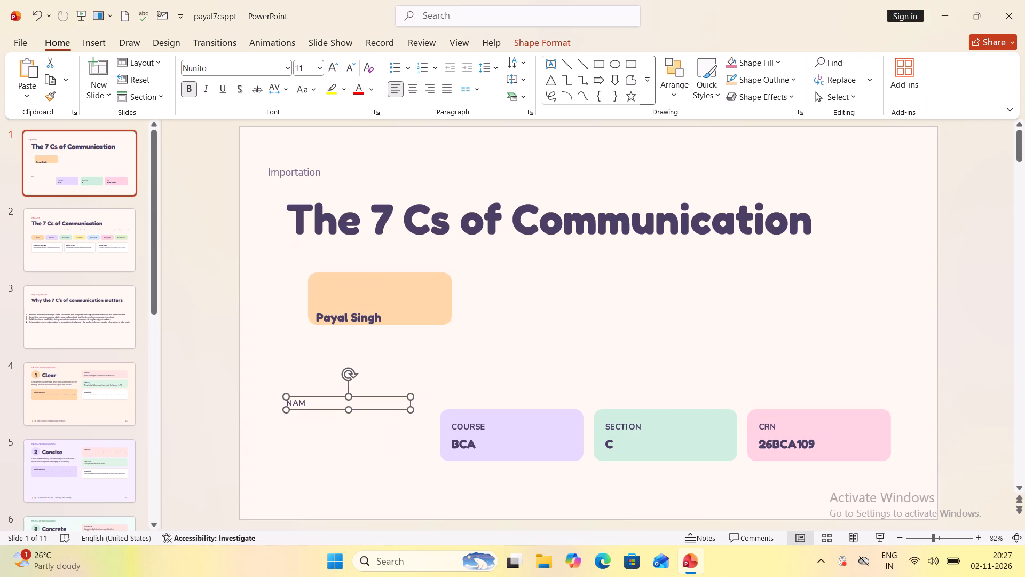
Move the student's name text up to the upper part of the orange rectangle, where the label used to sit.
click(366, 318)
right_drag(362, 326, 360, 298)
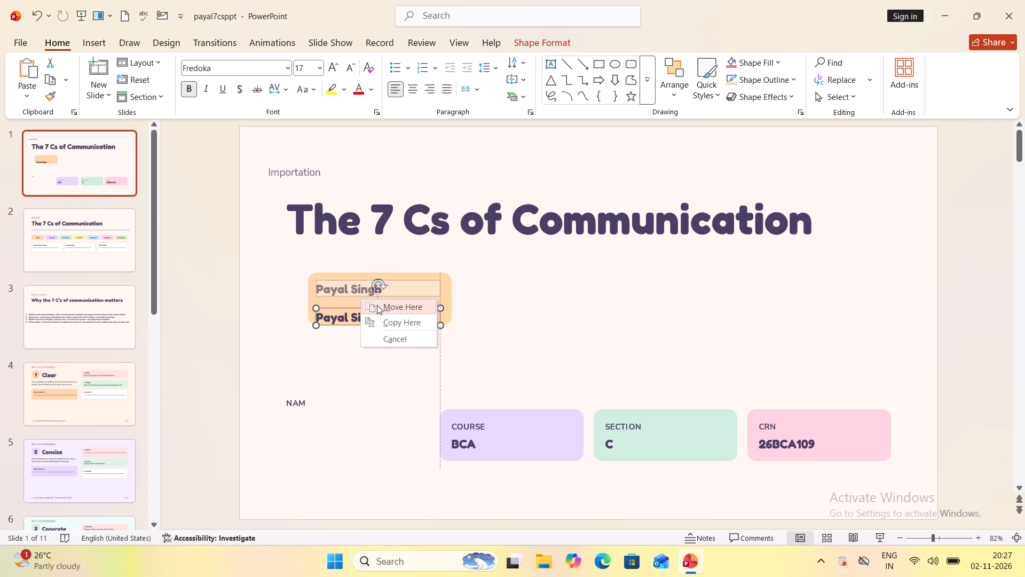
click(377, 305)
Enlarge the orange rectangle under the title, making it slightly taller and much wider, and shift it a little toward the slide's left edge.
click(390, 288)
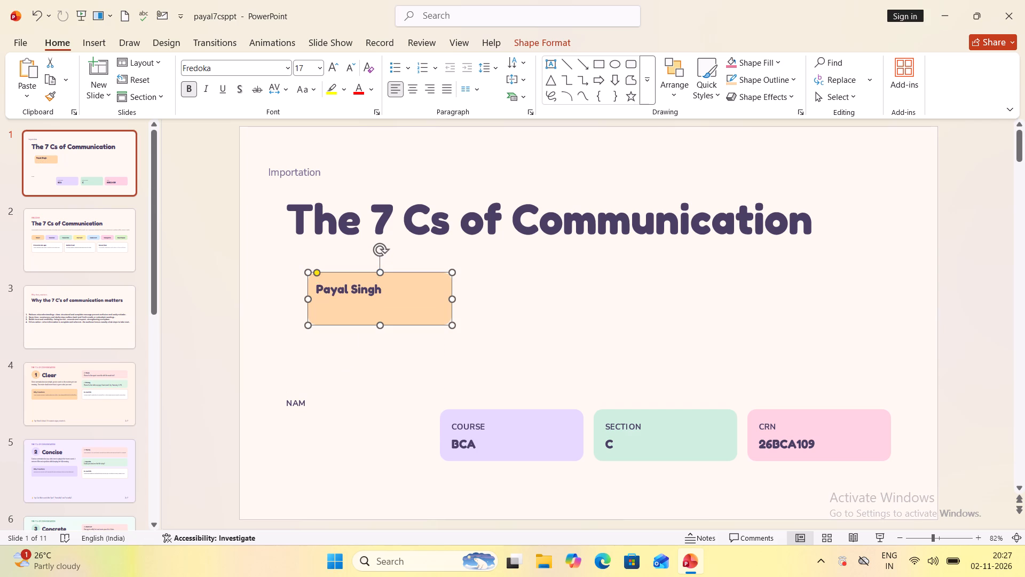
click(384, 290)
right_drag(381, 327, 380, 342)
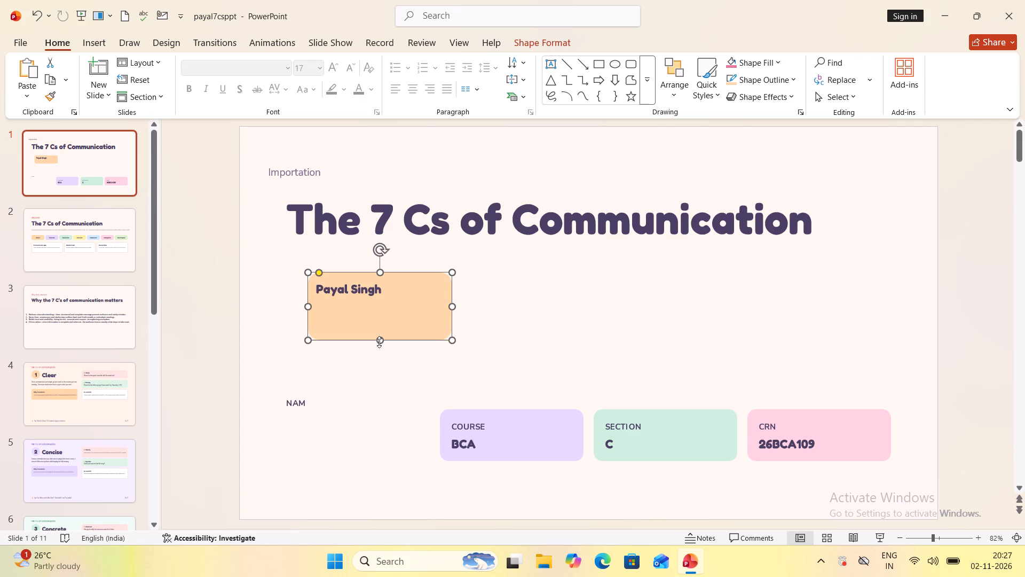
drag(391, 291, 373, 291)
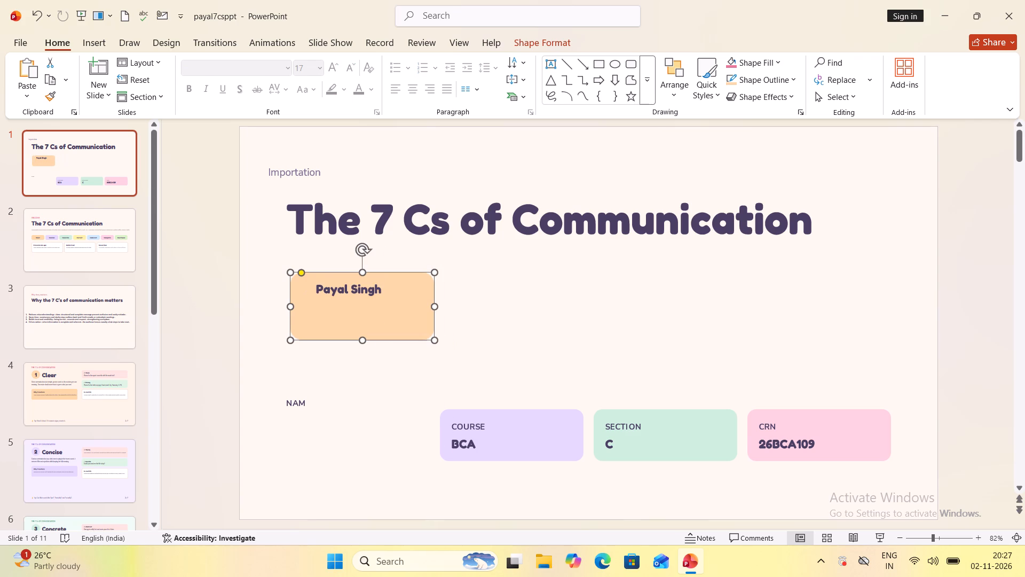
drag(408, 297, 419, 297)
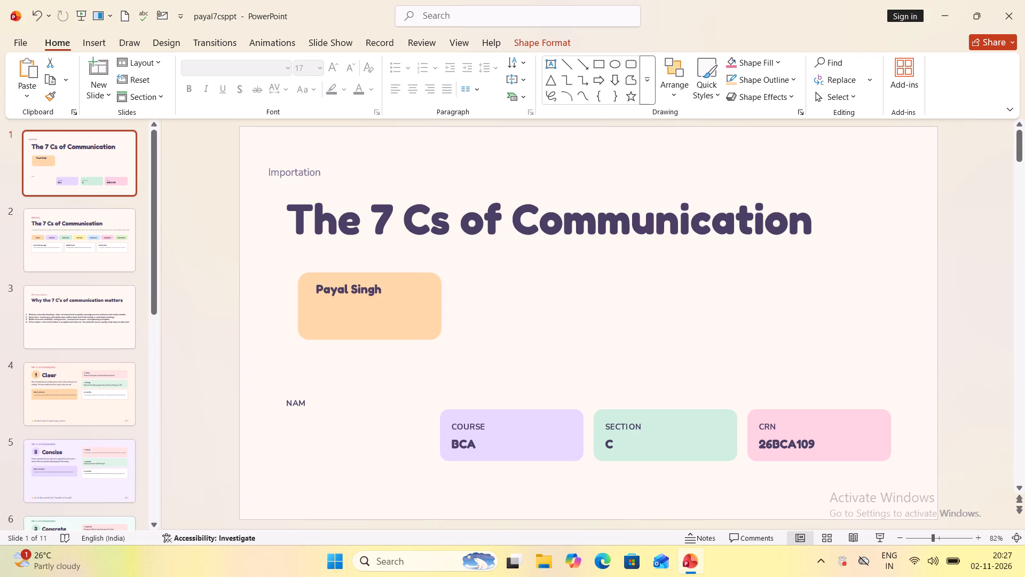
drag(419, 297, 420, 295)
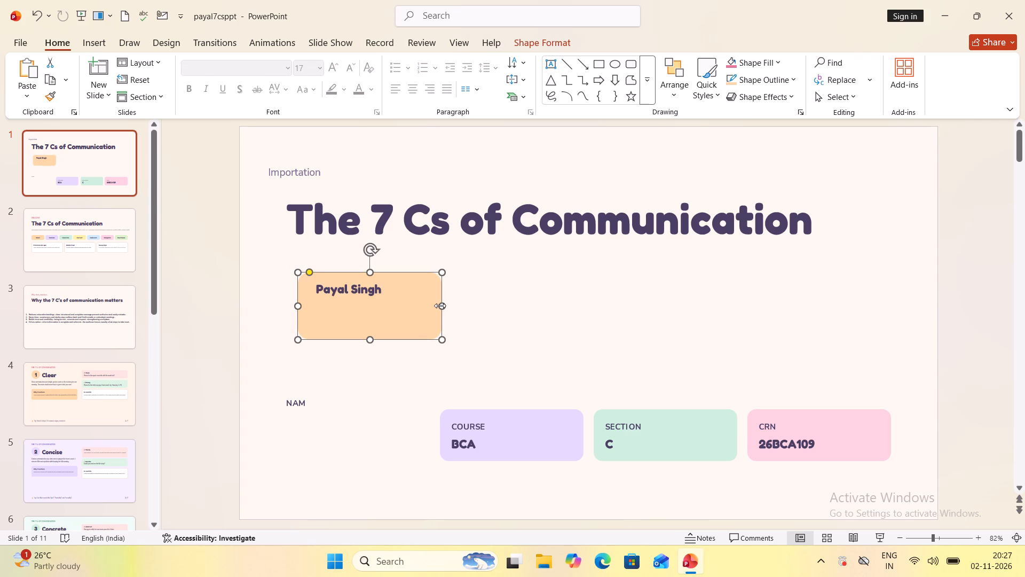
right_drag(440, 306, 547, 311)
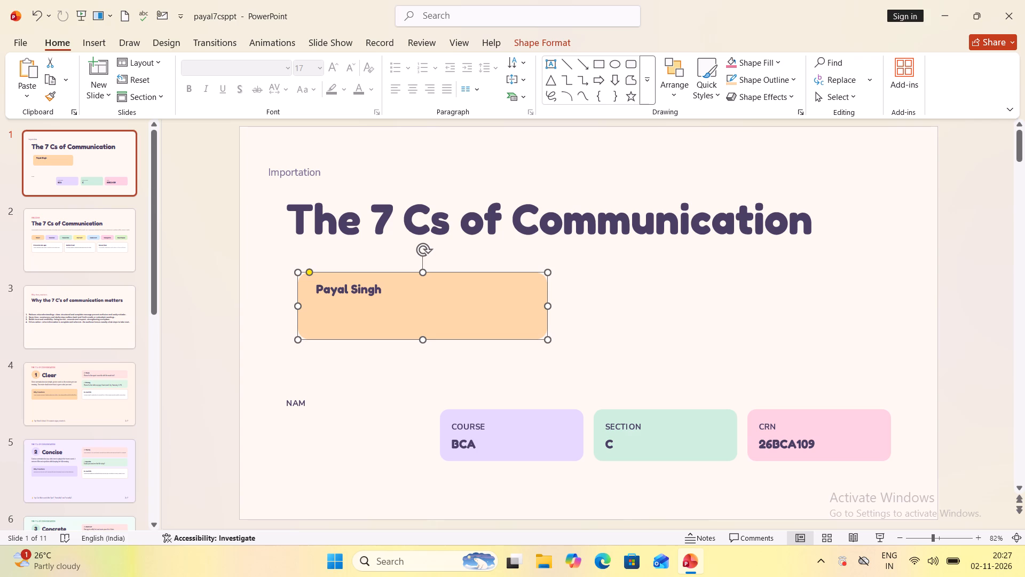
Replace the student's name in the text box on the orange rectangle with new wording starting "P in".
click(397, 279)
click(379, 286)
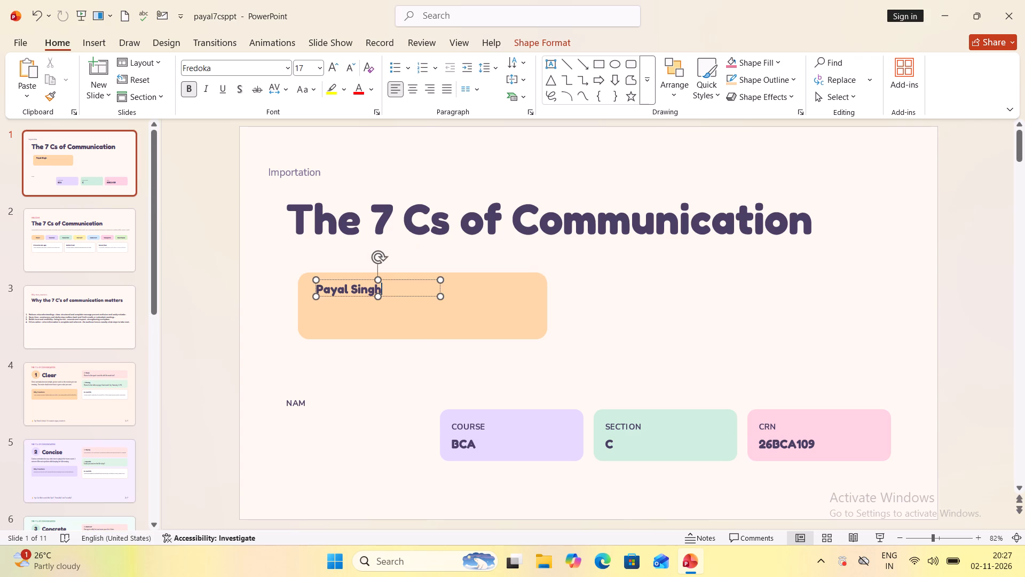
key(BackSpace)
key(BackSpace)
key(BackSpace)
key(BackSpace)
key(BackSpace)
key(BackSpace)
key(BackSpace)
key(BackSpace)
key(BackSpace)
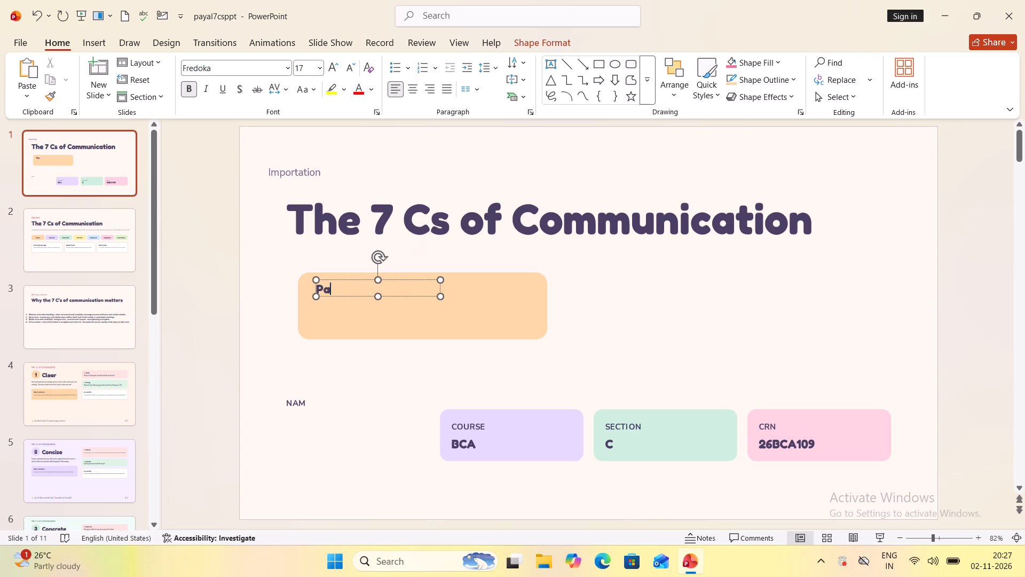
key(backslash)
key(BackSpace)
key(BackSpace)
key(space)
text(in)
key(space)
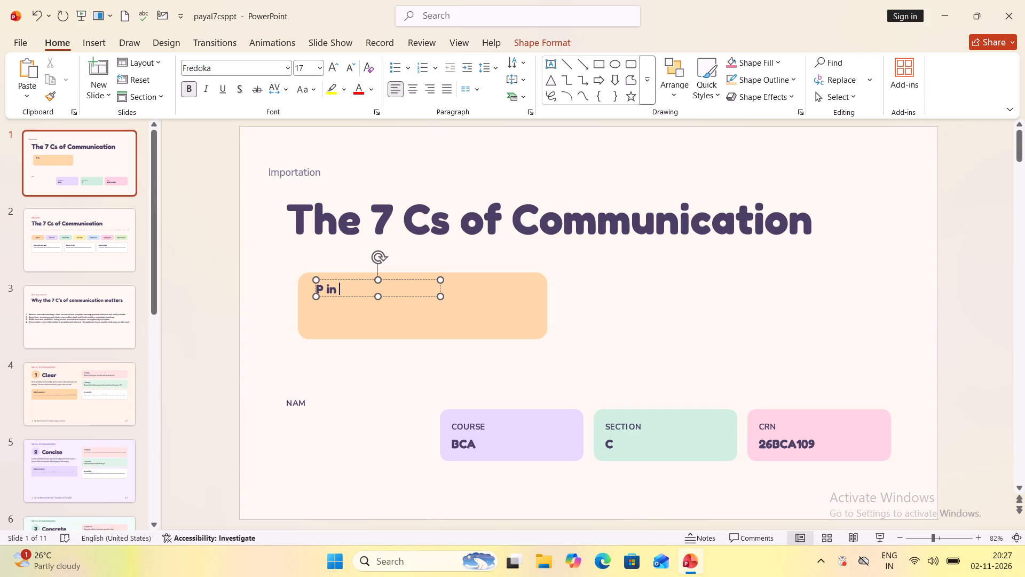
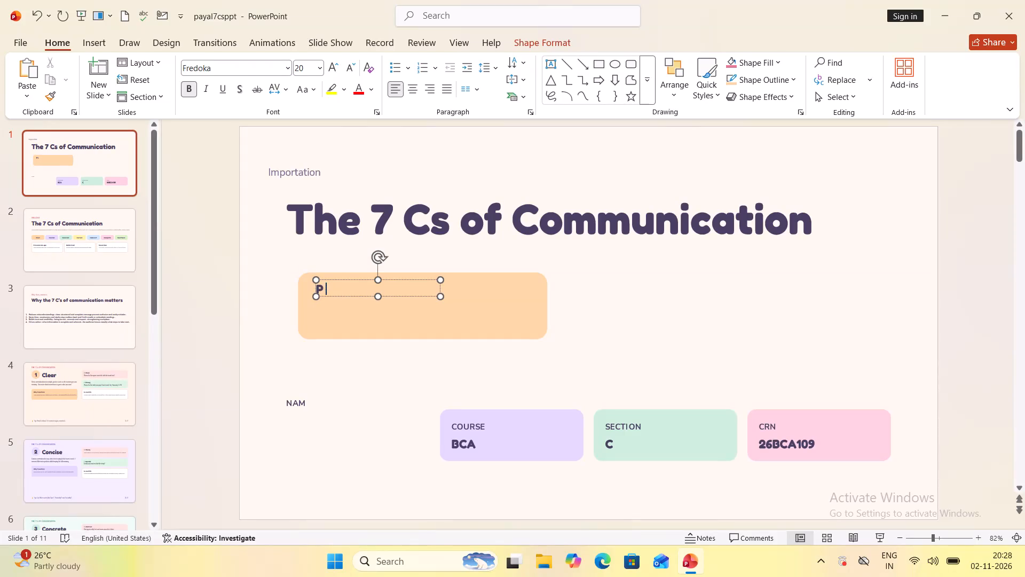
Replace the text in the box on slide 1's orange rectangle with the heading "Eliminating costly mistakes :".
key(BackSpace)
key(BackSpace)
key(e)
text(LI)
key(BackSpace)
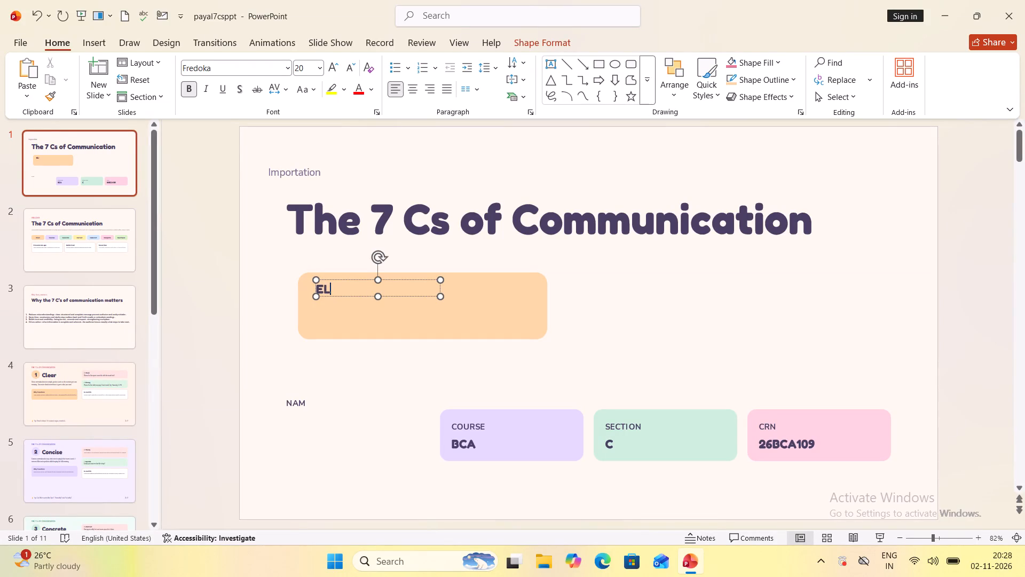
key(BackSpace)
text(li)
text(mina)
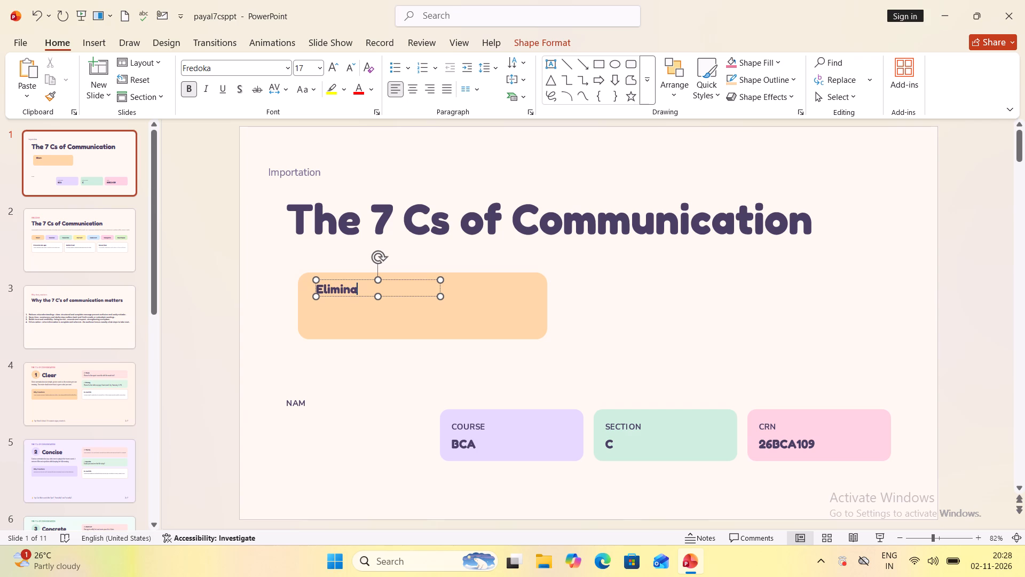
text(ting)
key(space)
text(costly)
key(space)
text(mistake)
key(space)
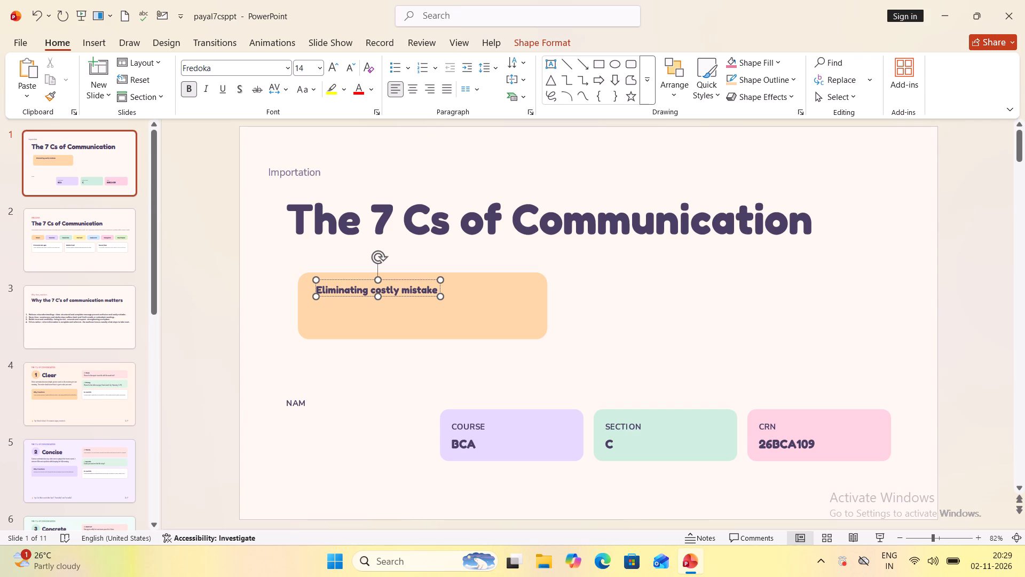
key(BackSpace)
text(s)
key(space)
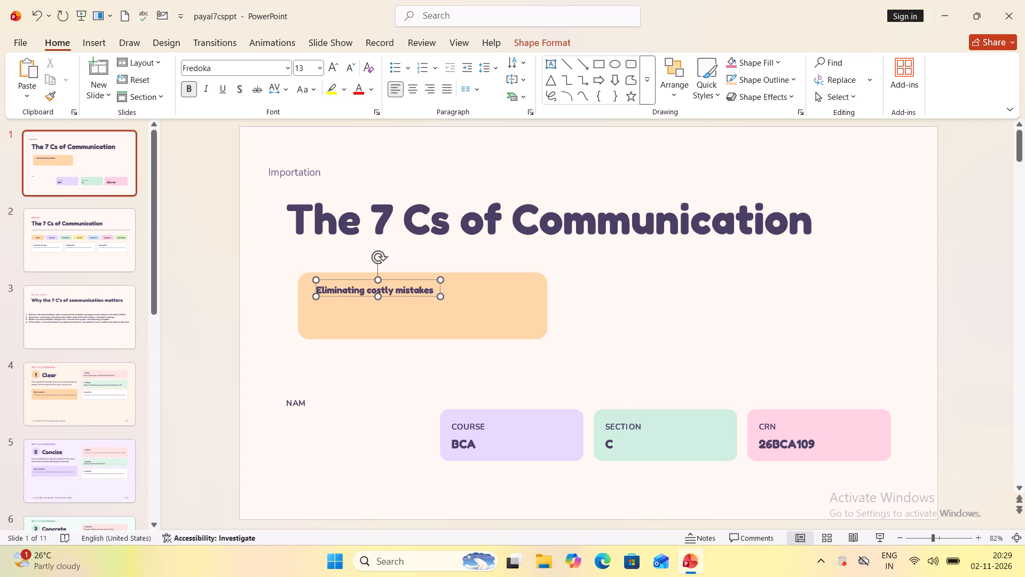
text(:)
key(space)
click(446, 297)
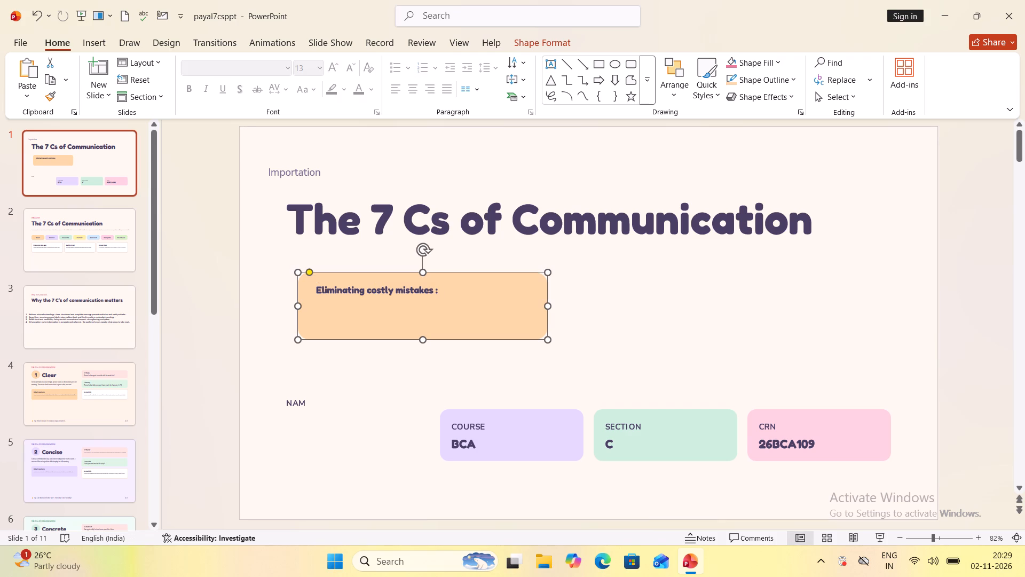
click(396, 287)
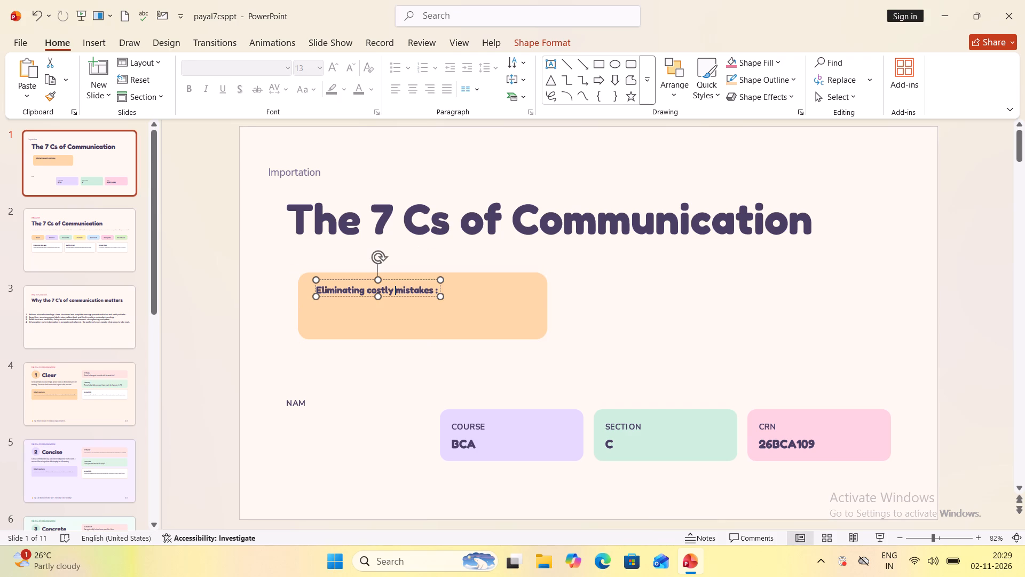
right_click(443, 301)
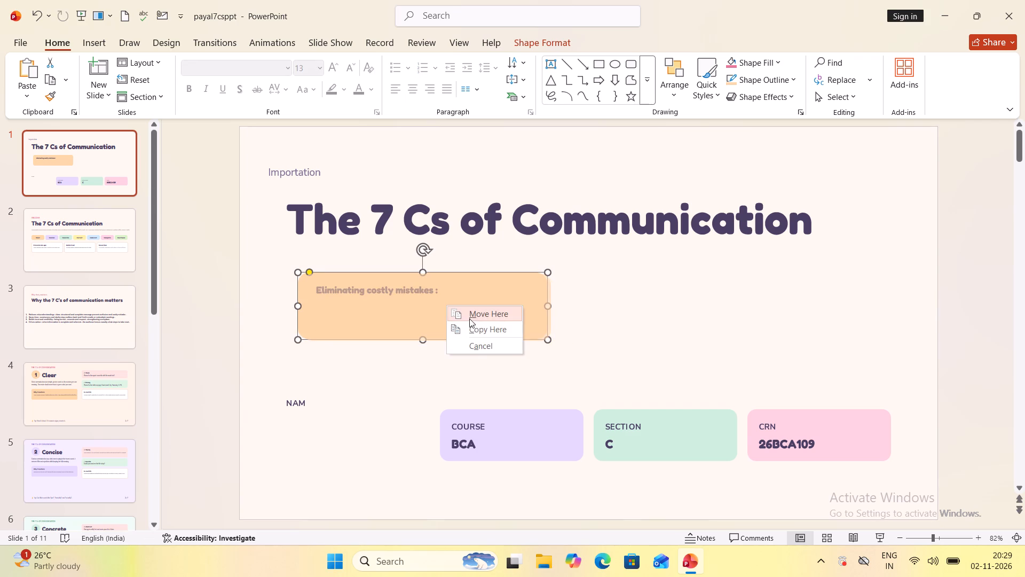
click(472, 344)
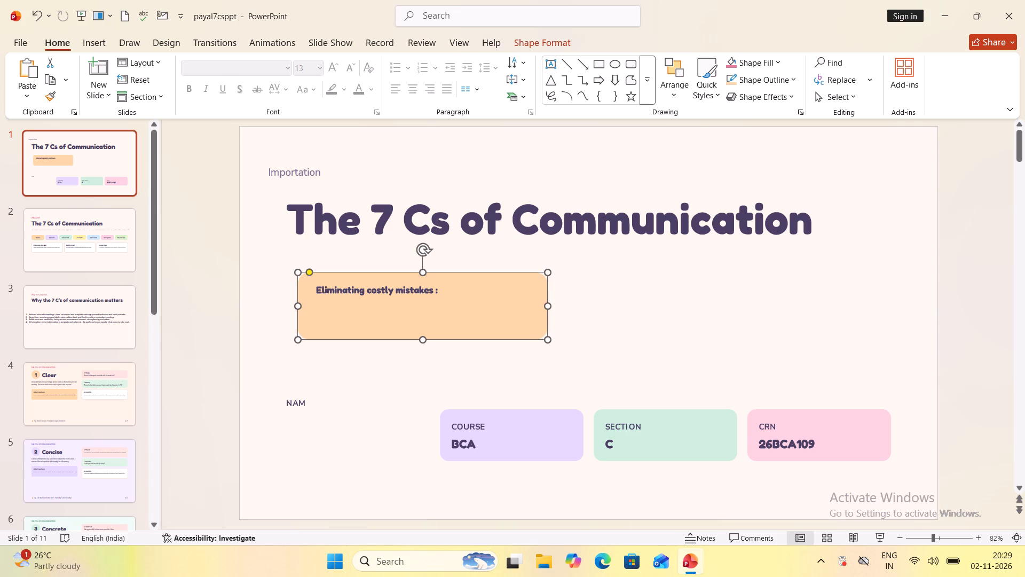
Enlarge the "Eliminating costly mistakes :" text box so it spans nearly to the orange rectangle's far edge and is slightly taller.
click(409, 289)
right_drag(439, 298, 477, 304)
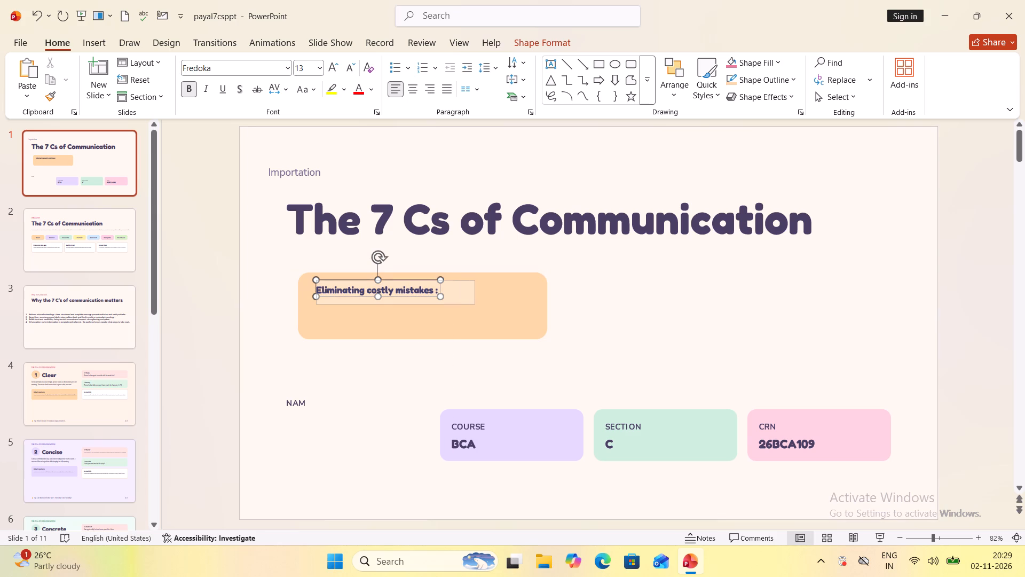
right_drag(477, 304, 530, 300)
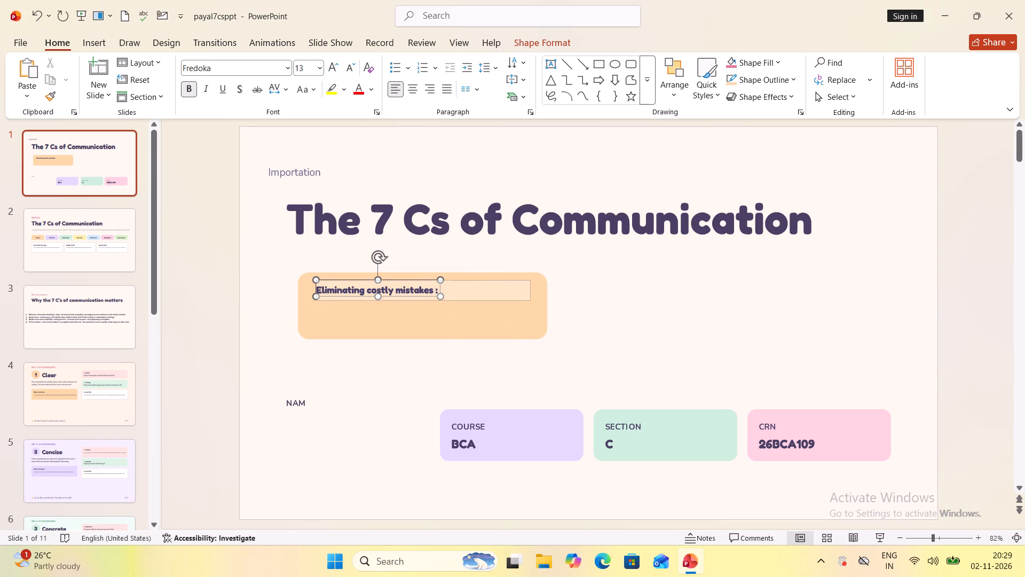
right_drag(530, 300, 532, 302)
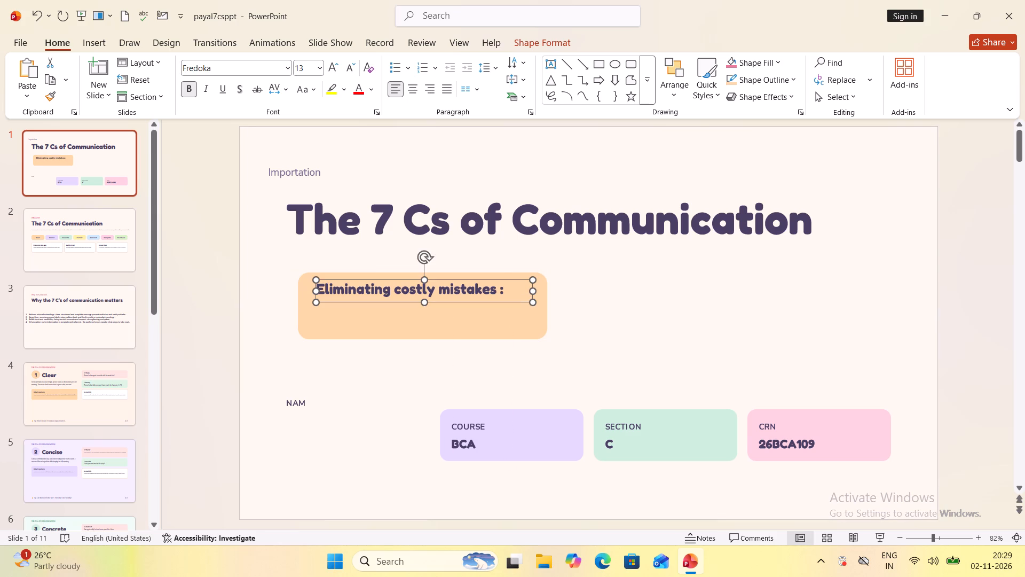
Nudge the orange rectangle slightly up and toward the slide's left edge, and make it about half again as wide and a little taller.
click(438, 313)
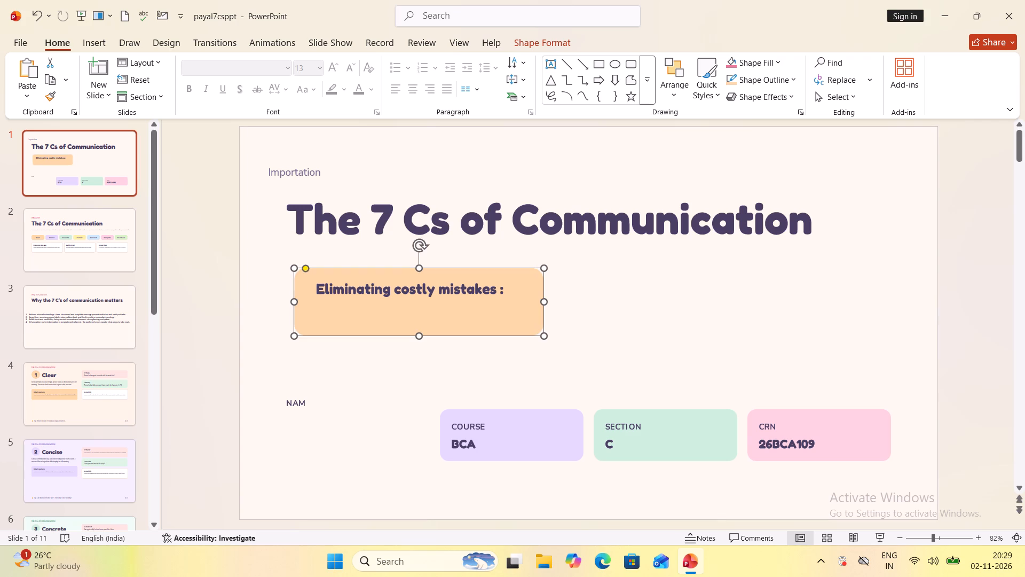
right_drag(545, 337, 578, 338)
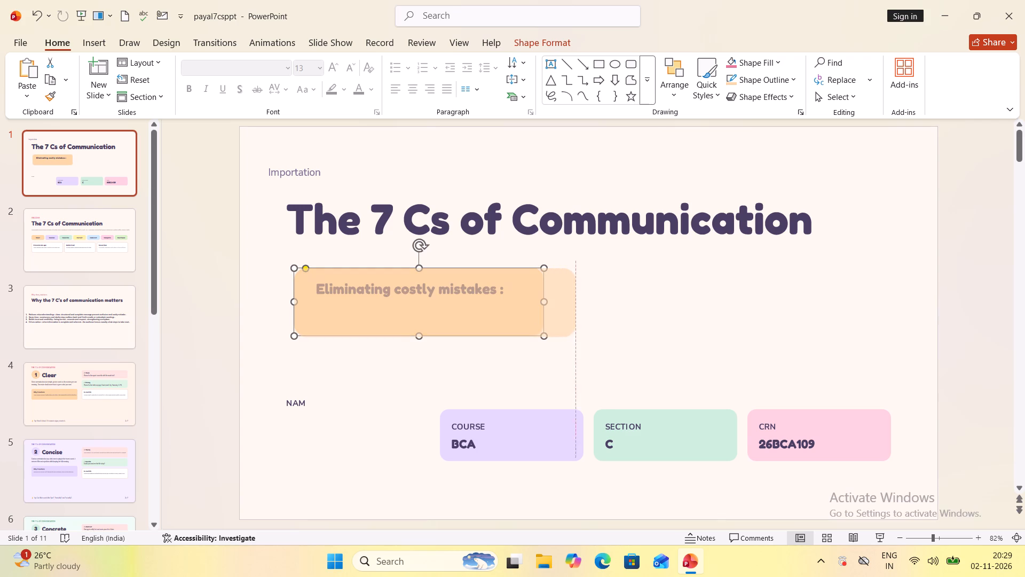
right_drag(578, 338, 668, 342)
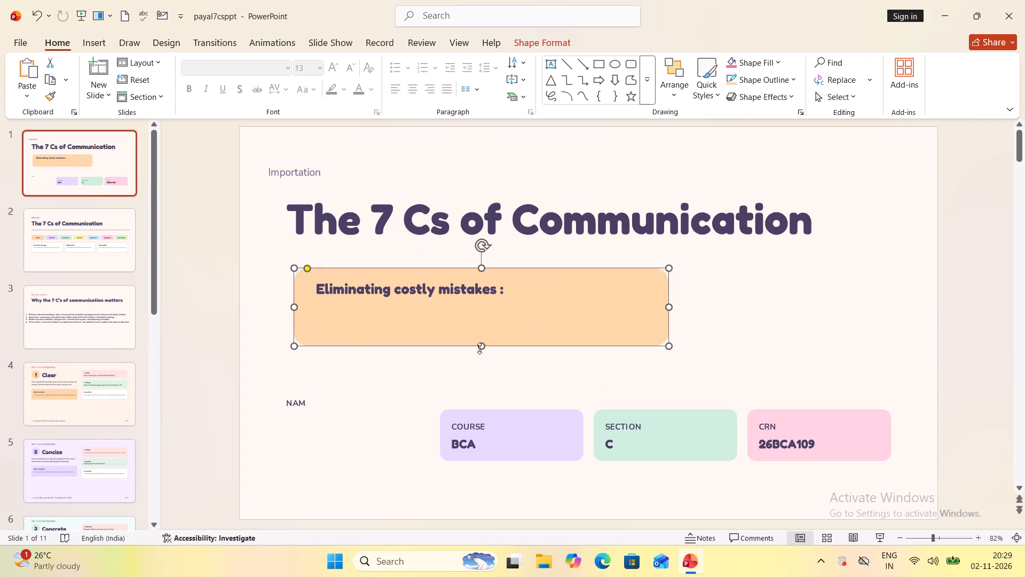
Move the "NAM" label onto the orange rectangle, directly beneath the "Eliminating costly mistakes :" heading and aligned with its left edge.
click(303, 405)
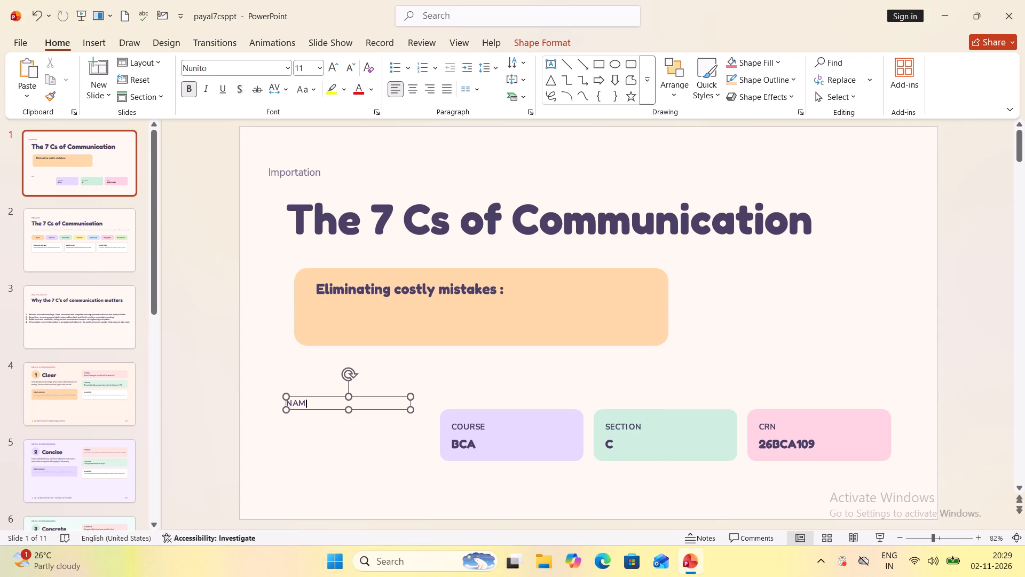
right_drag(303, 405, 324, 306)
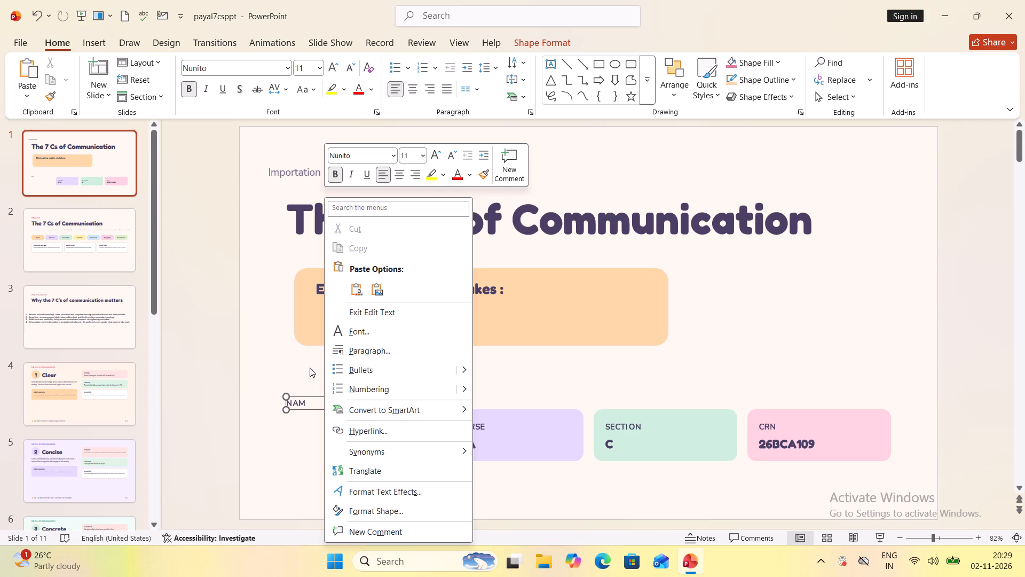
drag(300, 387, 309, 409)
right_drag(312, 409, 329, 332)
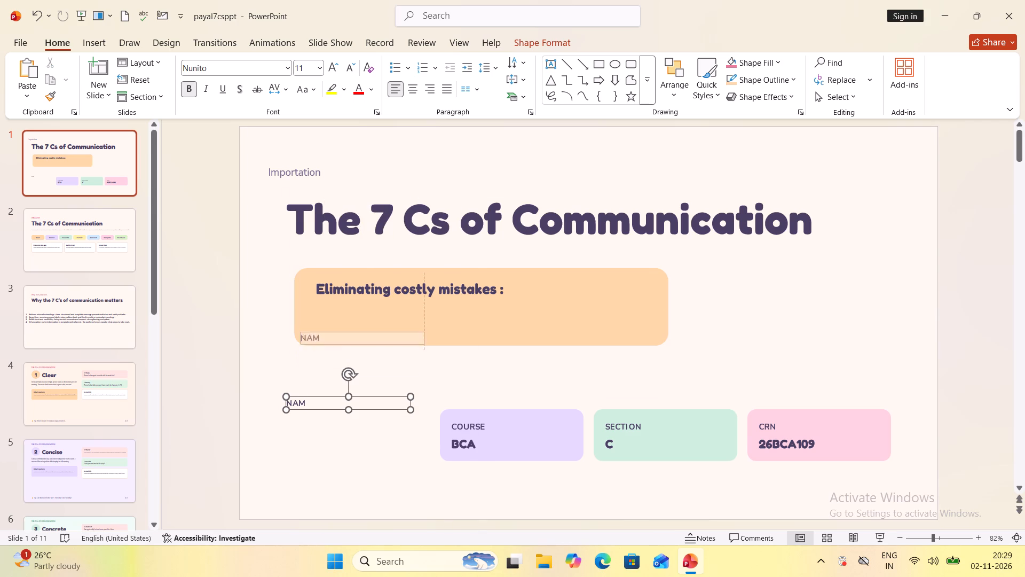
right_drag(329, 332, 339, 321)
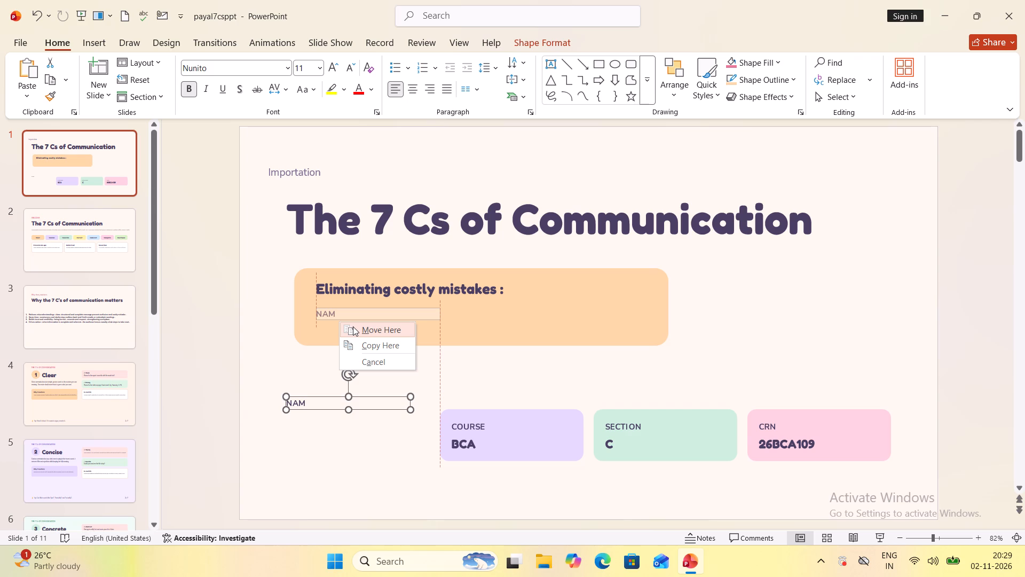
click(357, 327)
Replace the "NAM" text beneath slide 1's "Eliminating costly mistakes :" heading with "Miscommunication cause project delays".
click(342, 312)
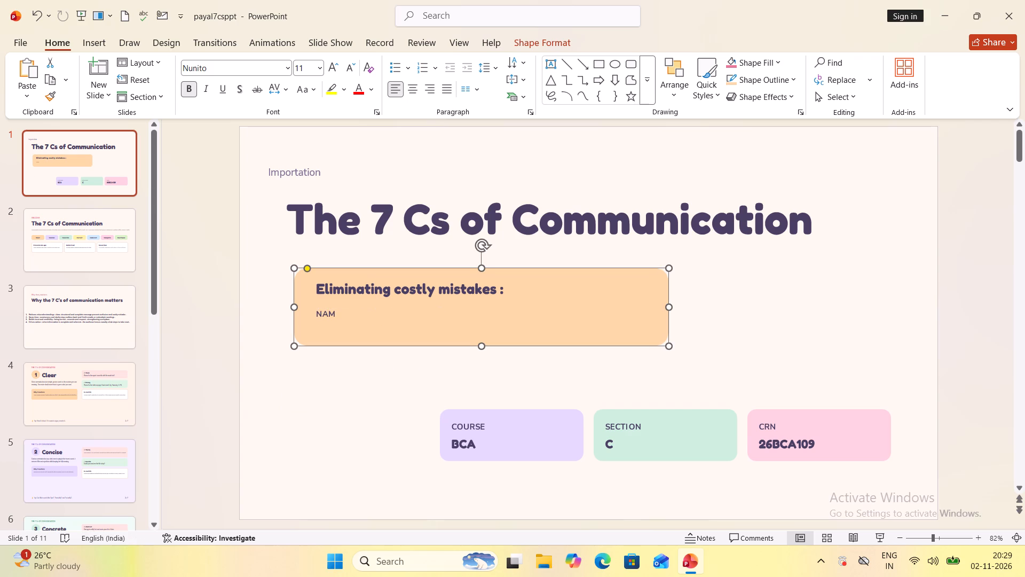
click(336, 313)
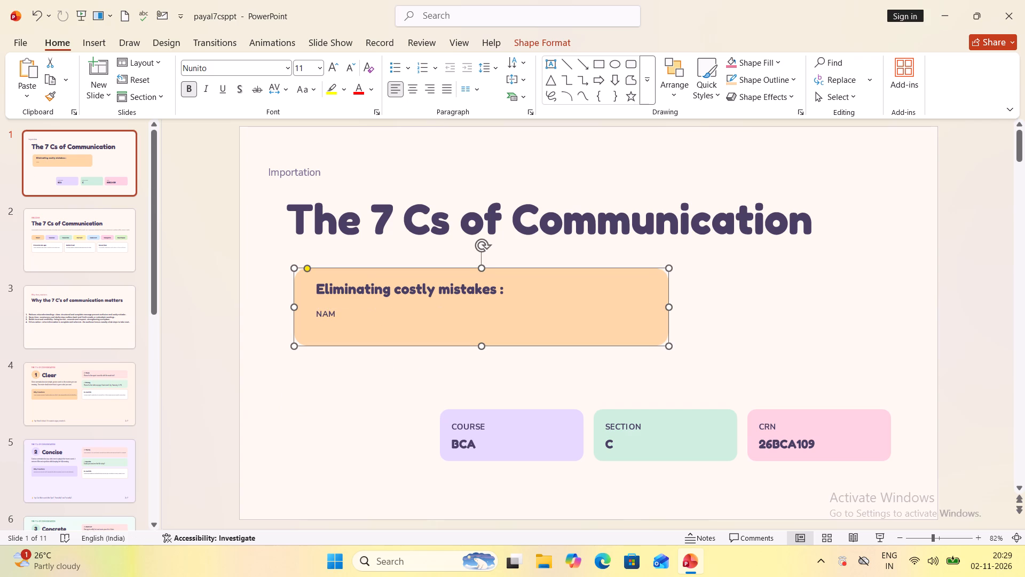
click(327, 314)
click(337, 315)
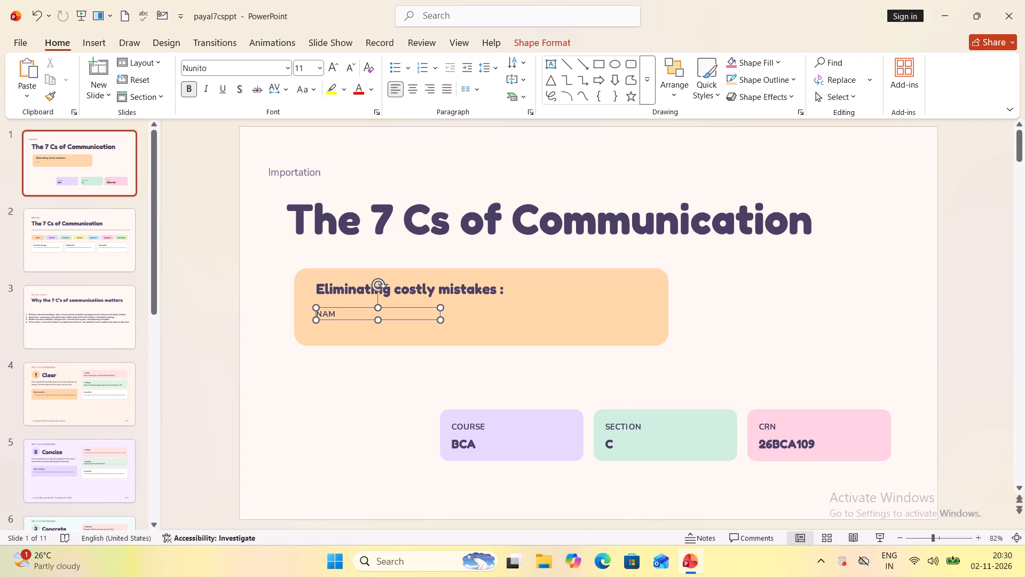
click(332, 314)
click(336, 313)
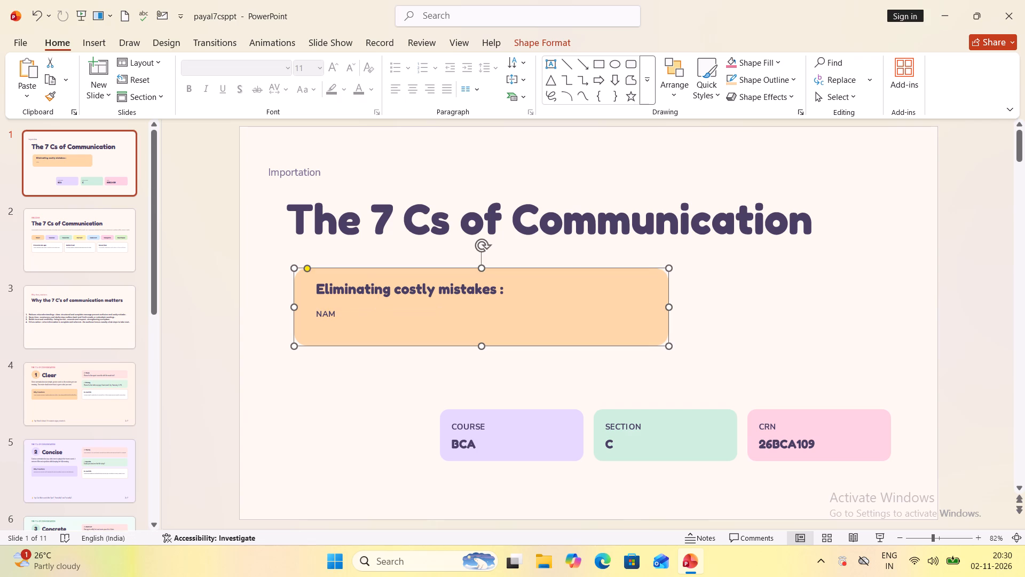
click(331, 313)
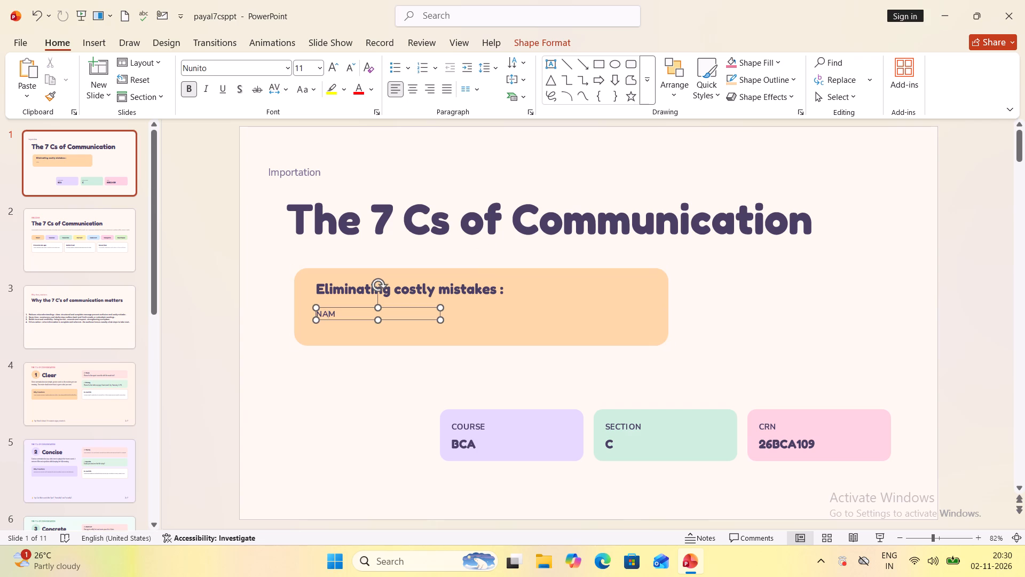
click(335, 314)
key(backslash)
key(BackSpace)
key(BackSpace)
key(BackSpace)
key(BackSpace)
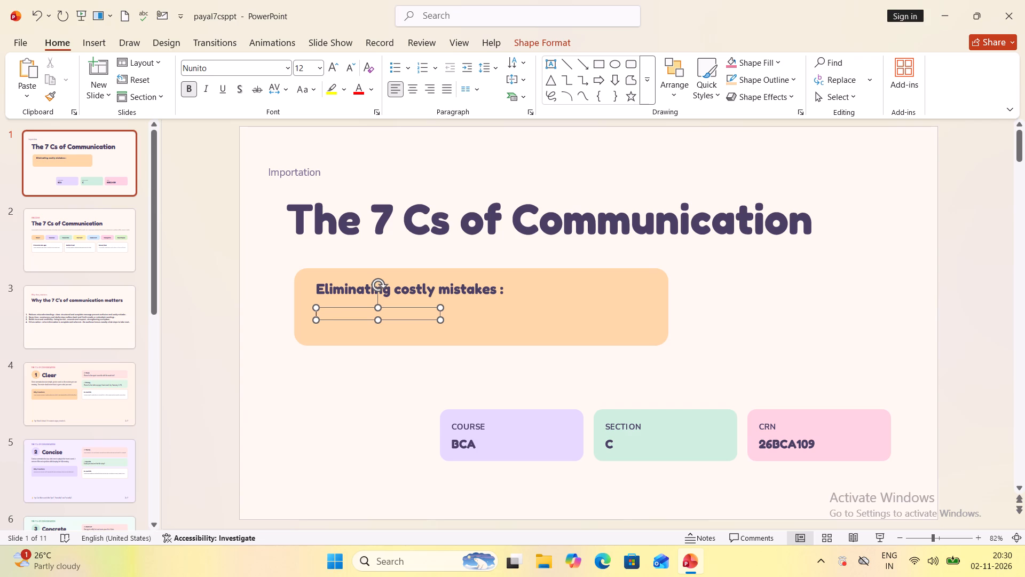
text(mis)
text(commun)
text(ication)
key(space)
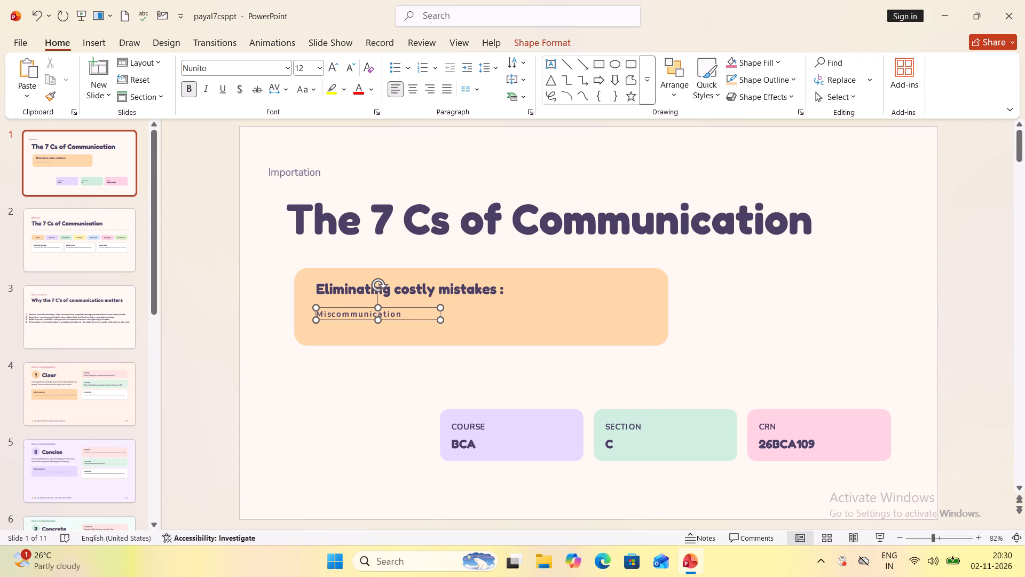
text(cause)
key(space)
text(project)
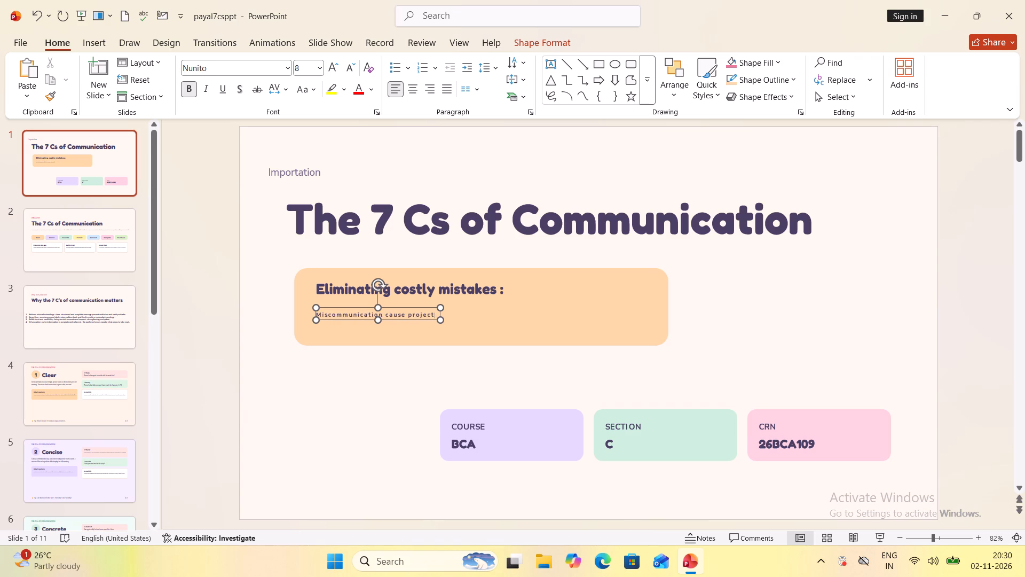
key(space)
text(delay)
text(s)
key(space)
Enlarge the "Miscommunication cause project delays" text box so it spans nearly to the orange rectangle's far and bottom edges.
click(442, 321)
right_drag(442, 321, 629, 316)
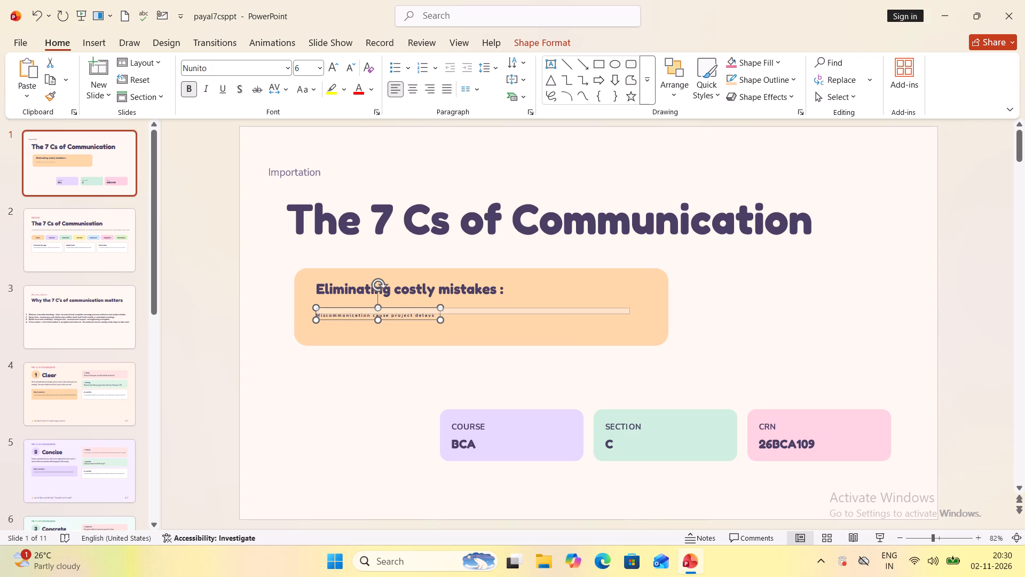
right_drag(629, 316, 659, 337)
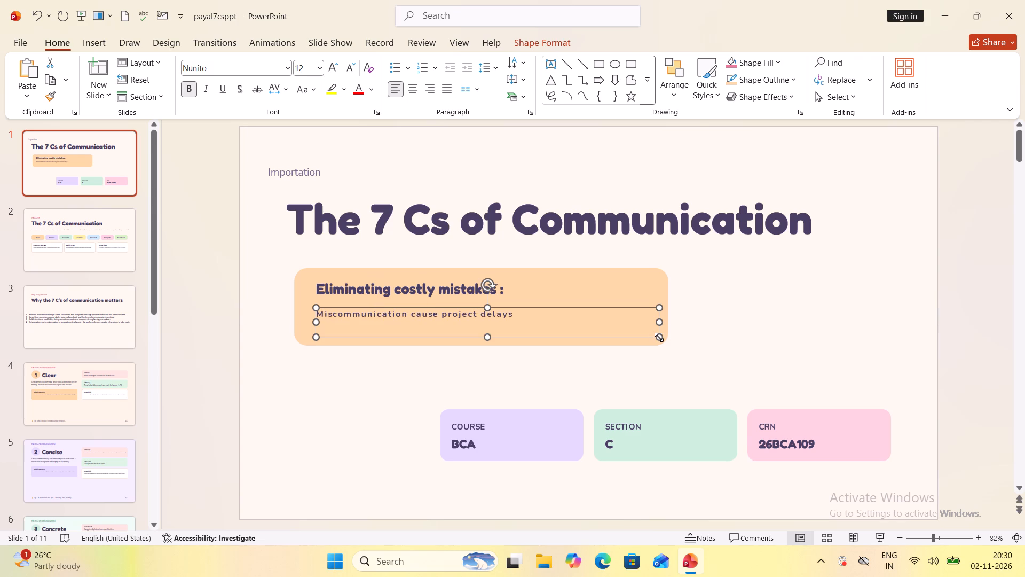
Append " , lost revenue" to the end of the miscommunication sentence on the orange rectangle.
click(541, 314)
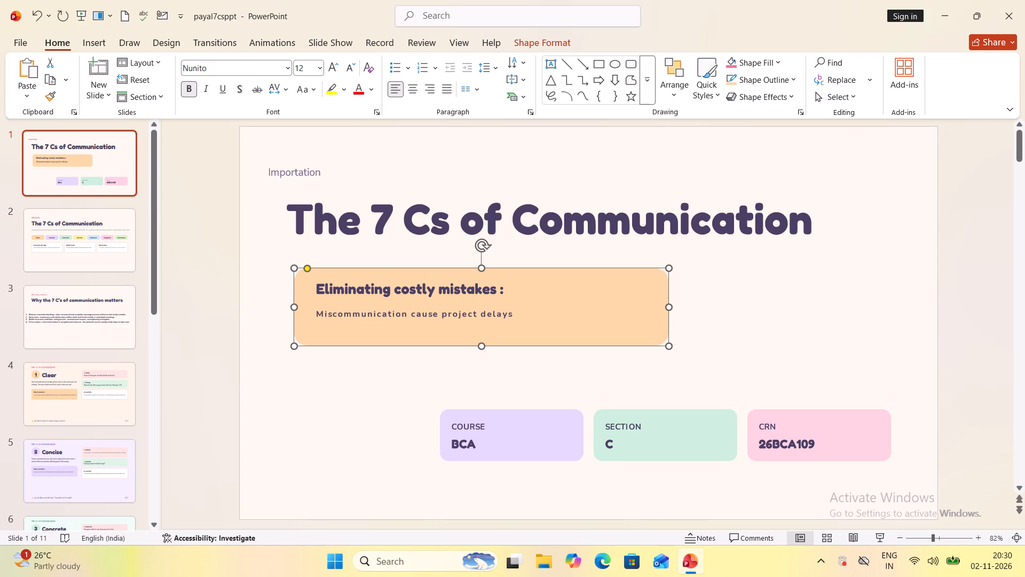
click(519, 314)
click(512, 314)
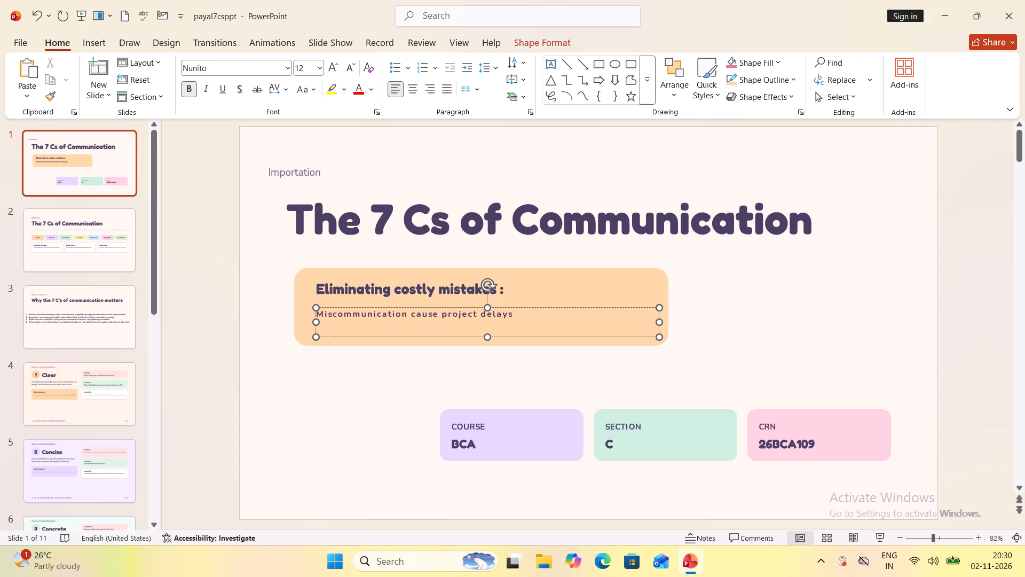
key(space)
text(,)
key(space)
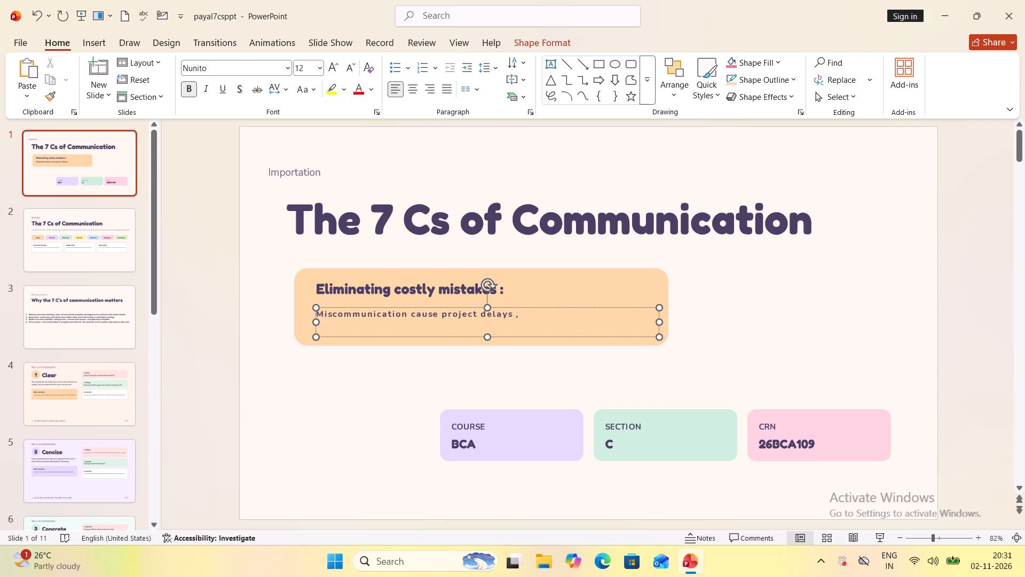
text(lost)
key(space)
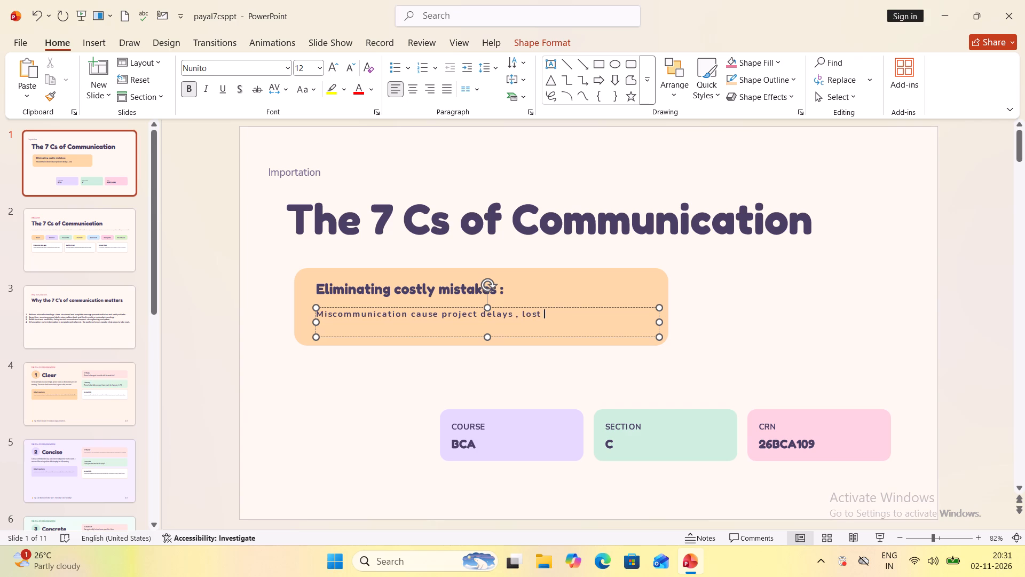
text(reven)
text(ue)
key(space)
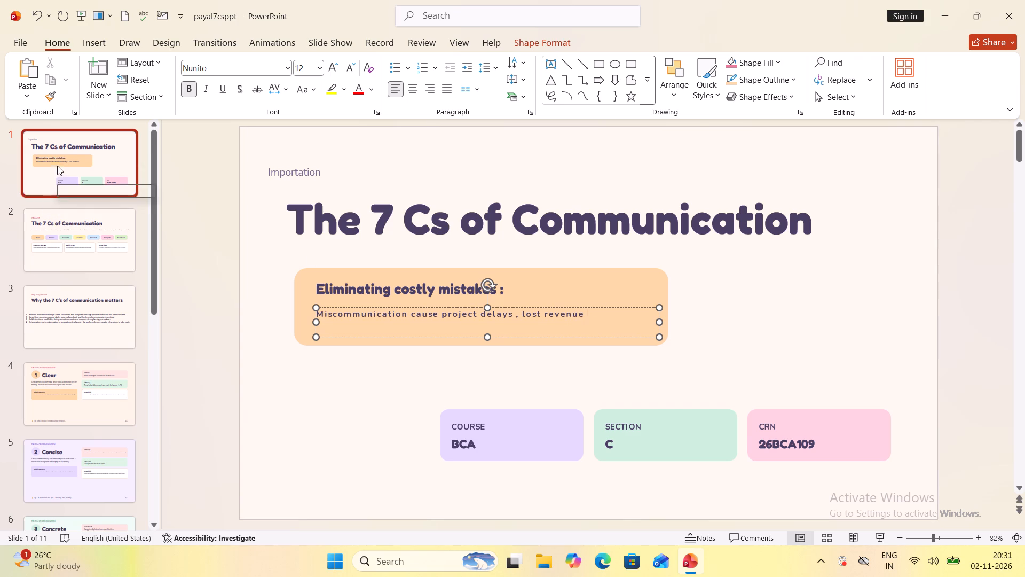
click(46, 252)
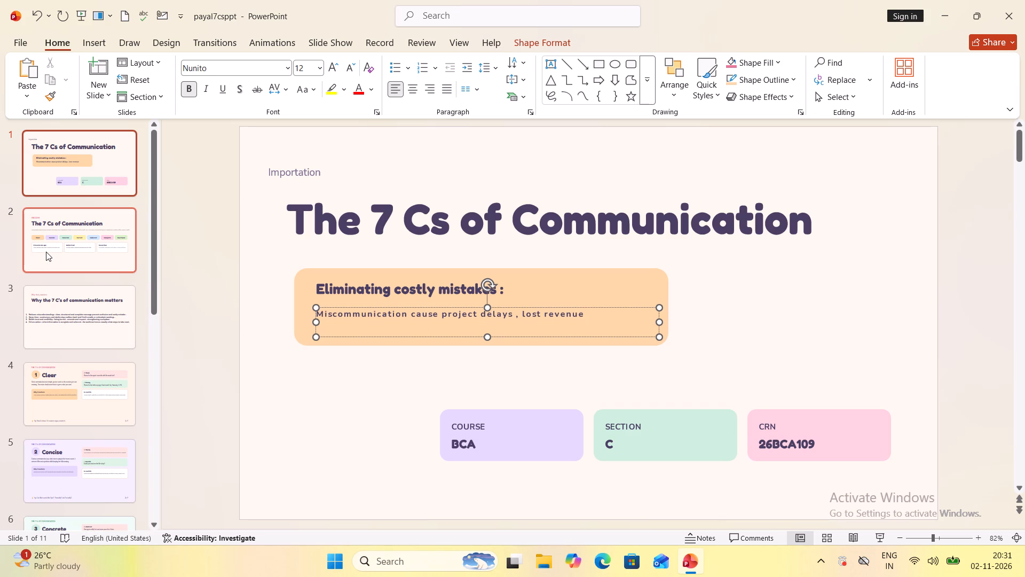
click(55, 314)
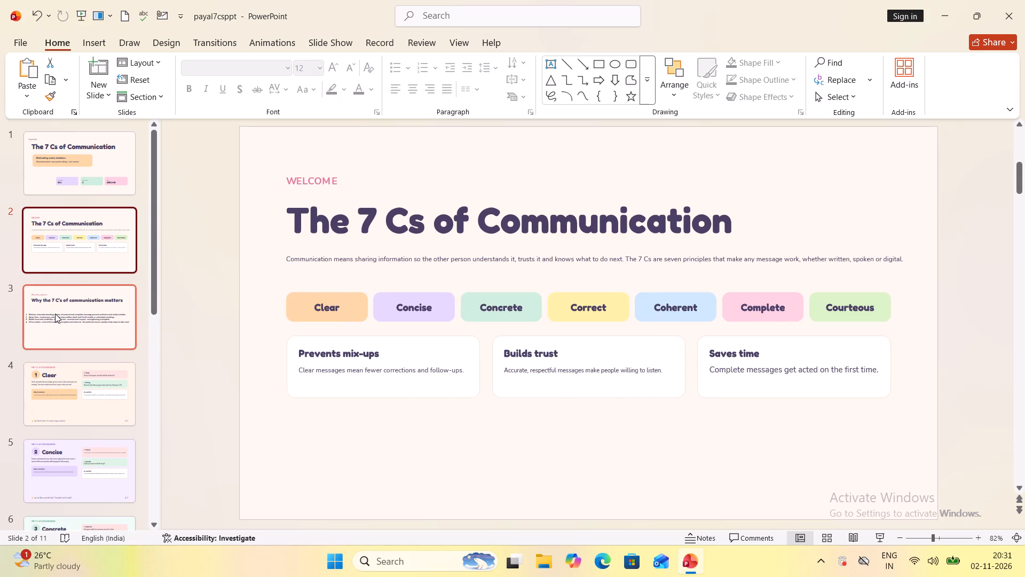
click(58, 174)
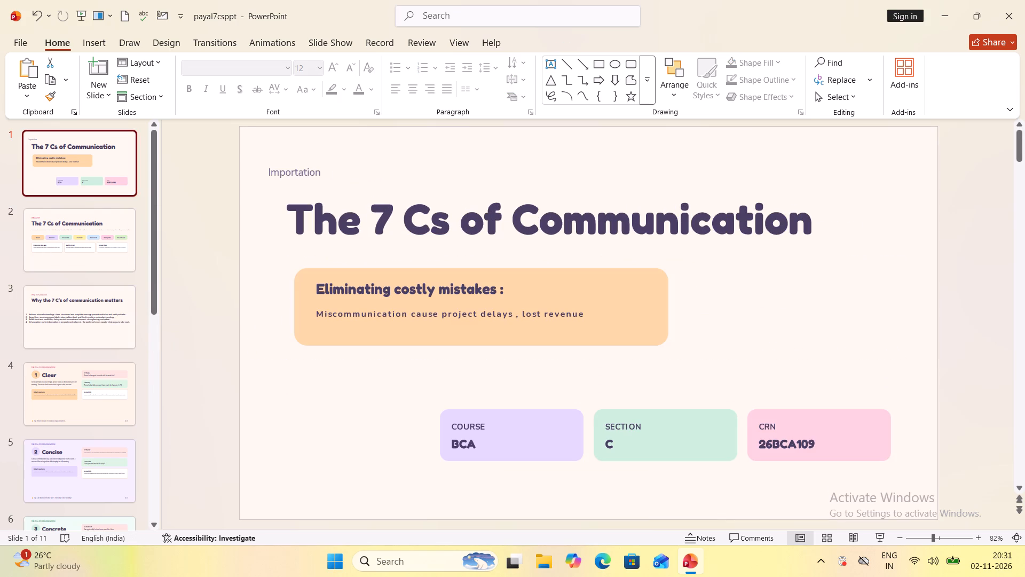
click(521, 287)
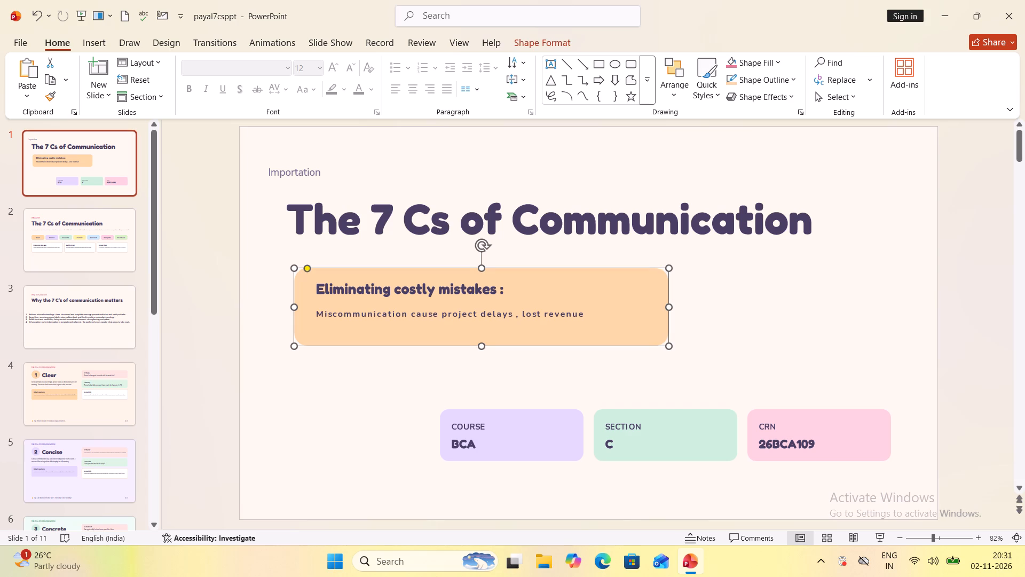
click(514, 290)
Delete the "Importation" text from the label above slide 1's title.
click(327, 170)
click(314, 172)
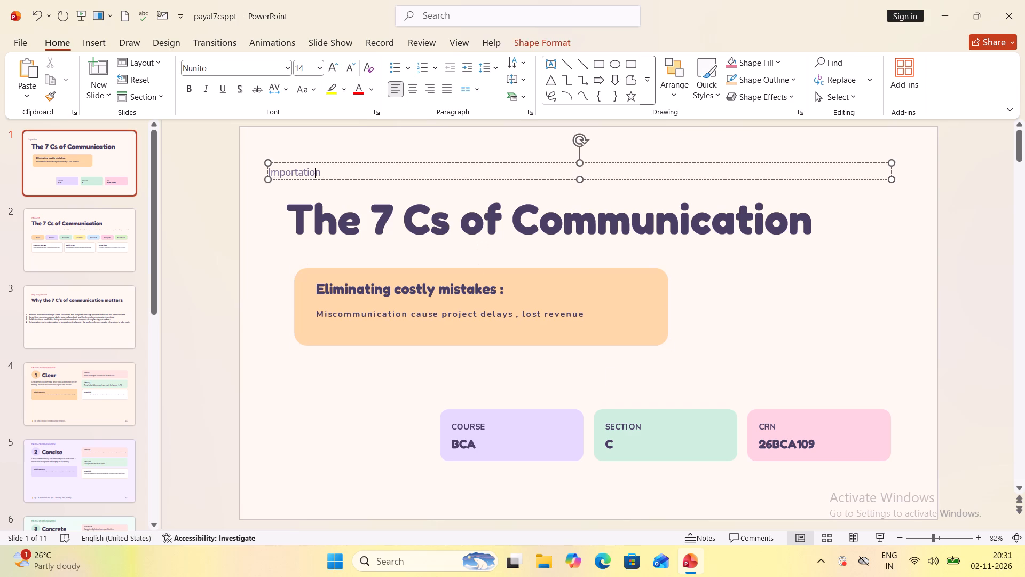
click(325, 172)
key(BackSpace)
key(BackSpace)
key(BackSpace)
key(BackSpace)
key(BackSpace)
key(BackSpace)
key(BackSpace)
key(BackSpace)
key(BackSpace)
key(BackSpace)
key(BackSpace)
key(BackSpace)
key(BackSpace)
key(BackSpace)
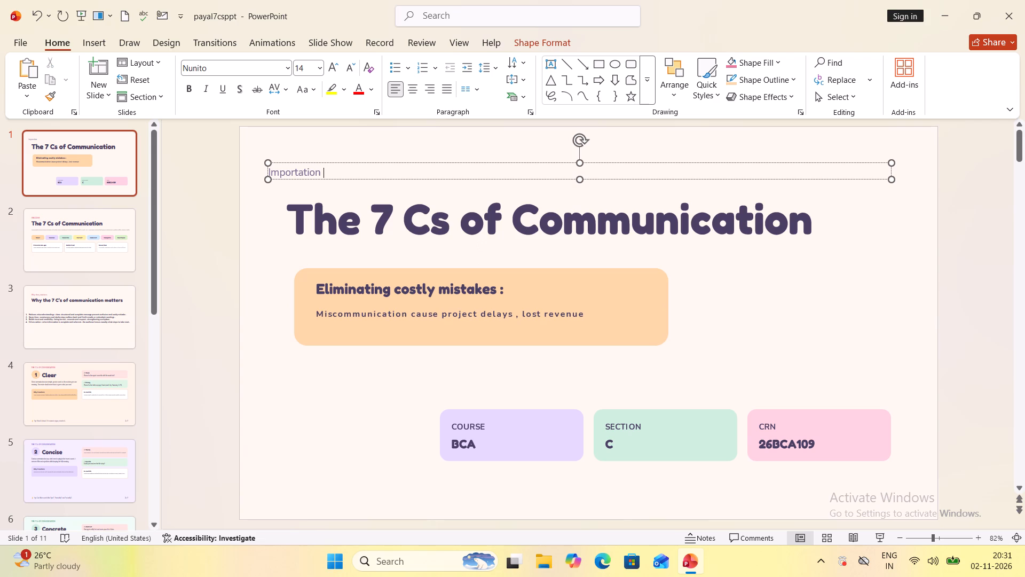
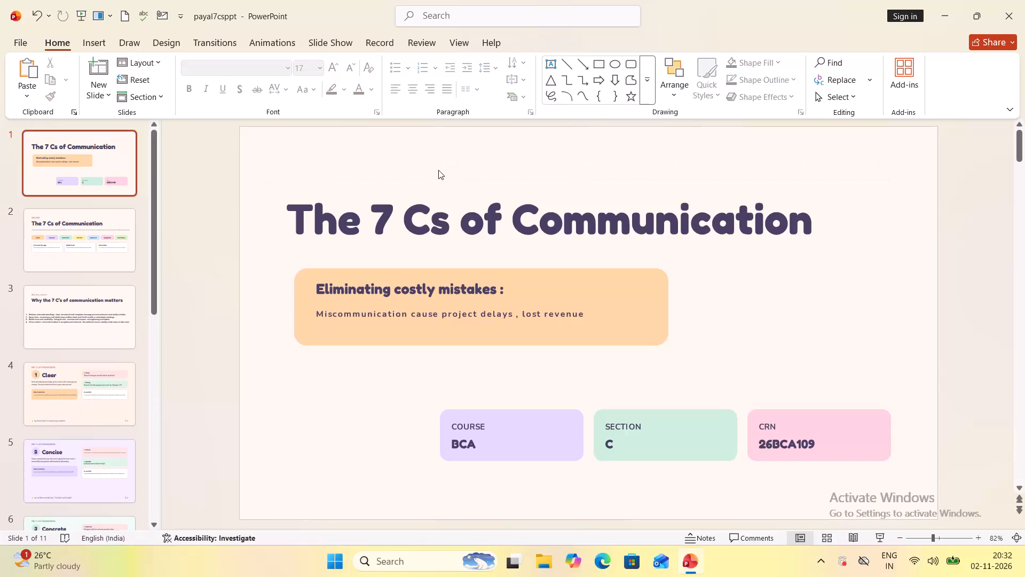
Place a new empty text box above slide 1's title, over the first half of the heading.
click(438, 170)
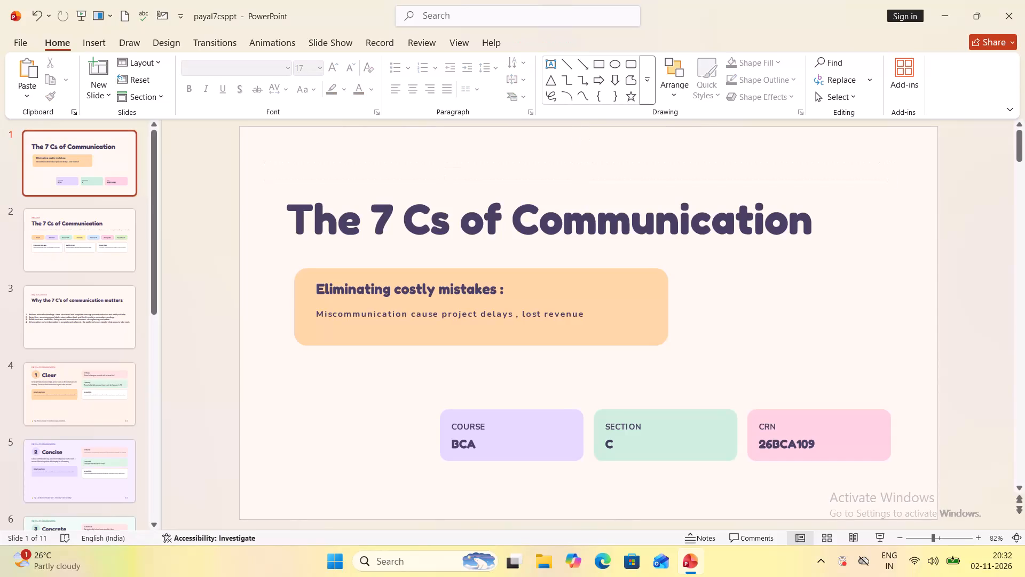
click(420, 192)
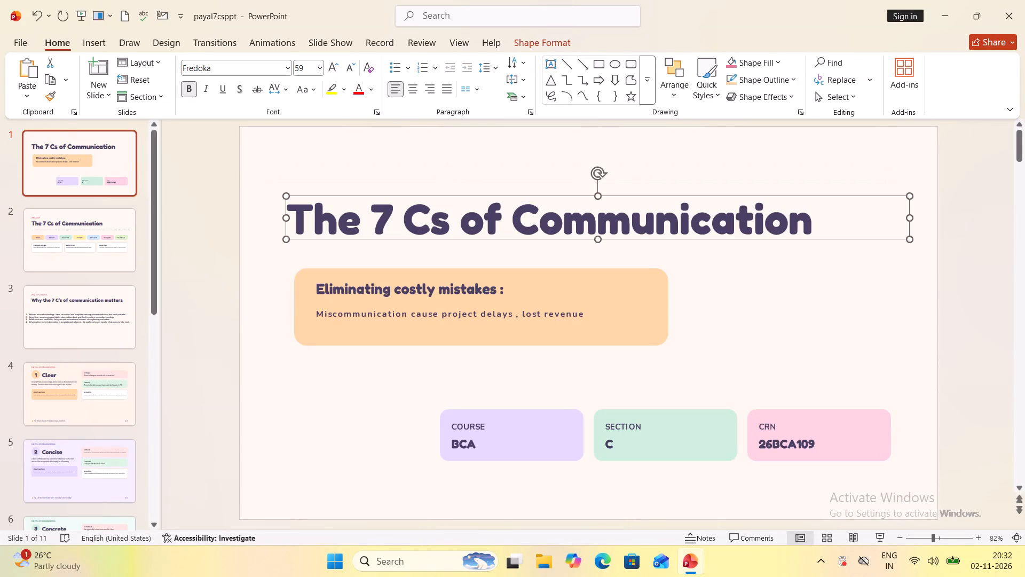
click(380, 138)
drag(380, 138, 341, 185)
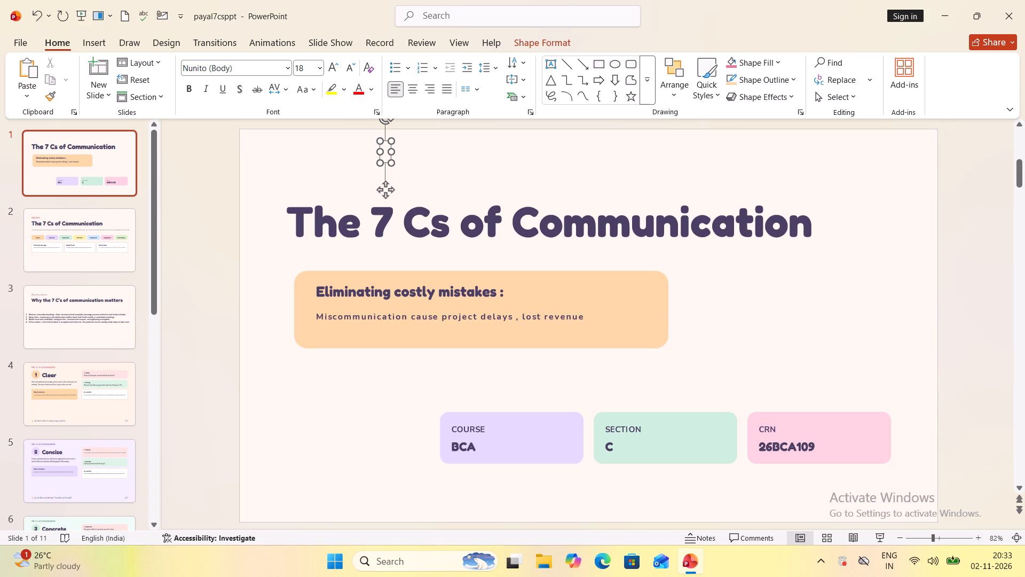
click(383, 155)
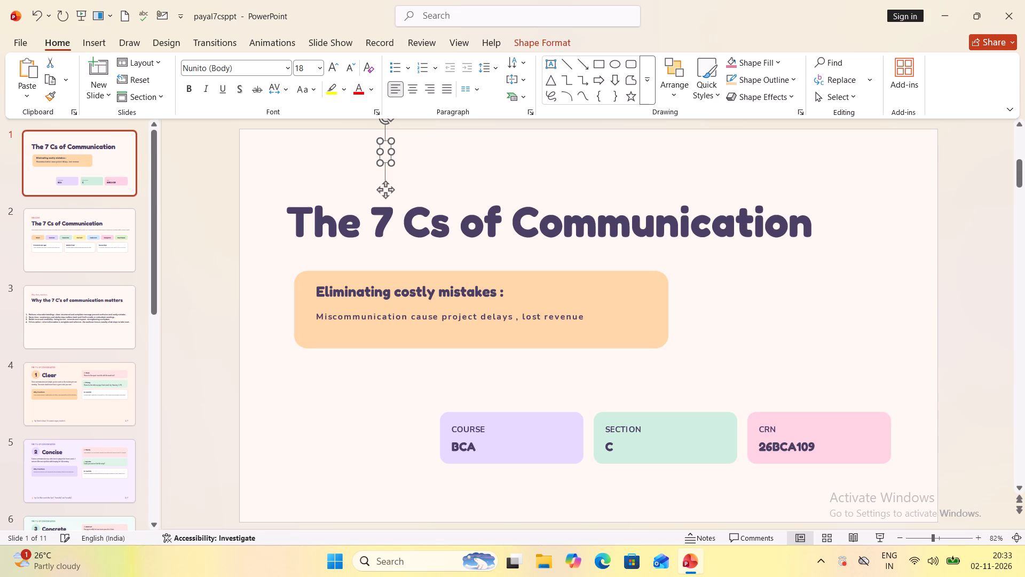
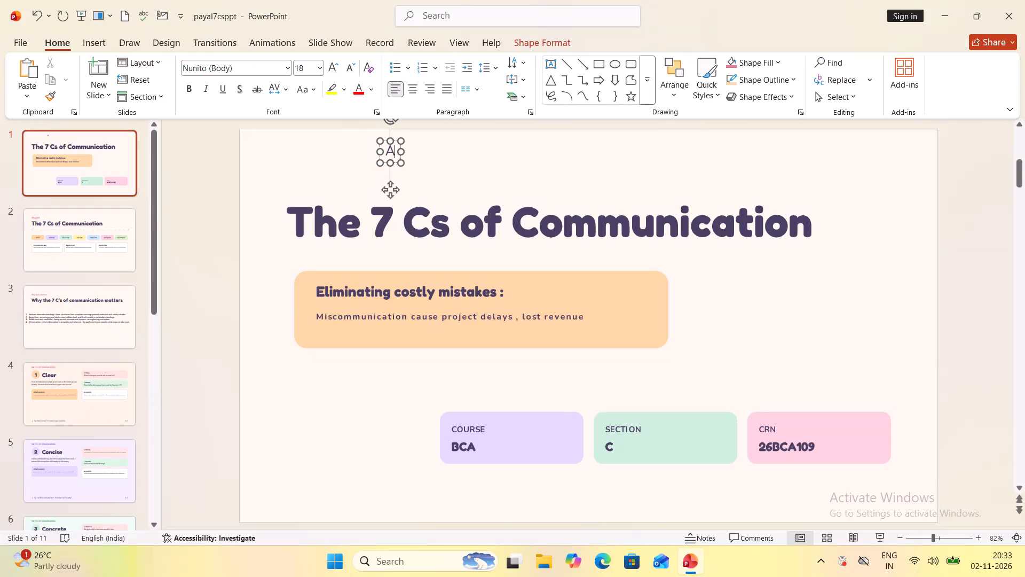
Enter "Allenhouse institute of technology" in the new text box above slide 1's title.
key(l)
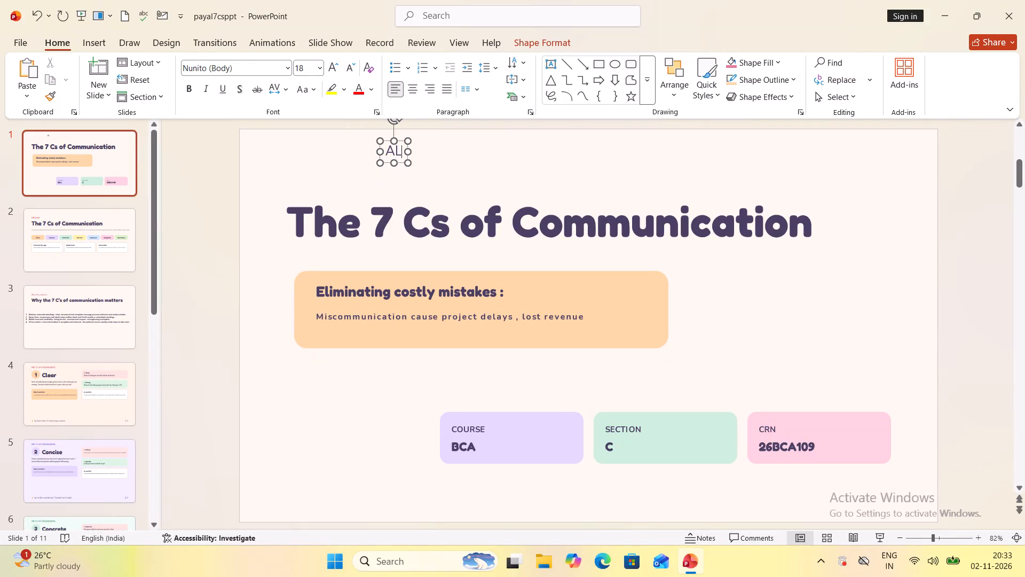
key(BackSpace)
text(lle)
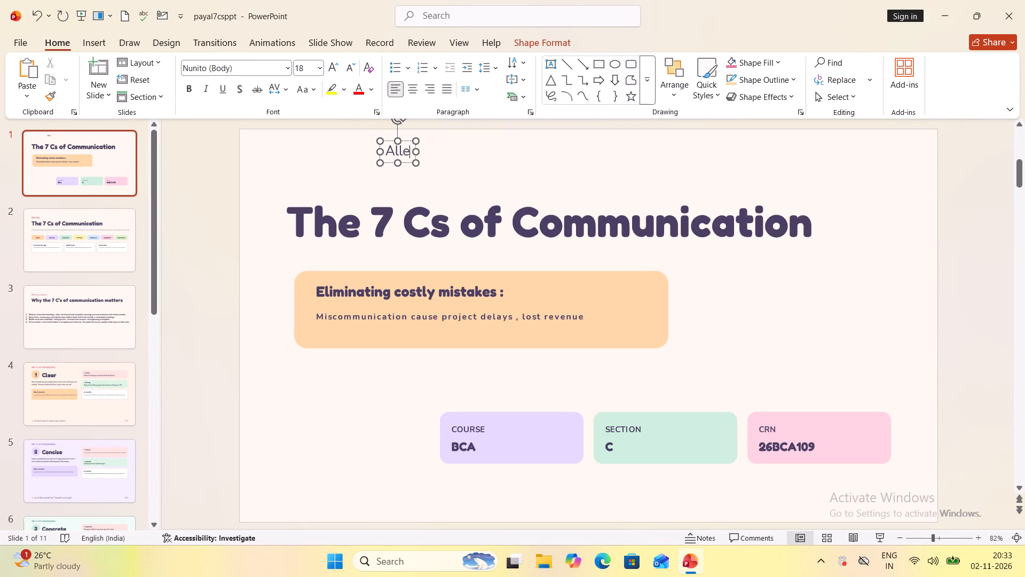
key(n)
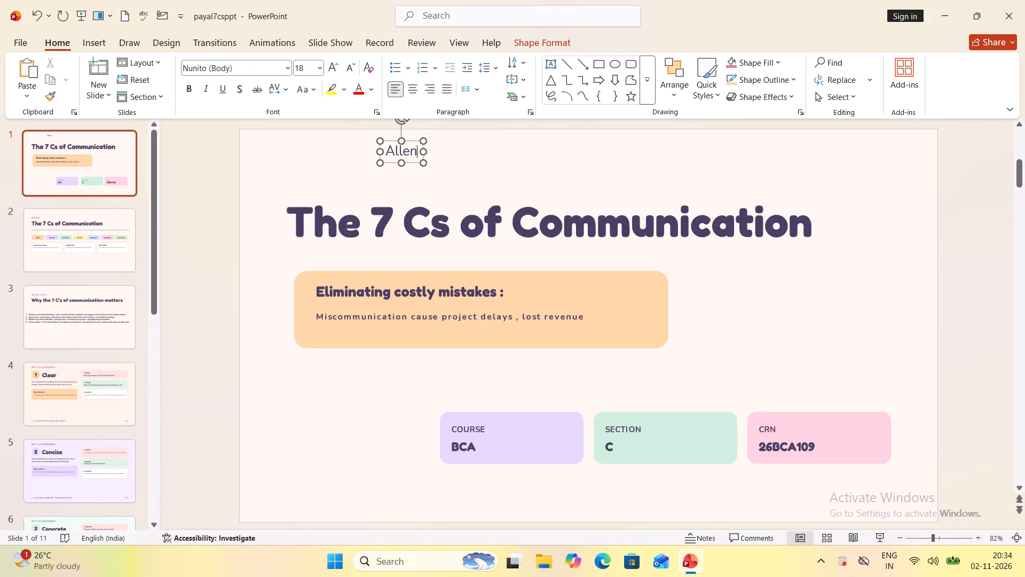
text(ho)
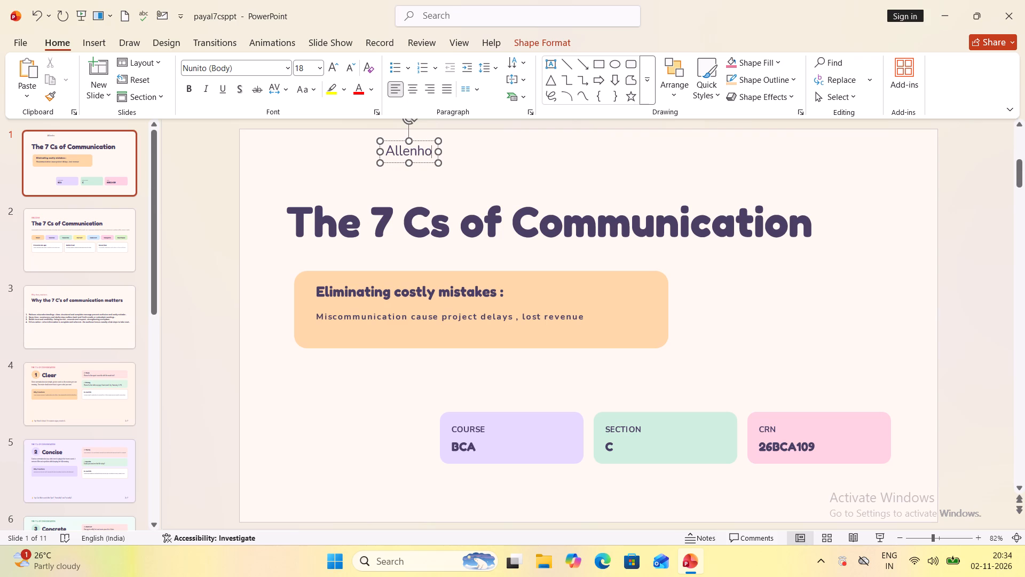
text(use)
key(space)
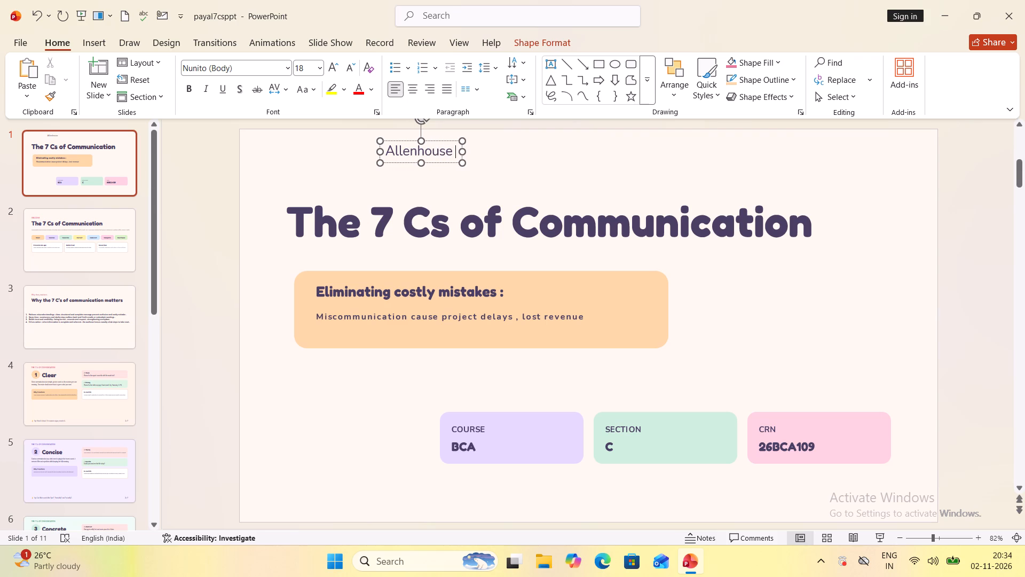
text(insti)
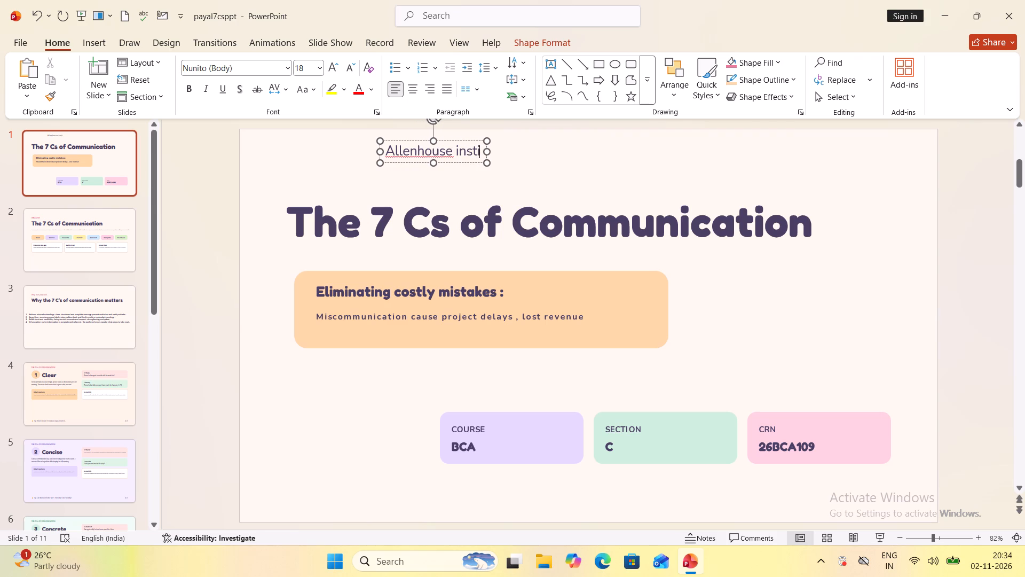
key(BackSpace)
text(itu)
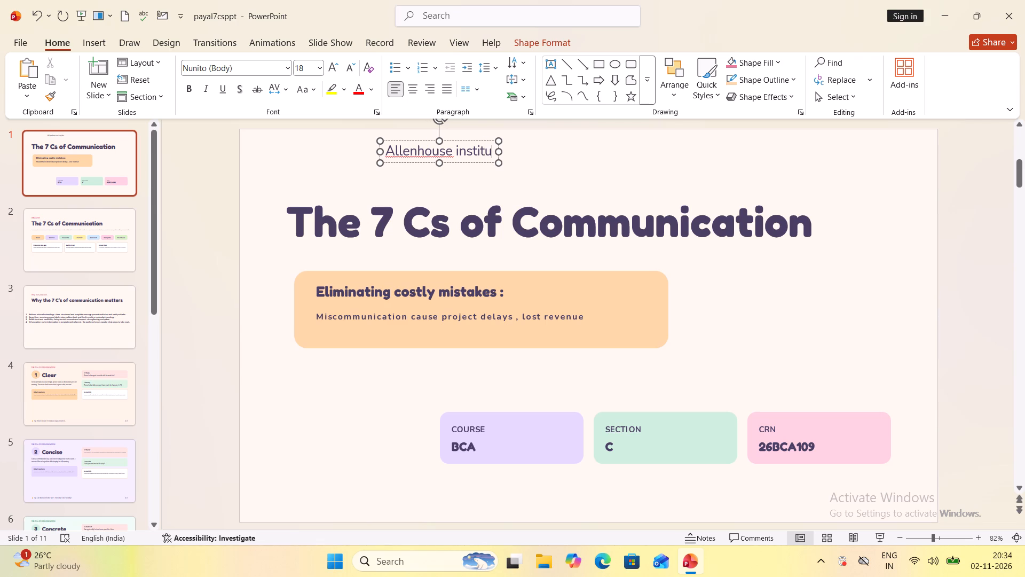
key(t)
text(e)
key(space)
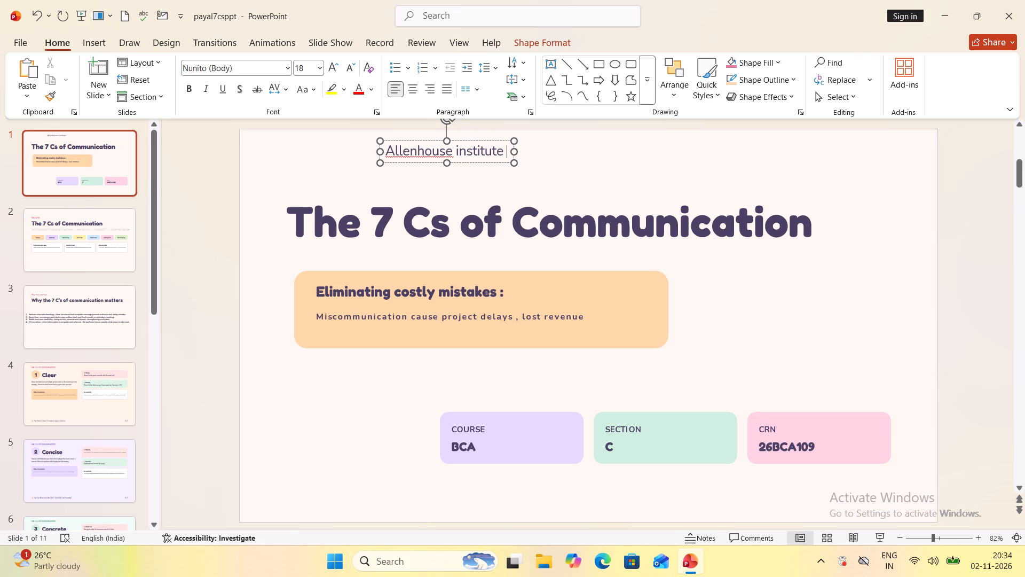
text(od)
key(space)
key(BackSpace)
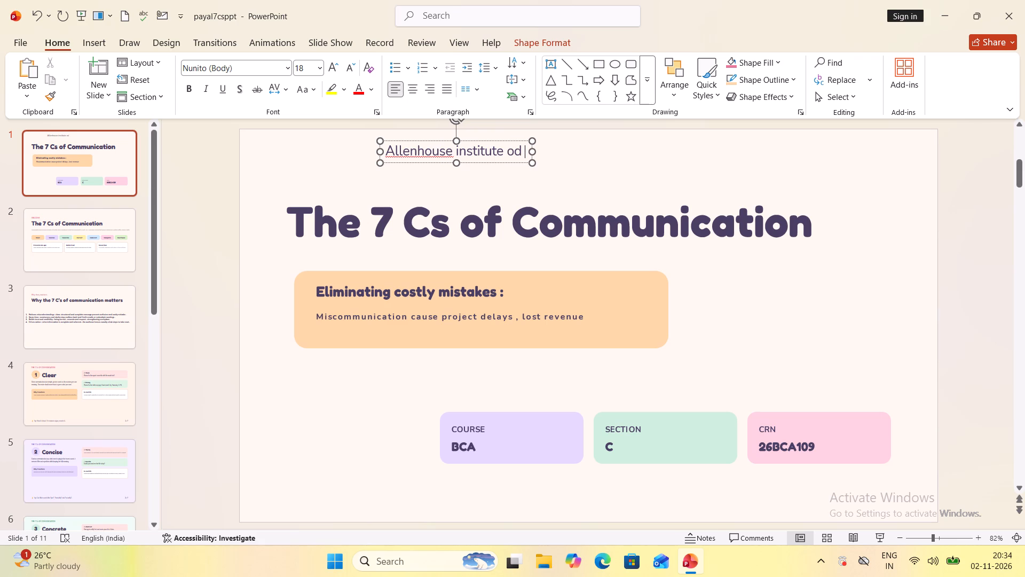
key(BackSpace)
text(f)
key(space)
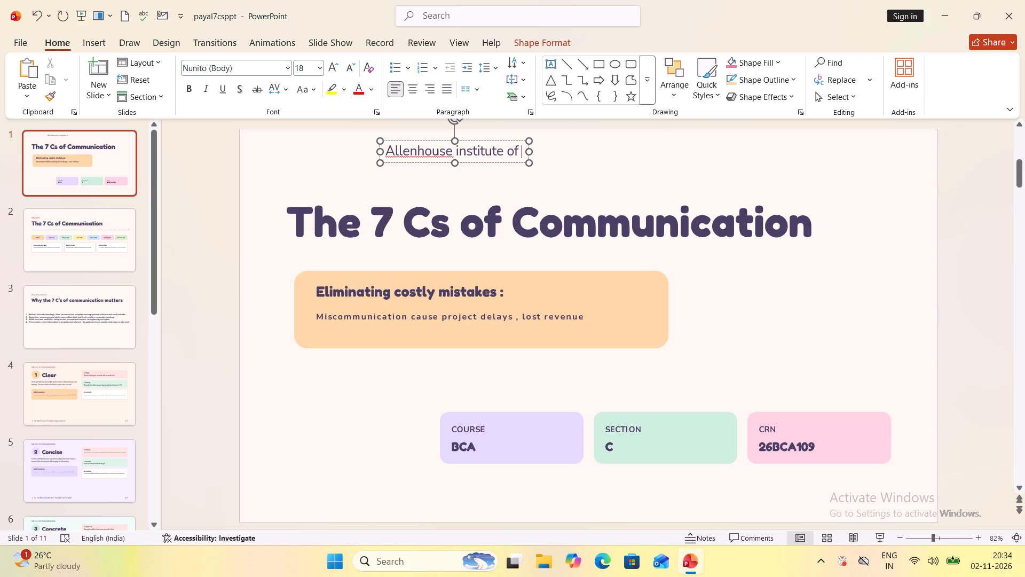
text(tec)
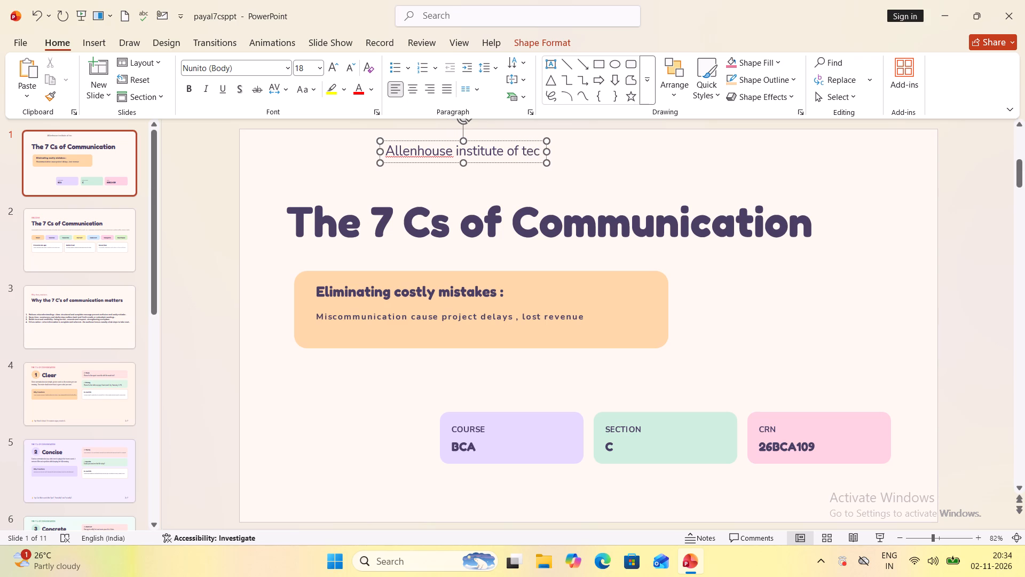
text(hno)
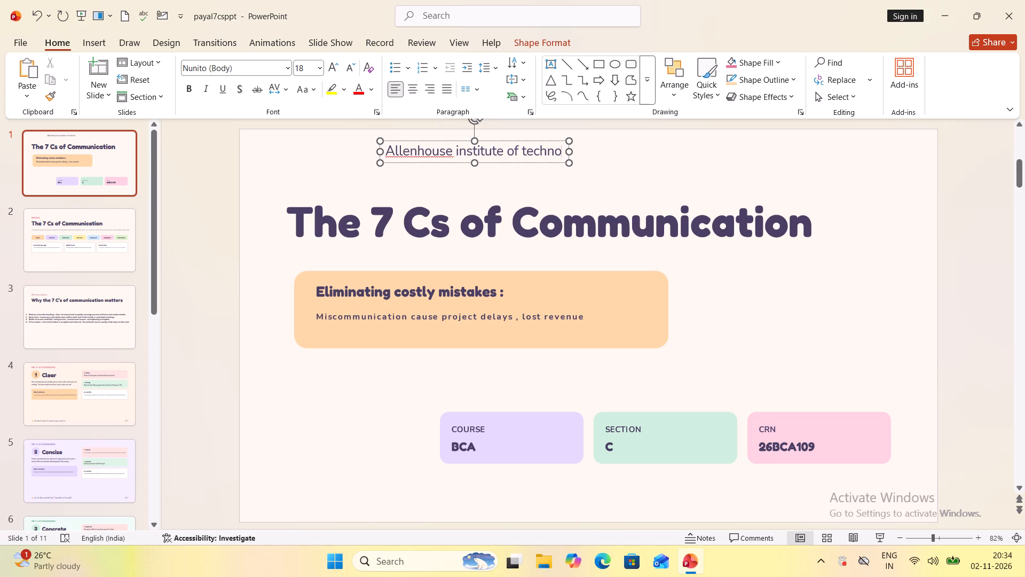
text(logo)
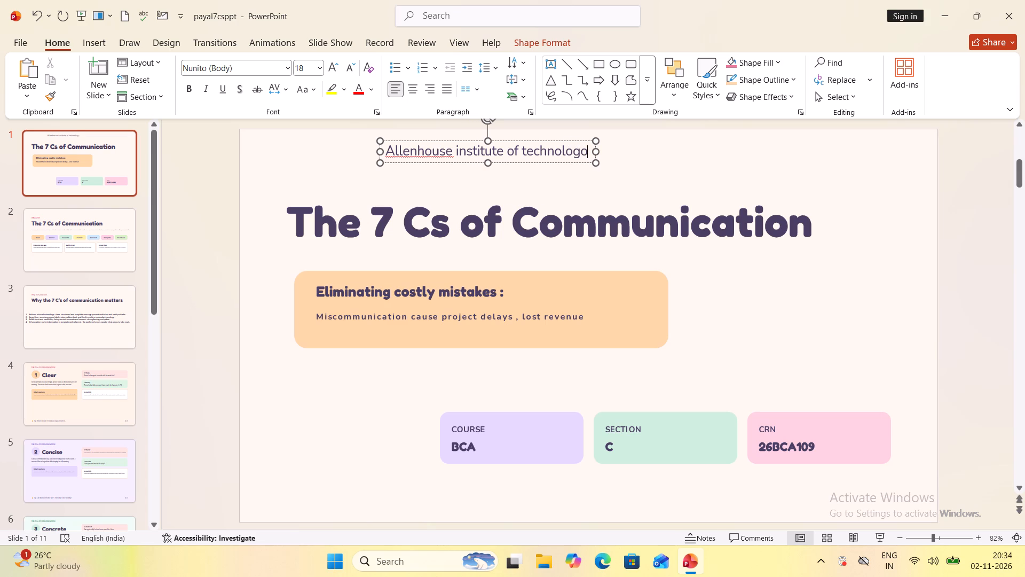
key(BackSpace)
text(y)
key(space)
Set the spelling checker to ignore every occurrence of "Allenhouse".
double_click(407, 152)
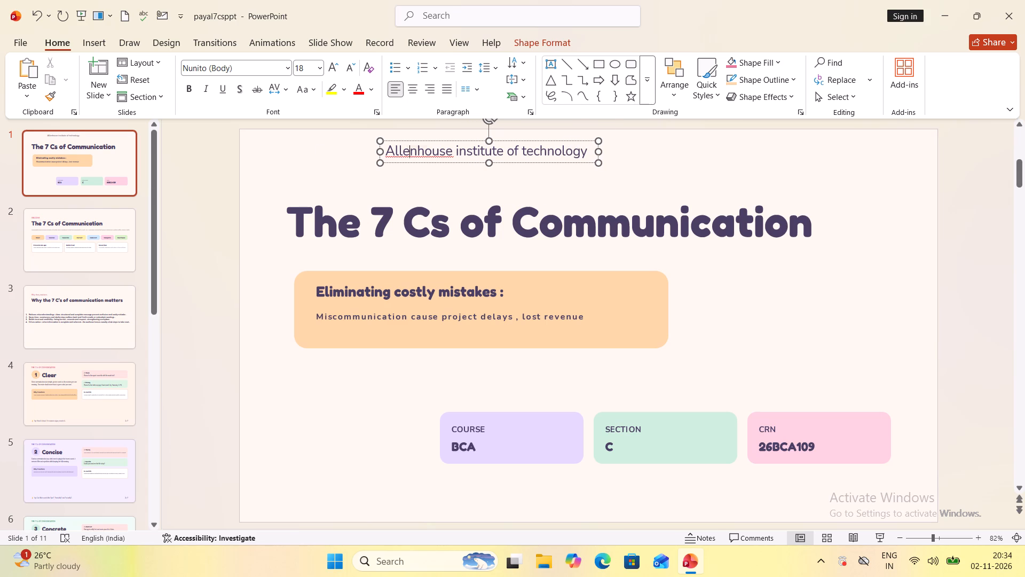
right_click(407, 152)
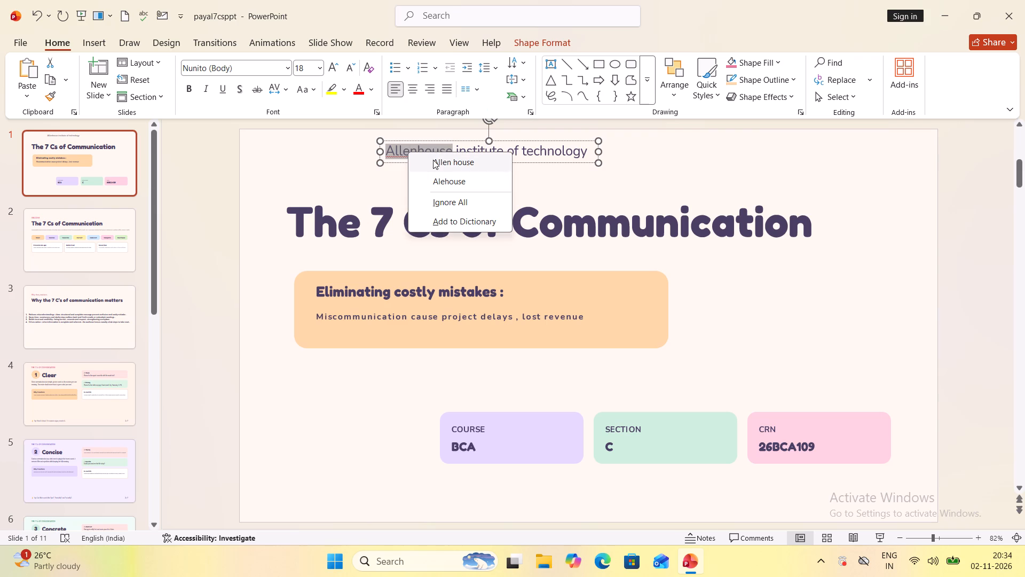
click(440, 204)
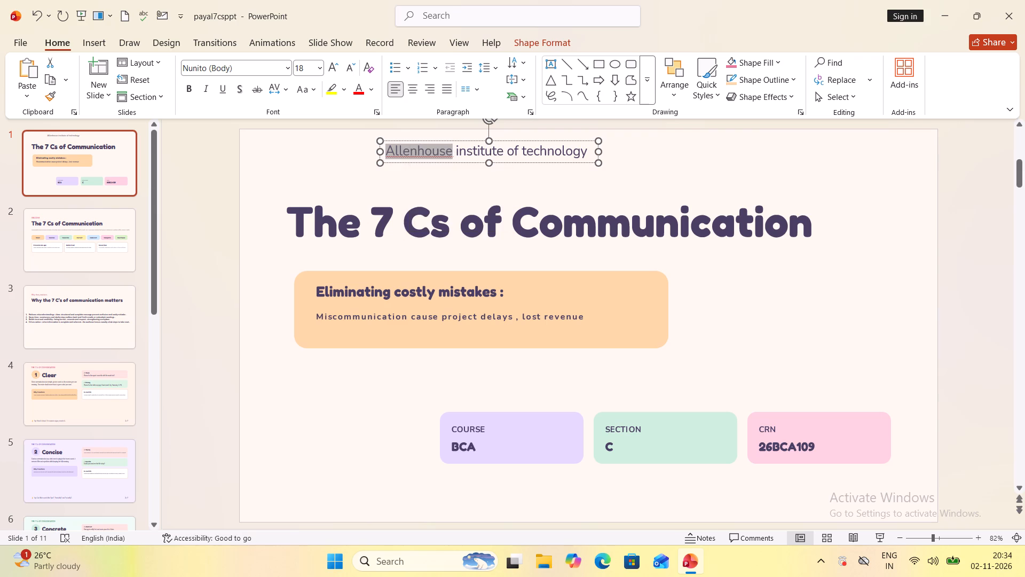
Move the institute name text box so its starting edge lines up with the beginning of slide 1's title.
click(405, 151)
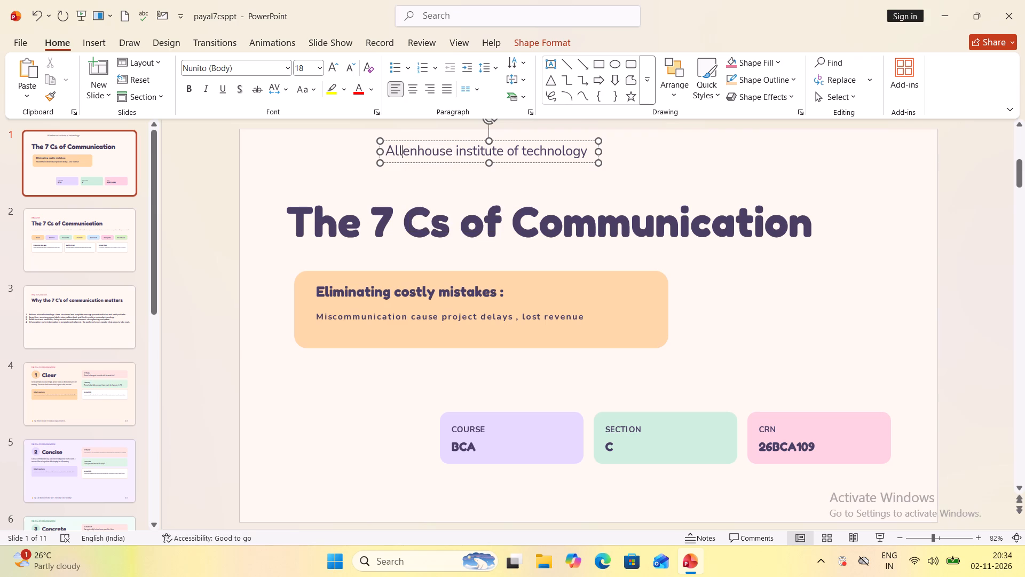
right_drag(388, 162, 291, 164)
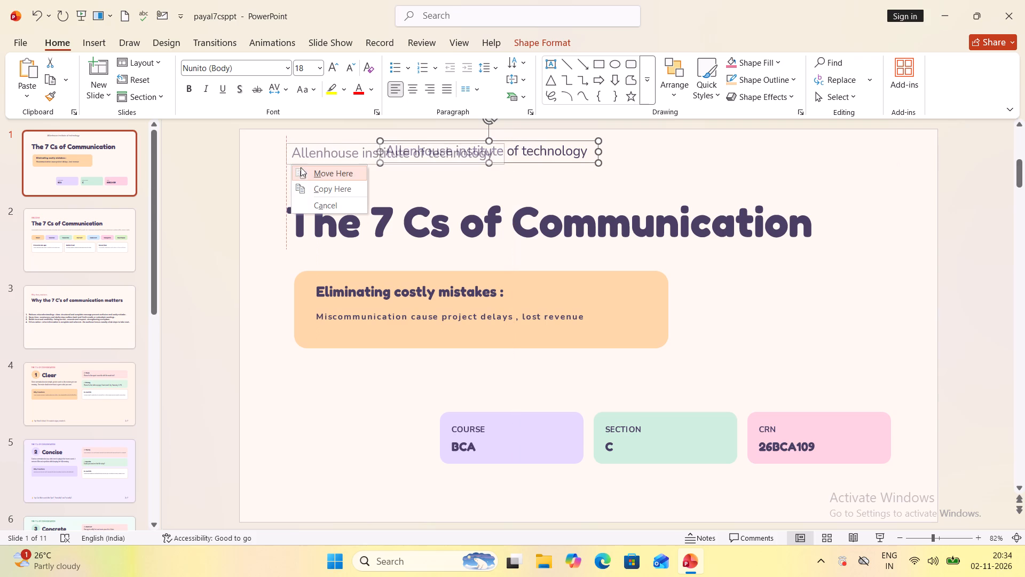
click(305, 173)
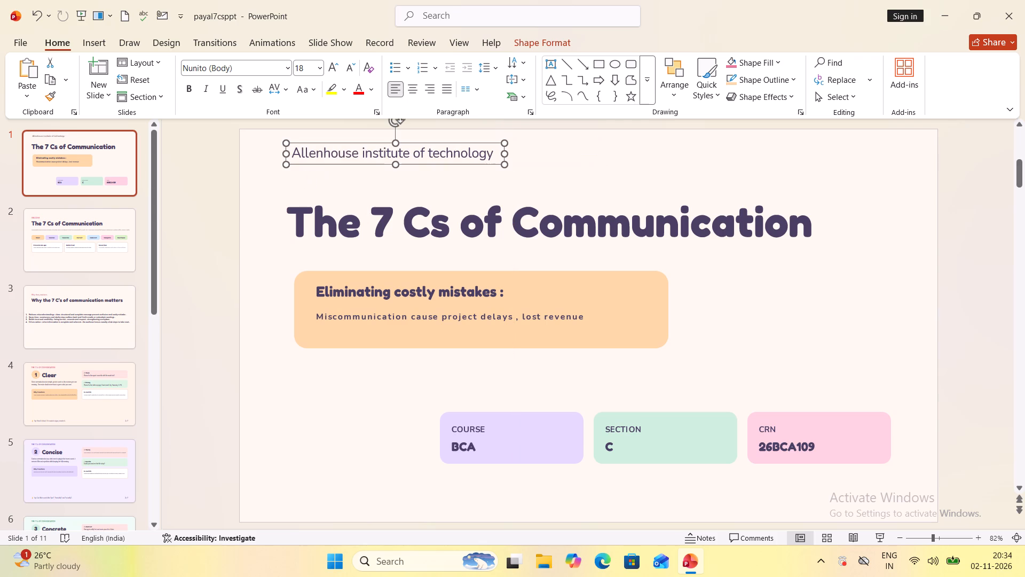
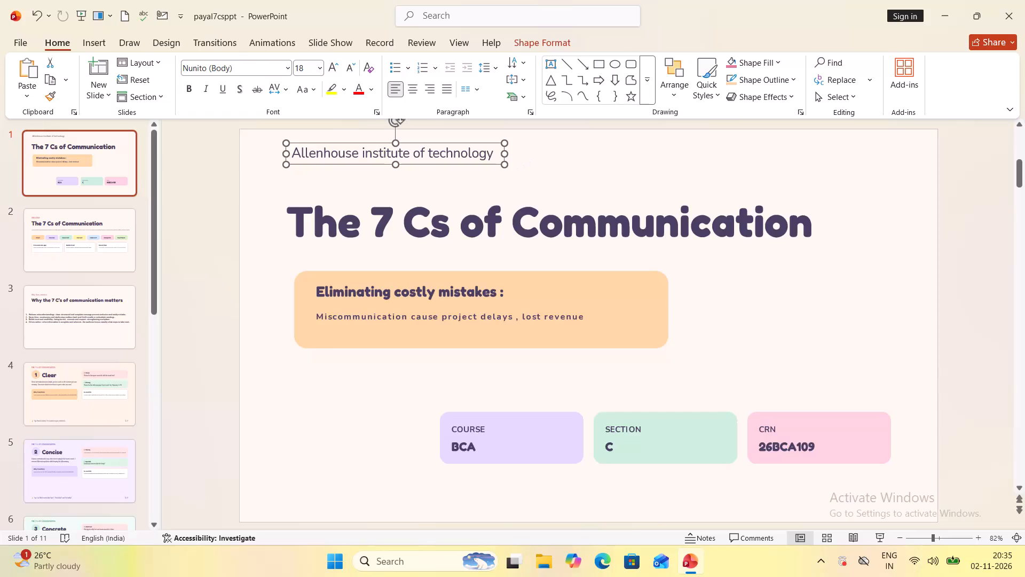
Add a second line reading "Bachelor of computer application" below the institute name on slide 1.
click(495, 158)
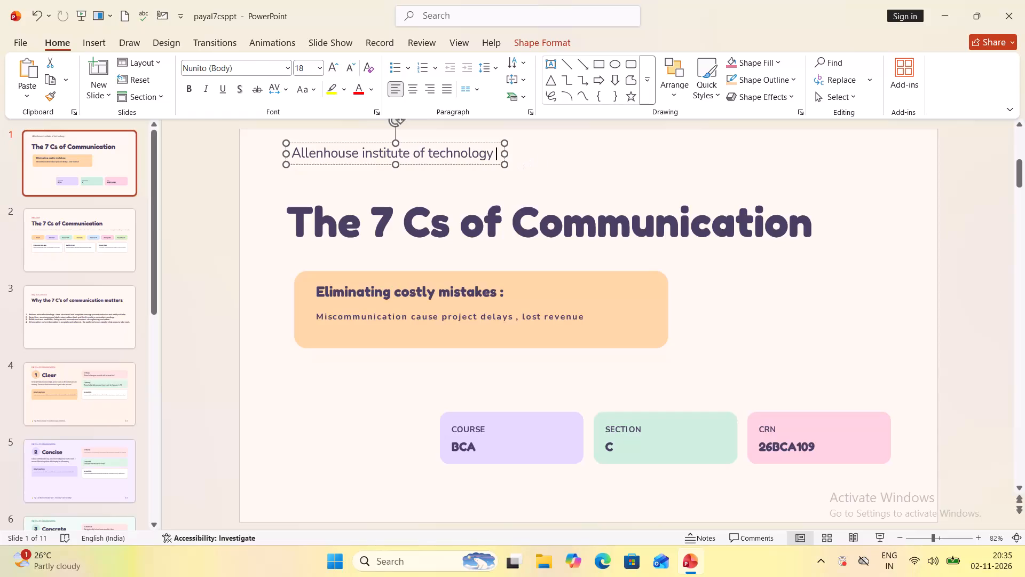
click(495, 158)
key(Return)
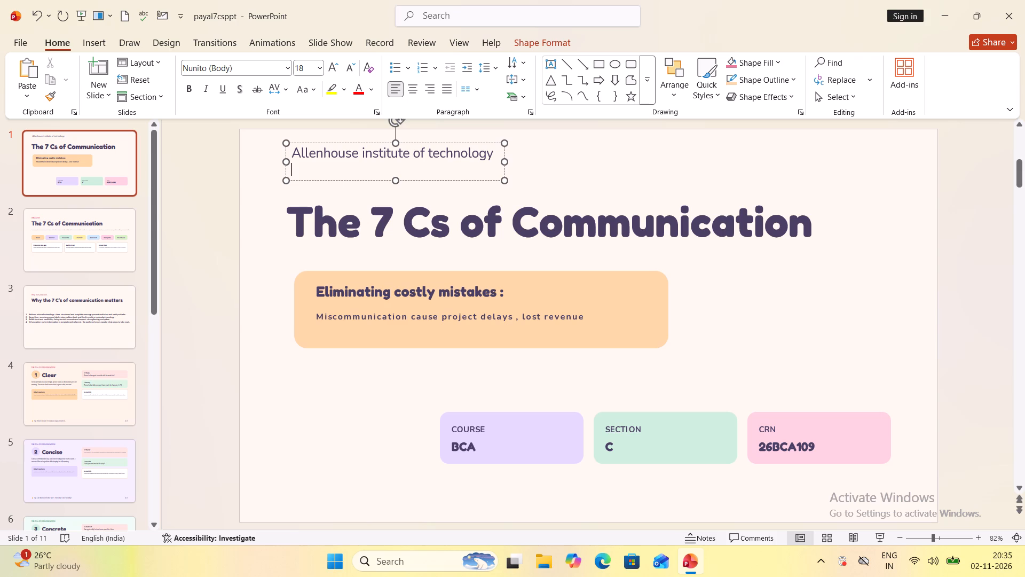
key(b)
key(v)
key(BackSpace)
key(b)
text(ac)
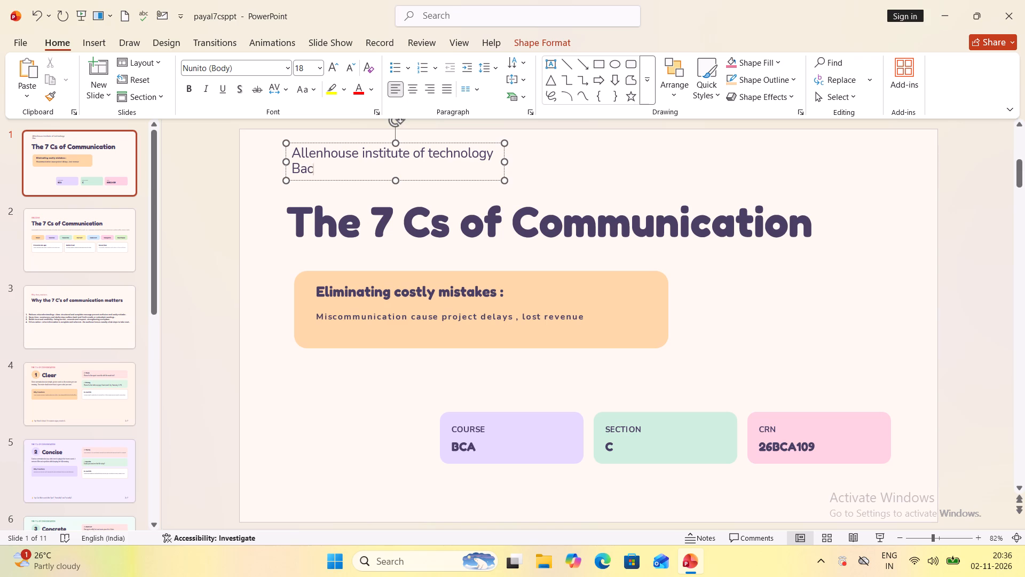
key(h)
text(elor)
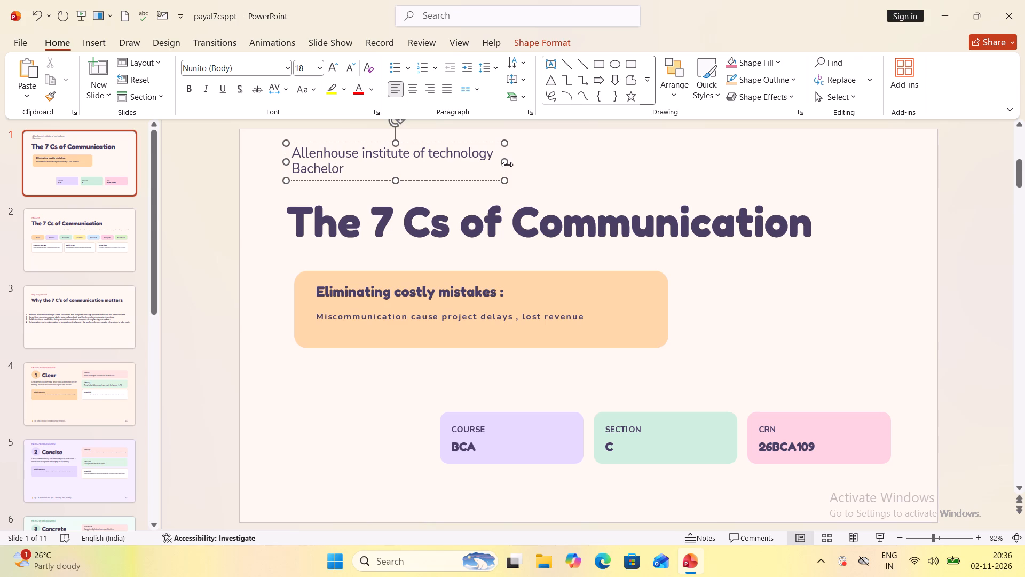
key(space)
text(of)
key(space)
key(c)
text(op)
key(BackSpace)
key(BackSpace)
text(ompu)
text(ter a)
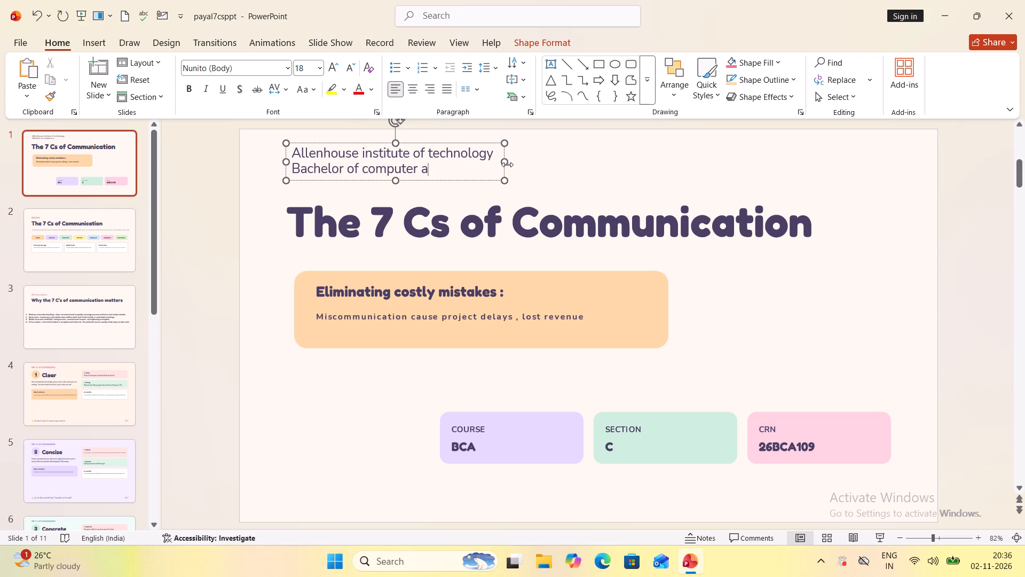
text(pplication)
key(space)
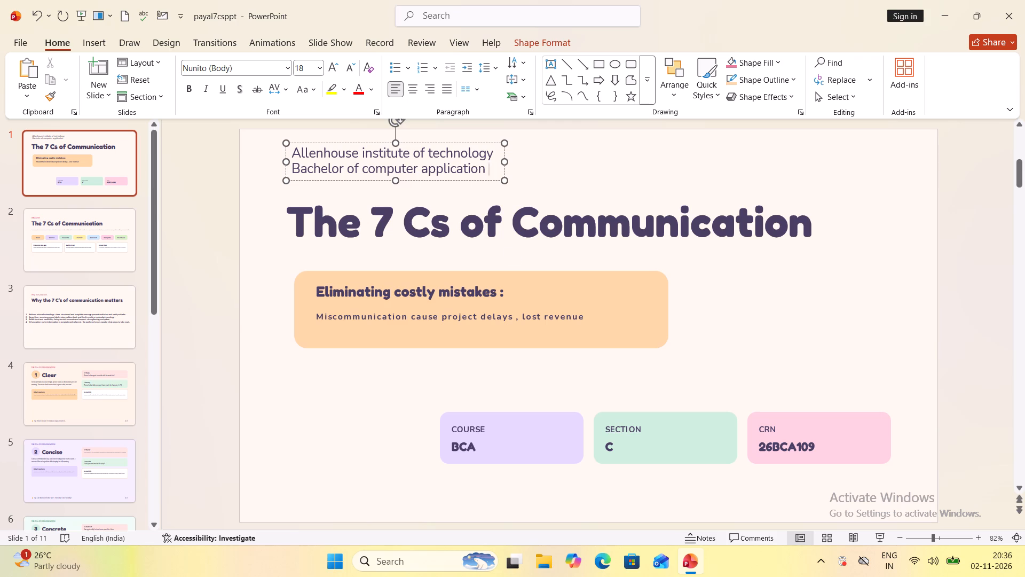
click(549, 198)
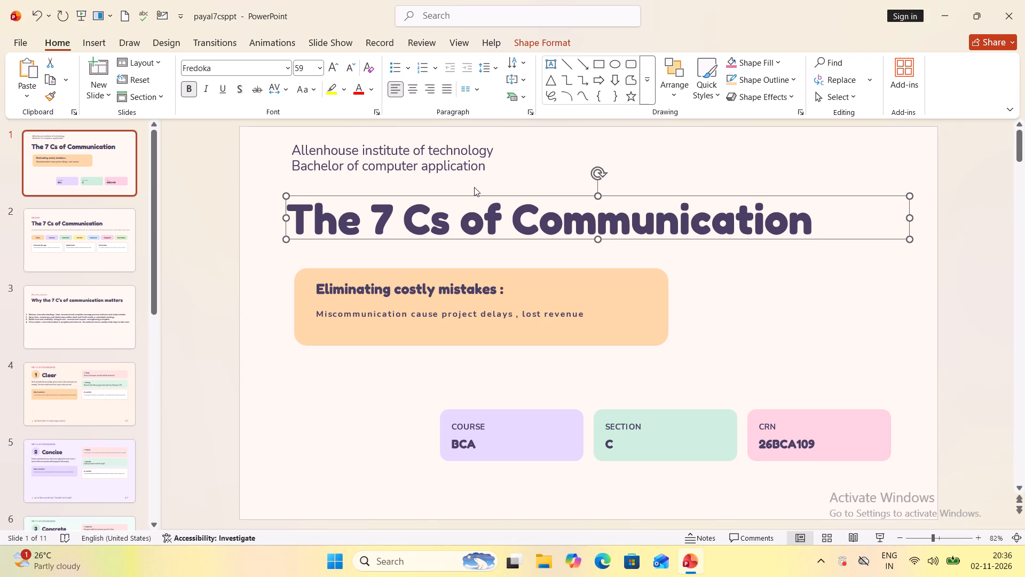
click(794, 271)
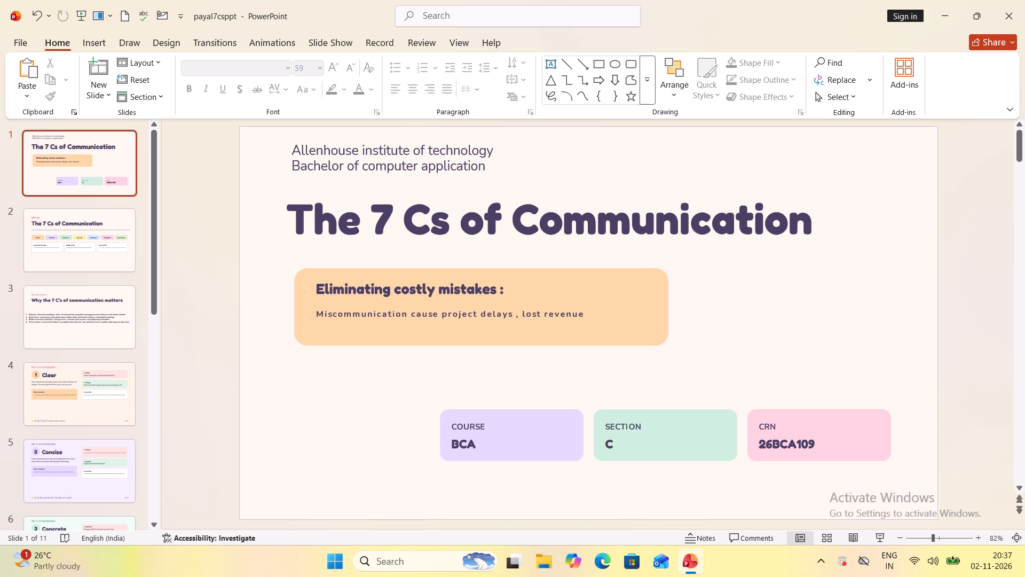
Move the orange rounded rectangle from the "Eliminating costly mistakes" text up behind the institute and degree lines.
click(579, 290)
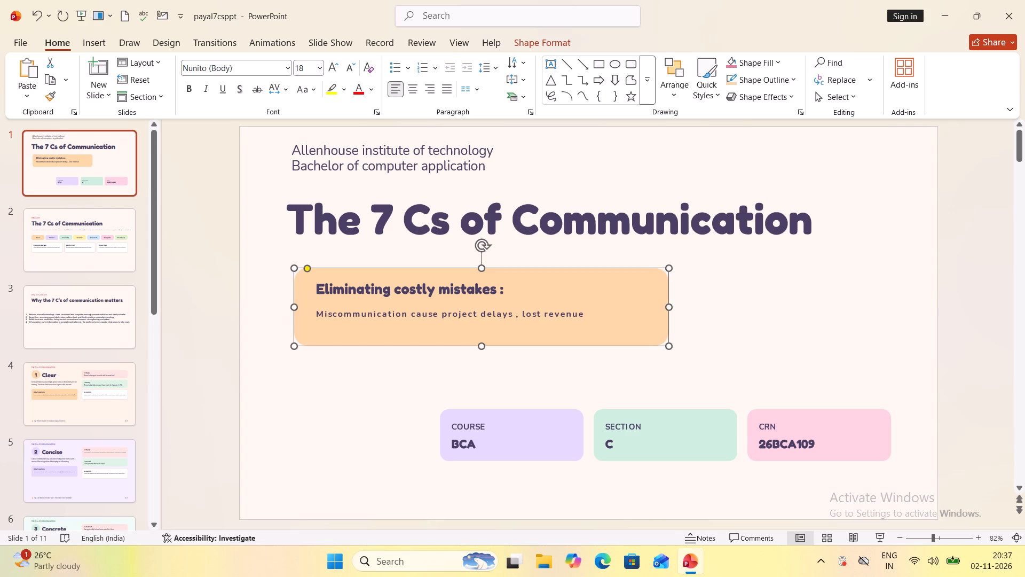
click(582, 285)
drag(582, 285, 603, 300)
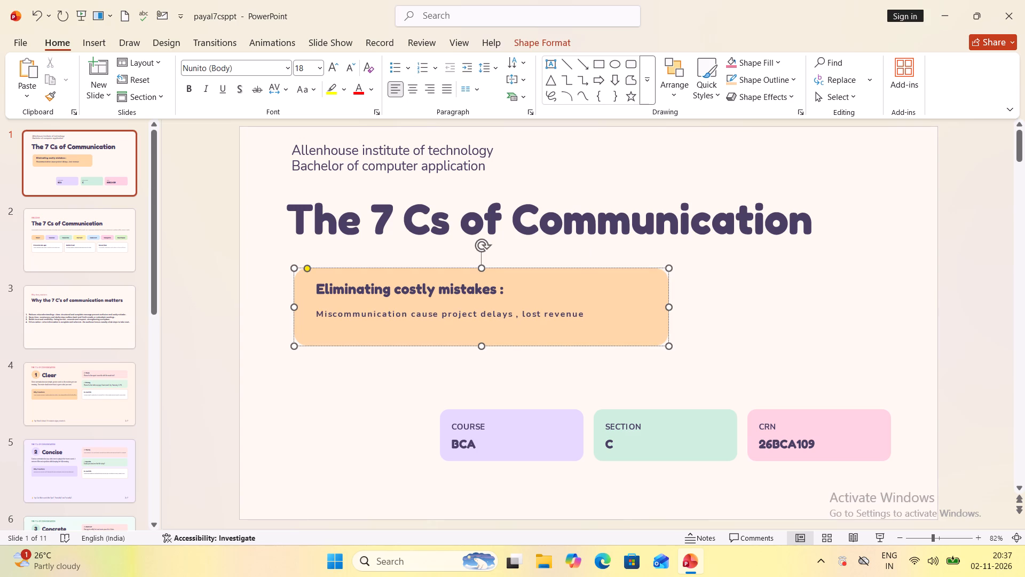
click(603, 300)
drag(603, 300, 605, 284)
double_click(605, 284)
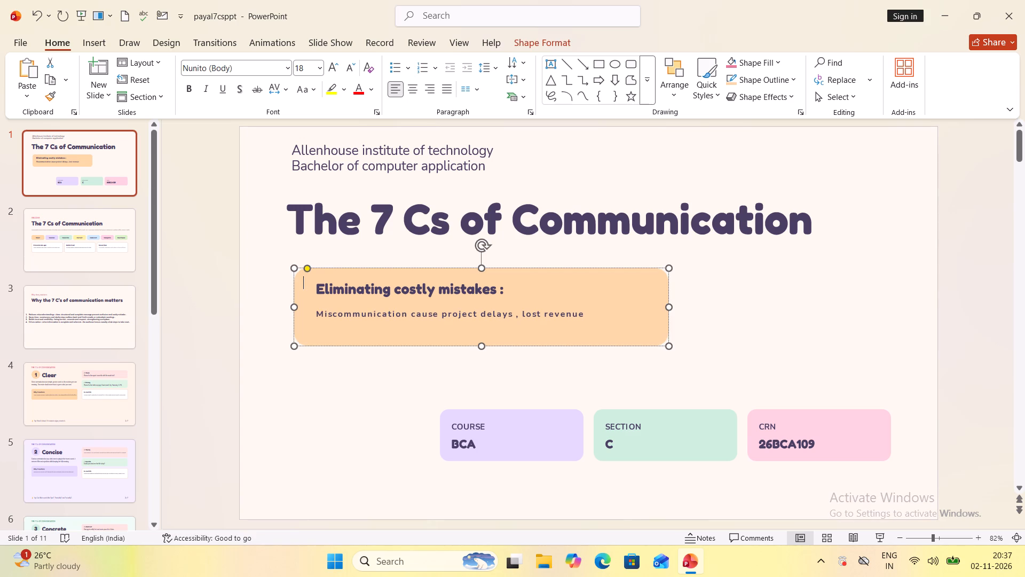
click(616, 275)
right_drag(616, 275, 638, 196)
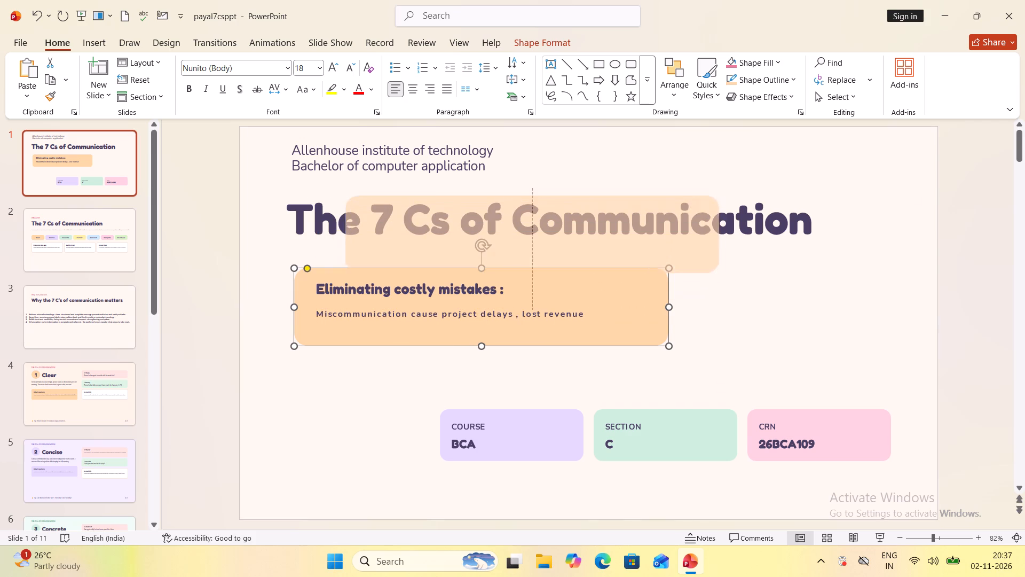
right_drag(638, 196, 550, 115)
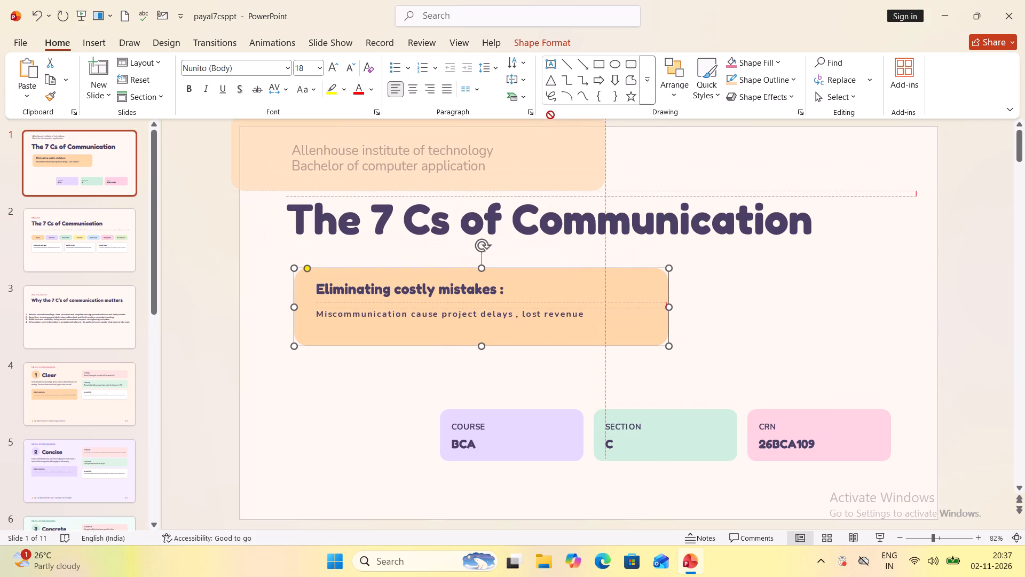
right_drag(550, 115, 573, 132)
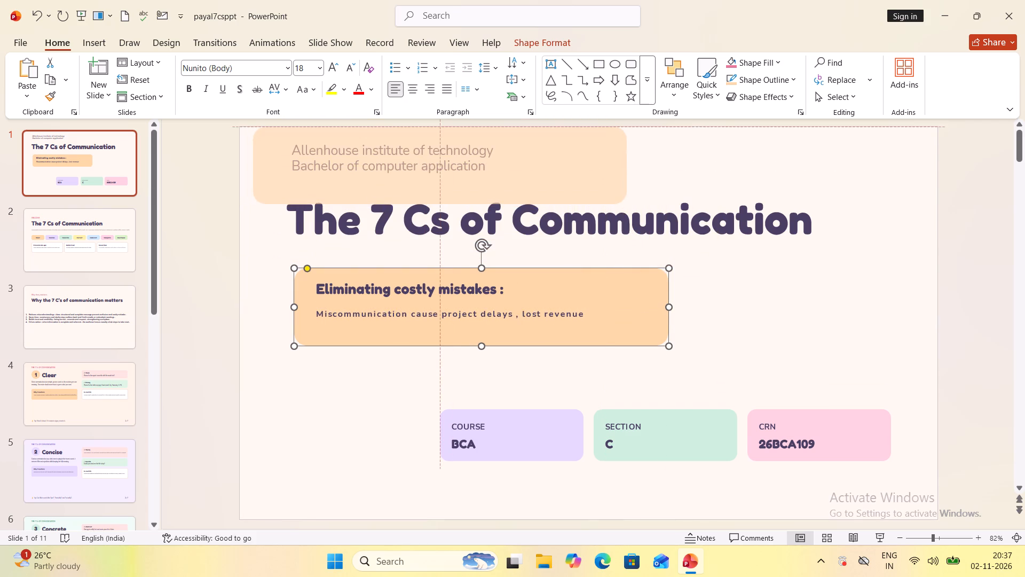
right_drag(573, 132, 570, 141)
click(598, 151)
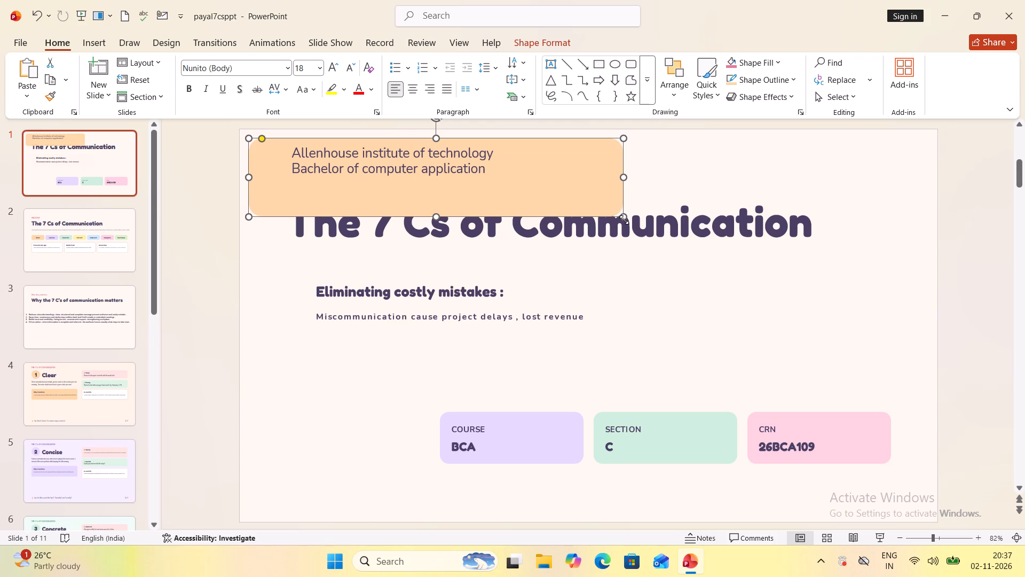
Shrink the orange rounded rectangle so it fits closely around the two institute and degree lines, clear of the title.
right_drag(620, 214, 603, 179)
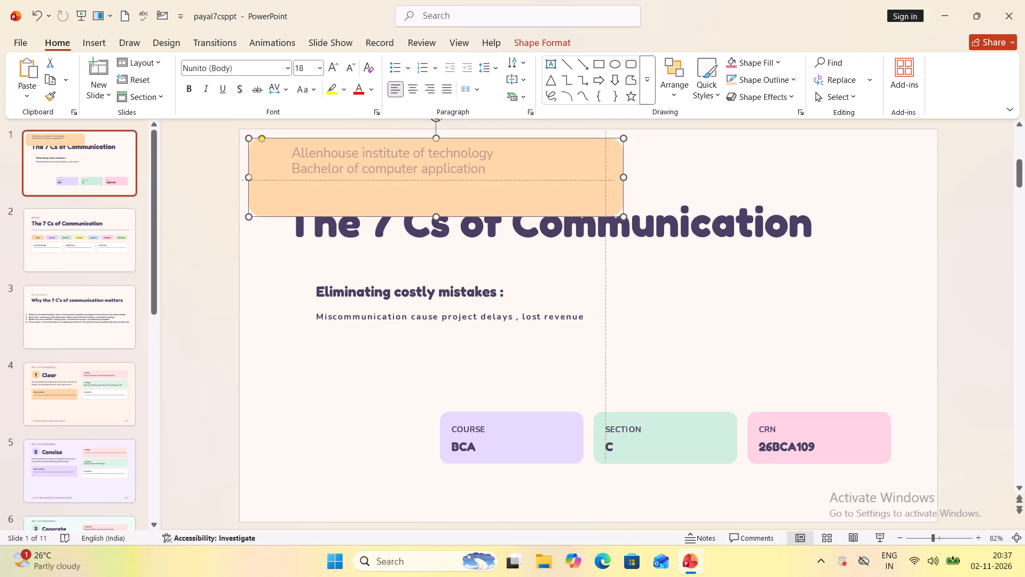
right_drag(603, 179, 603, 181)
click(680, 183)
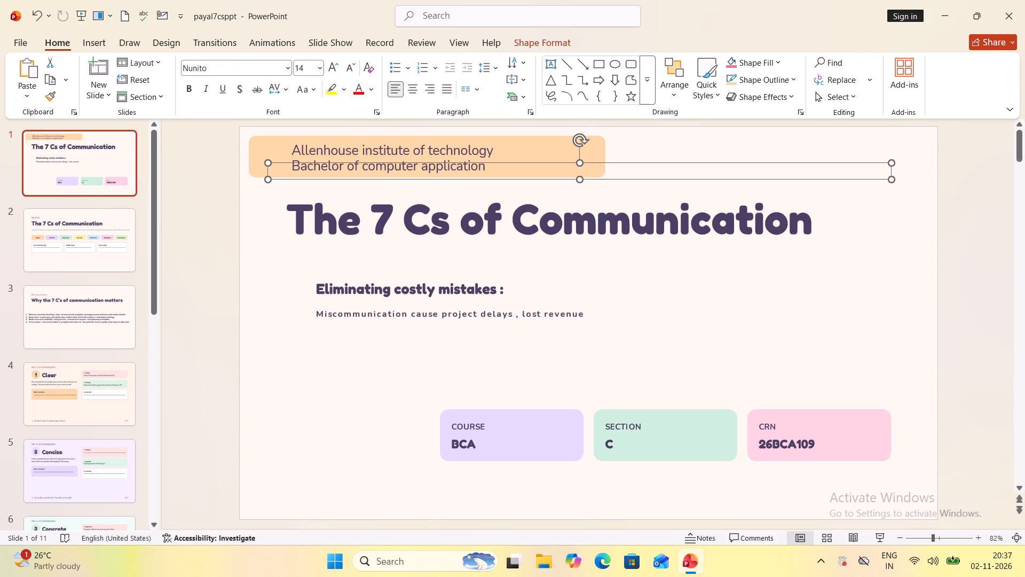
click(726, 283)
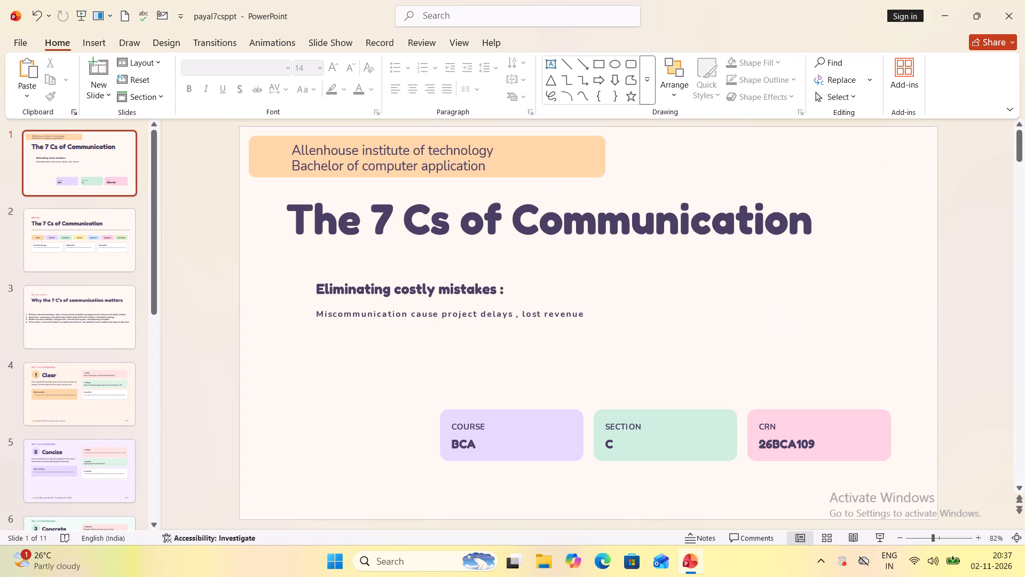
Replace the "Eliminating costly mistakes :" heading on slide 1 with "Professional communication".
click(506, 287)
key(BackSpace)
key(BackSpace)
key(BackSpace)
key(BackSpace)
key(BackSpace)
key(BackSpace)
key(BackSpace)
key(BackSpace)
key(BackSpace)
key(BackSpace)
key(BackSpace)
key(BackSpace)
key(BackSpace)
key(BackSpace)
key(BackSpace)
key(BackSpace)
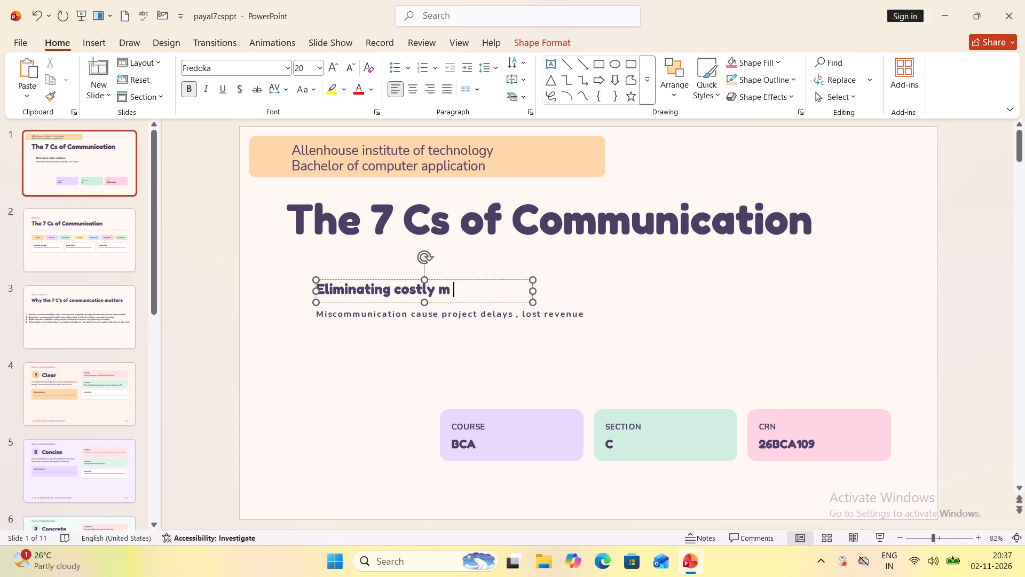
key(BackSpace)
key(BackSpace)
key(BackSpace)
key(BackSpace)
key(BackSpace)
key(BackSpace)
key(BackSpace)
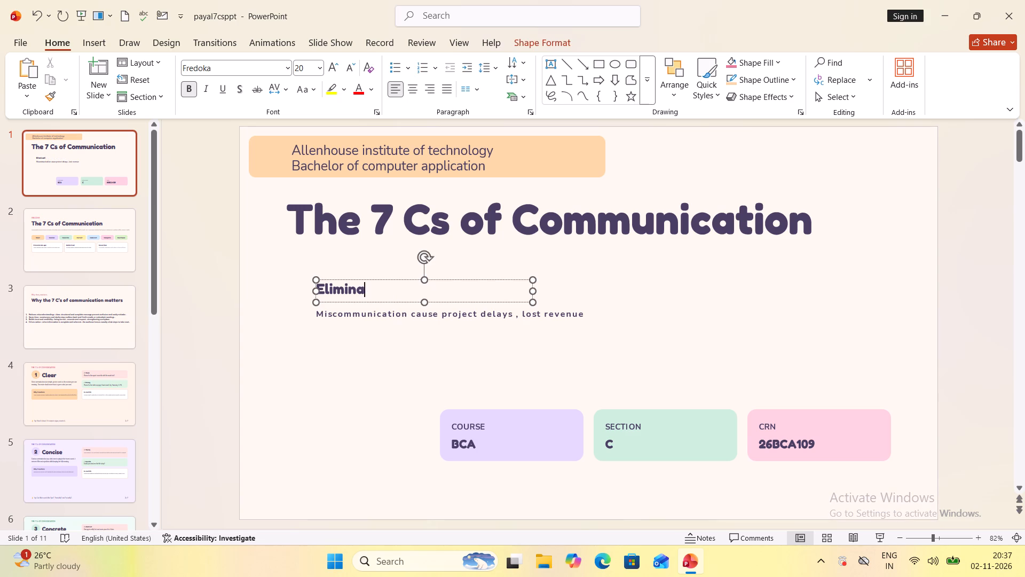
key(BackSpace)
key(BackSpace)
key(BackSpace)
key(BackSpace)
key(BackSpace)
key(BackSpace)
key(BackSpace)
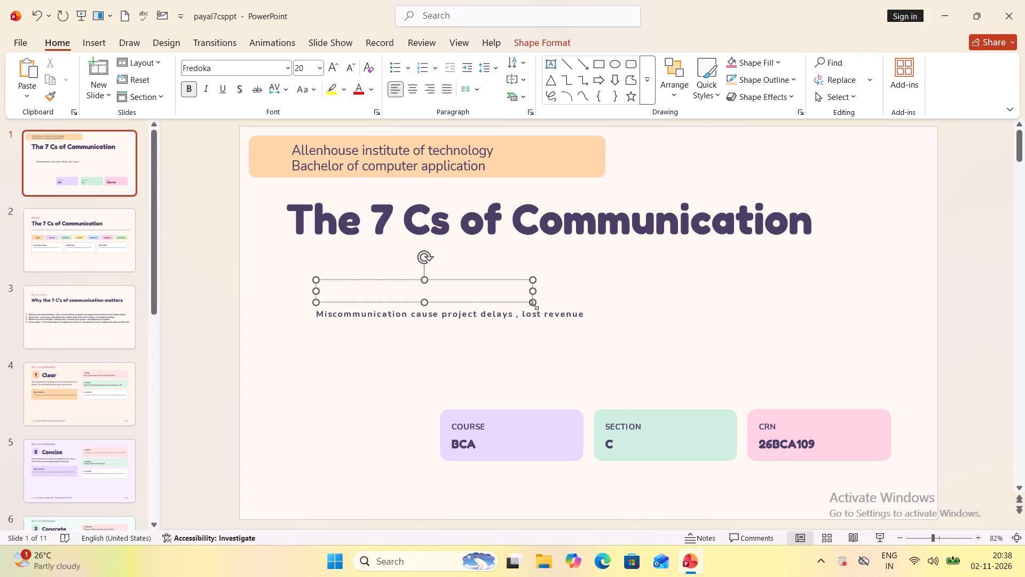
key(p)
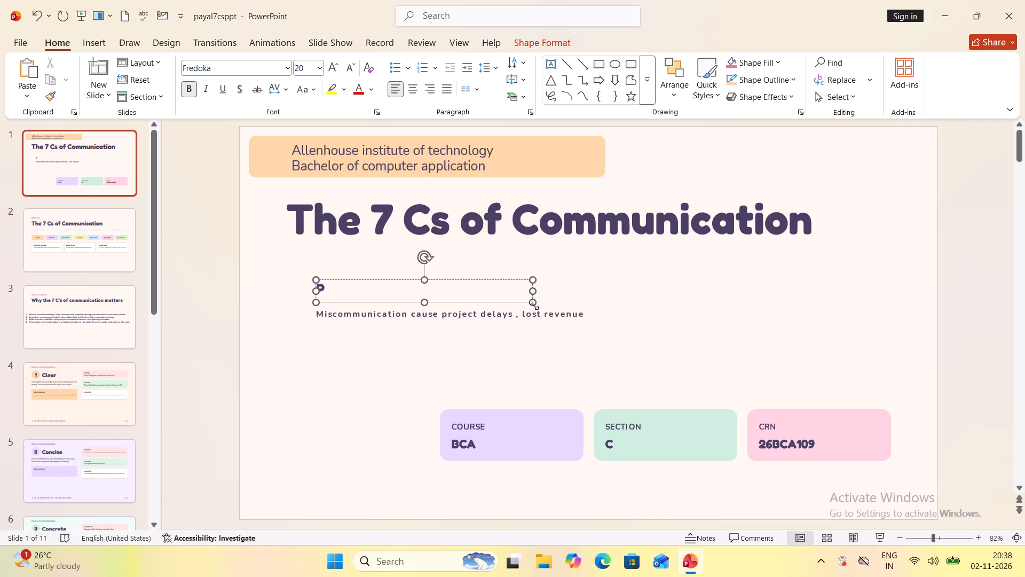
text(ro)
text(fess)
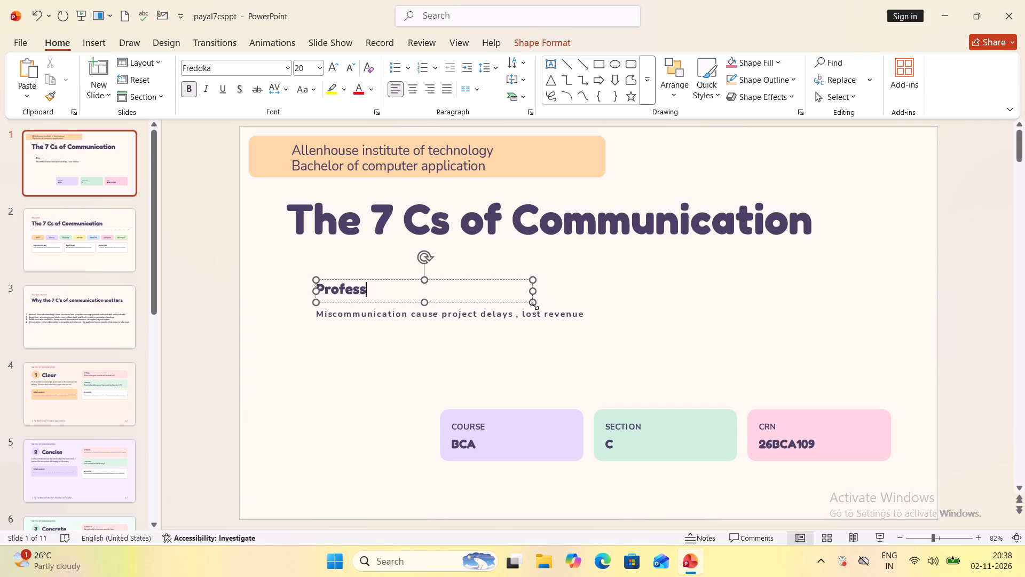
text(ional)
key(space)
text(cp)
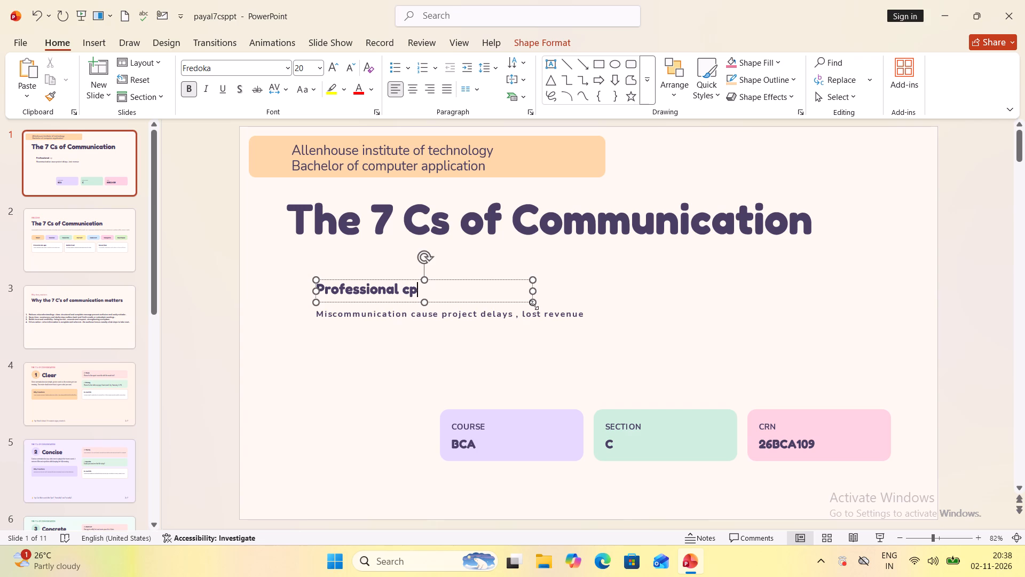
key(BackSpace)
text(ommunication)
key(space)
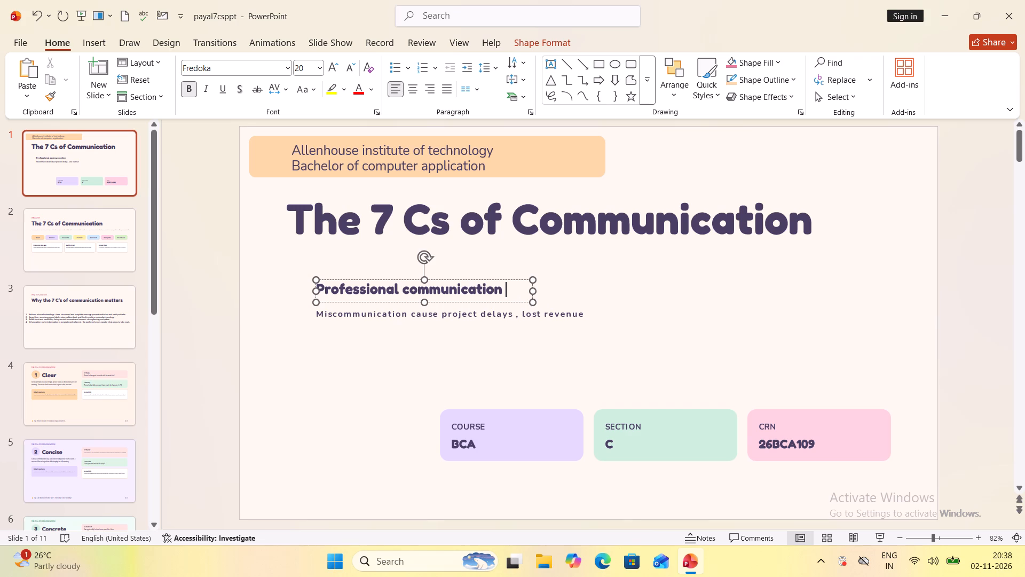
Cut the word "revenue" from the end of the "Miscommunication cause project delays" line on slide 1.
click(574, 310)
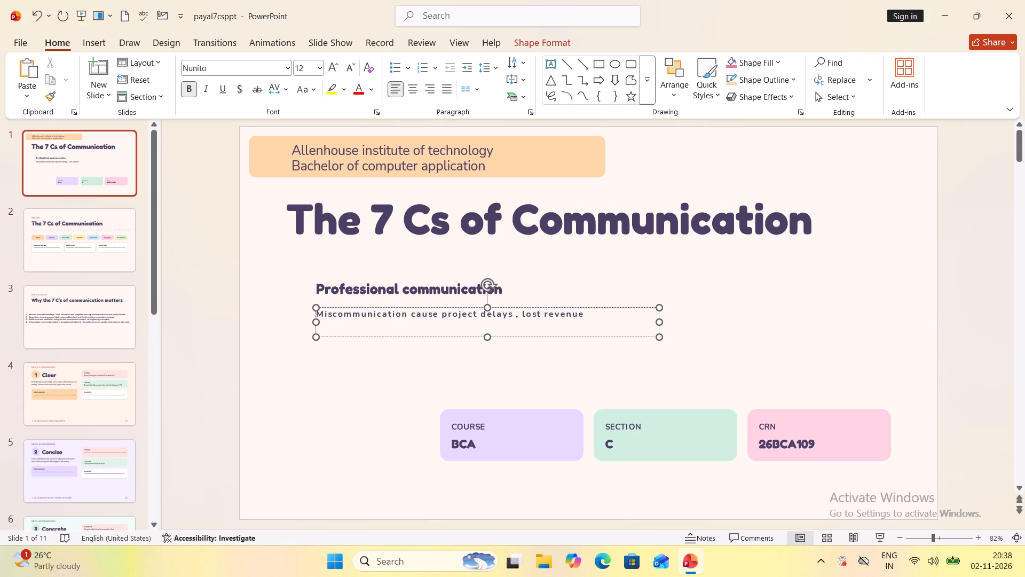
click(593, 316)
double_click(593, 316)
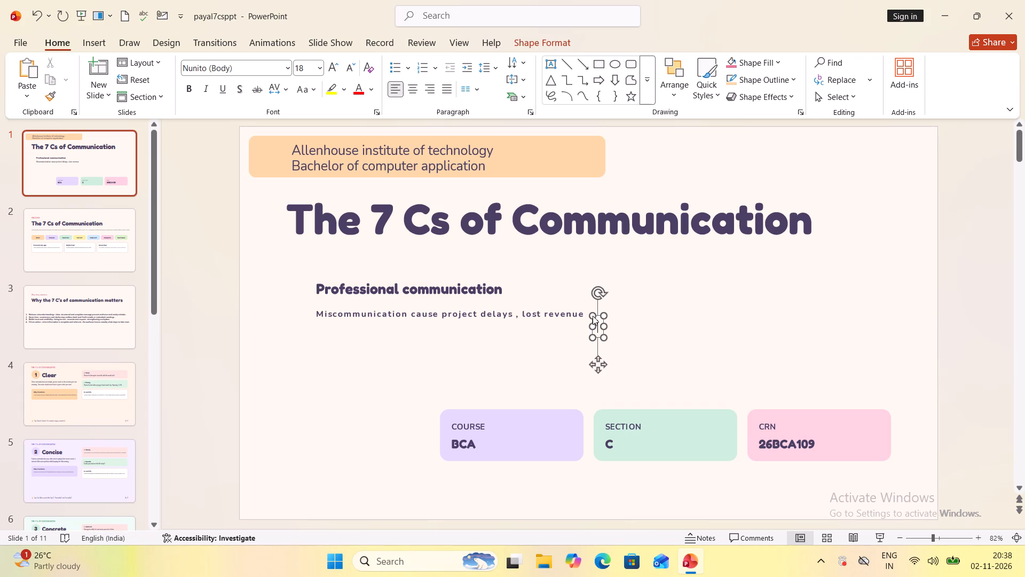
double_click(582, 316)
right_click(582, 316)
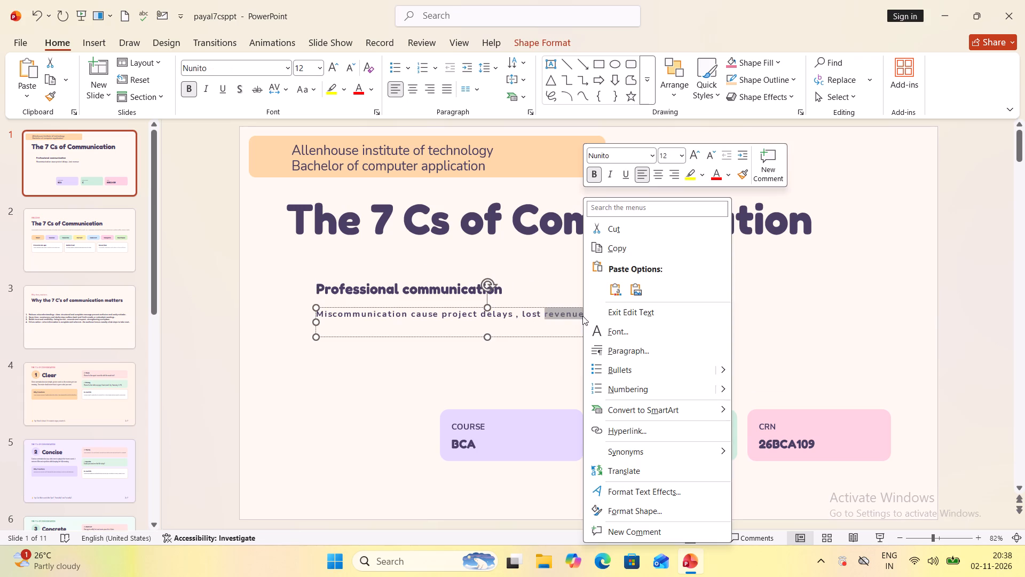
click(609, 224)
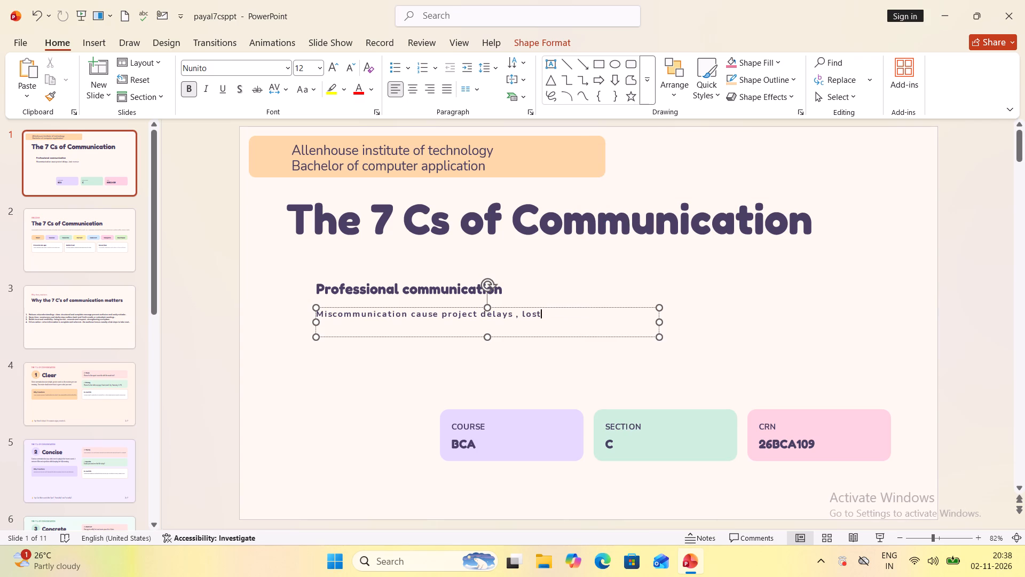
Reduce the height of the "Miscommunication cause project delays" text box so it fits closely around its single line.
click(592, 325)
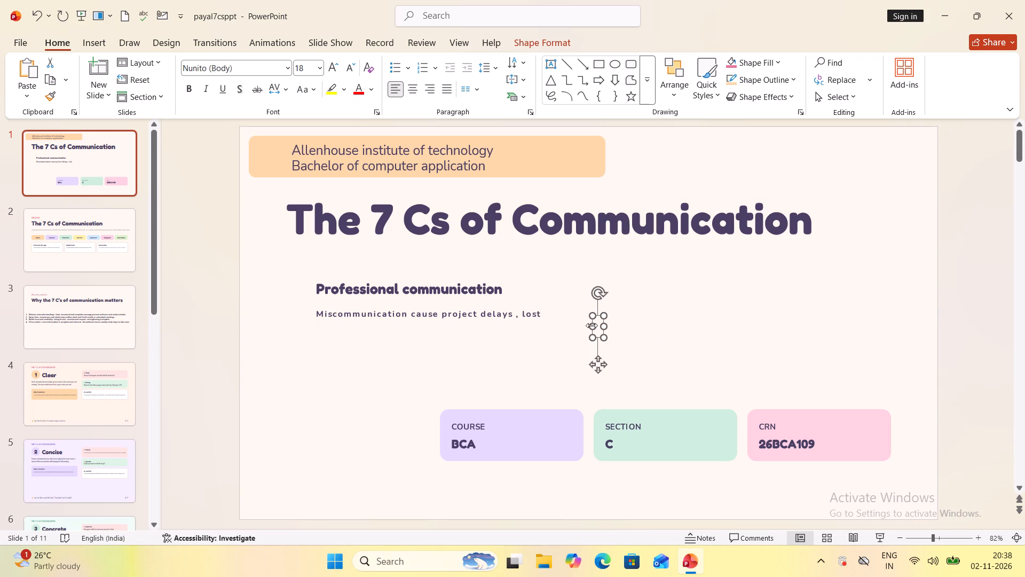
double_click(534, 311)
triple_click(534, 311)
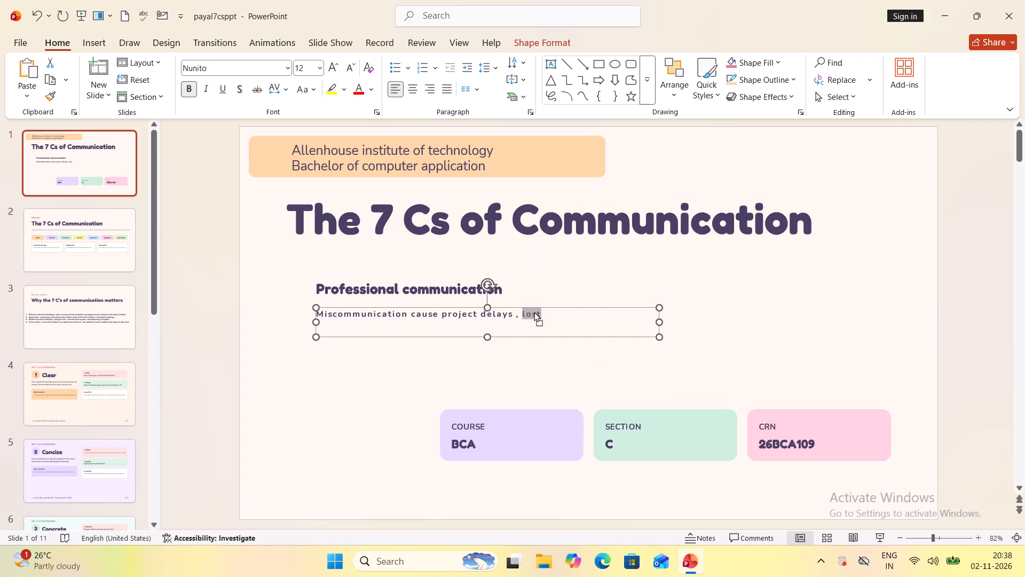
click(534, 311)
triple_click(534, 311)
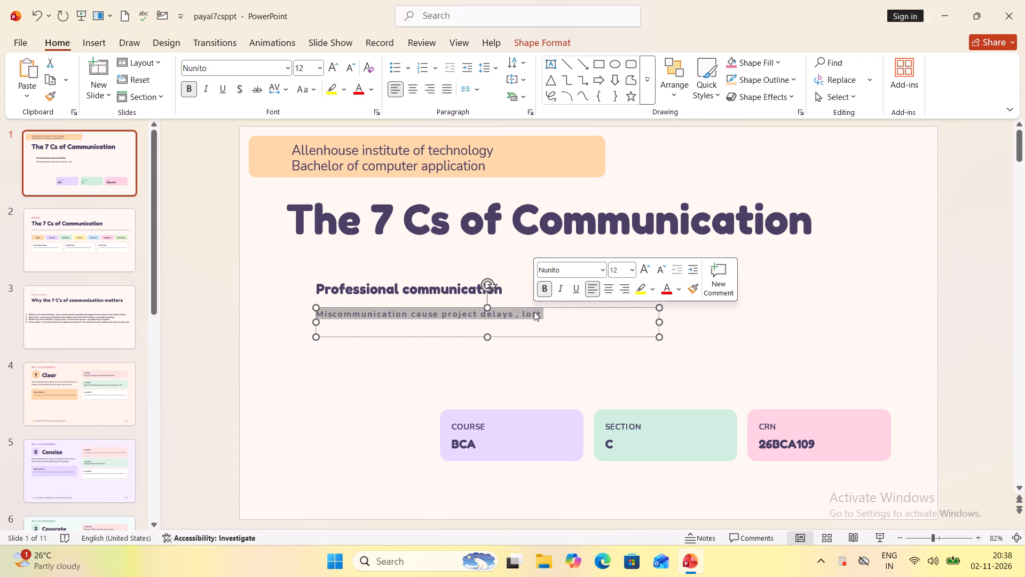
double_click(657, 318)
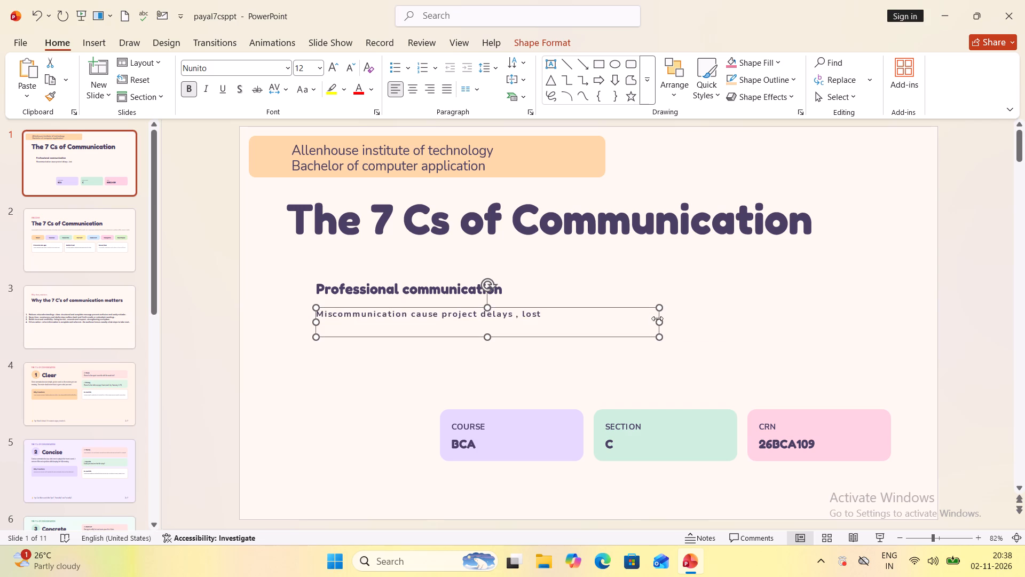
click(657, 318)
click(651, 316)
right_click(651, 316)
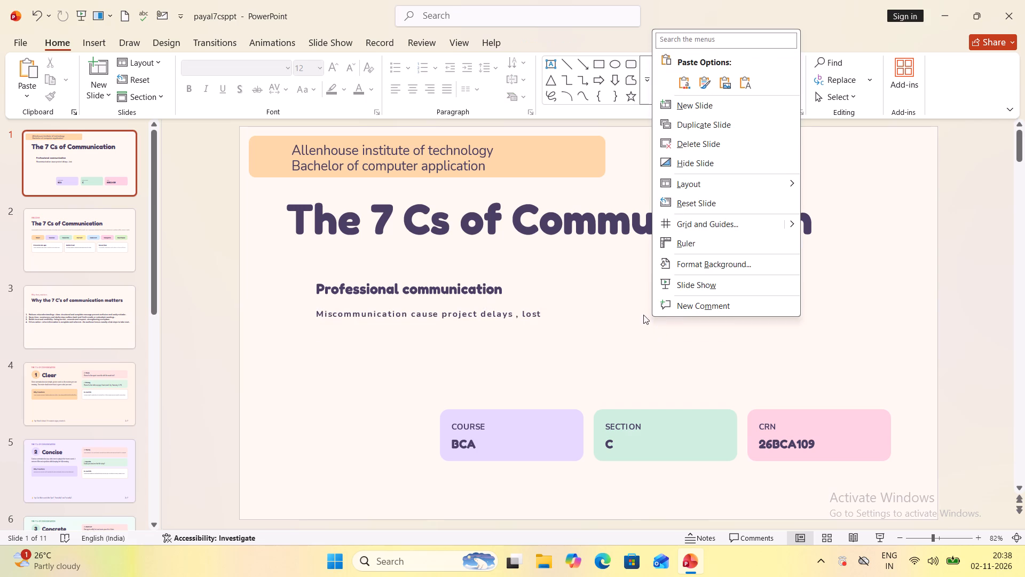
click(450, 314)
click(450, 314)
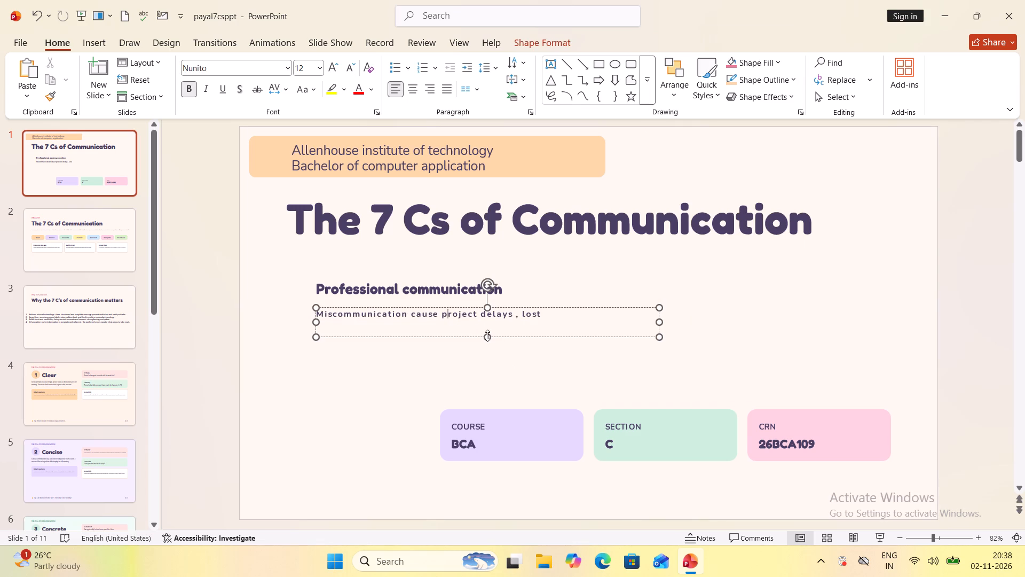
right_drag(487, 336, 488, 323)
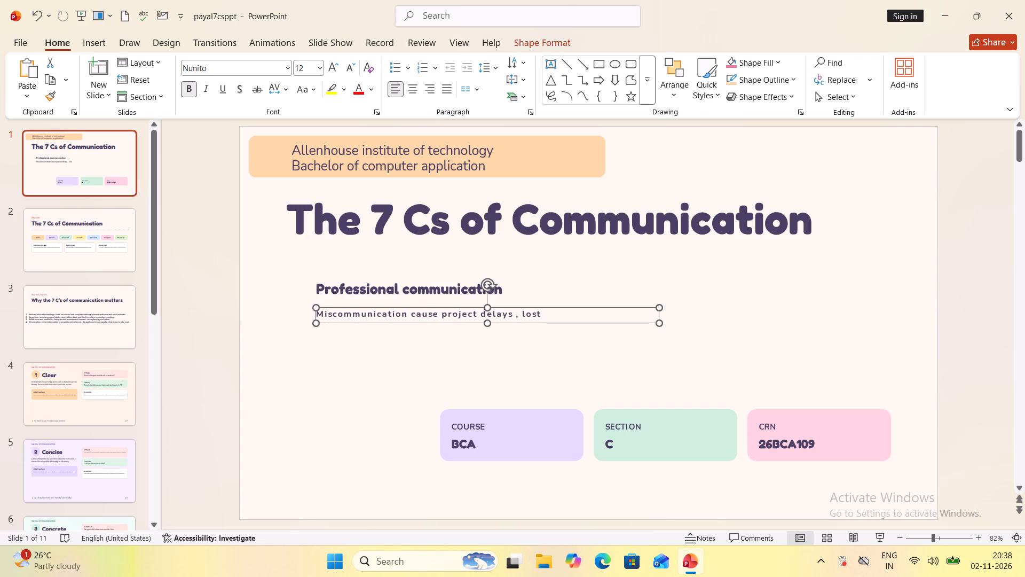
Delete the word "lost" from the end of the "Miscommunication cause project delays" line.
right_click(511, 316)
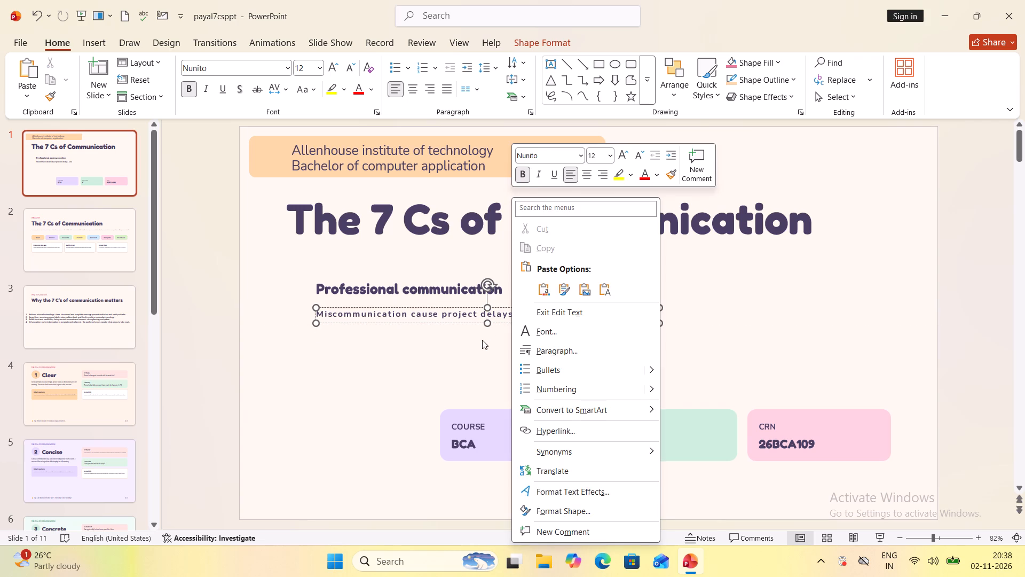
click(476, 318)
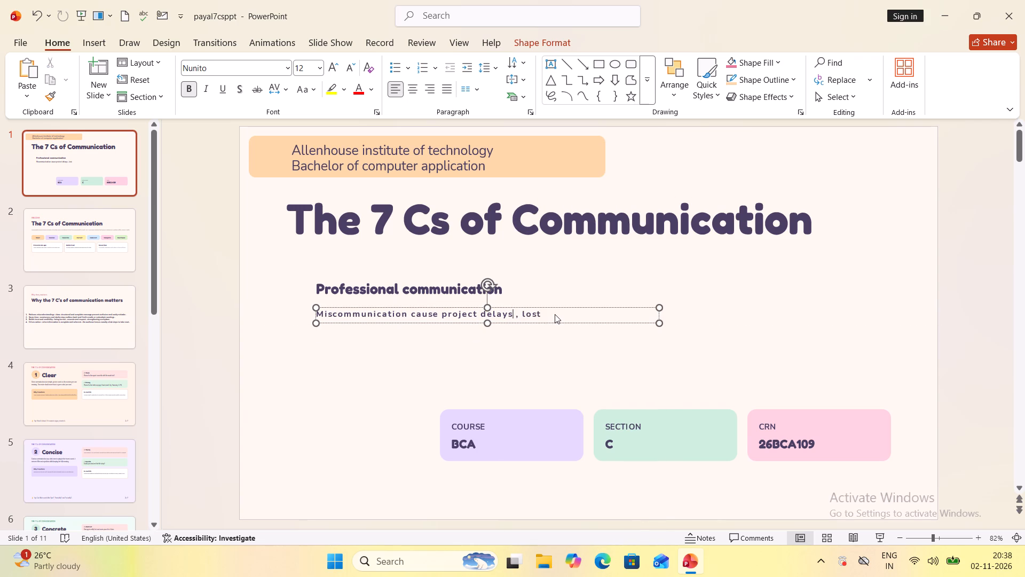
click(555, 314)
click(555, 314)
key(BackSpace)
key(BackSpace)
key(BackSpace)
key(BackSpace)
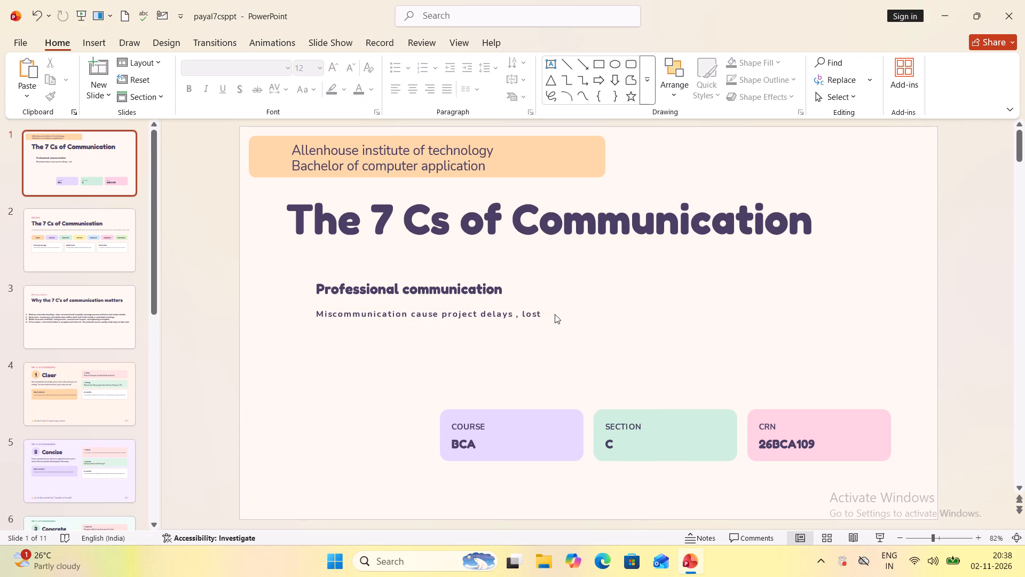
click(545, 314)
double_click(541, 314)
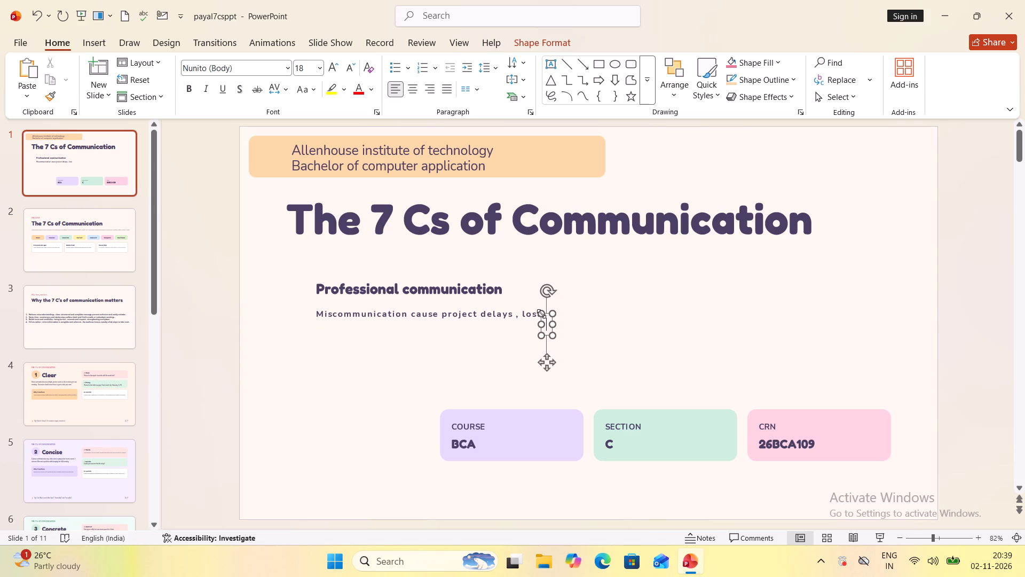
double_click(541, 314)
double_click(534, 314)
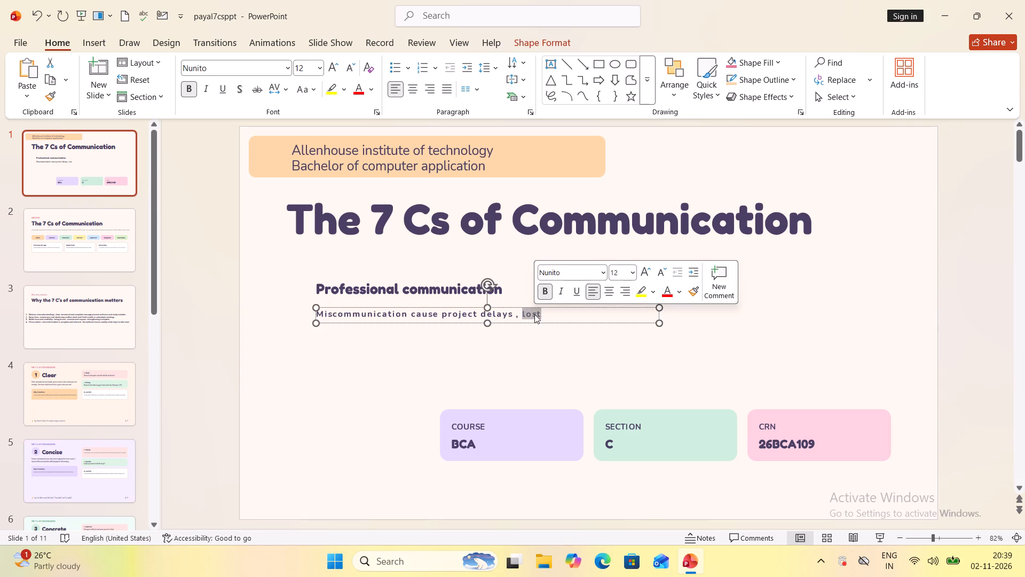
key(BackSpace)
key(BackSpace)
Delete all the remaining text of the "Miscommunication cause project delays" line below "Professional communication".
triple_click(510, 315)
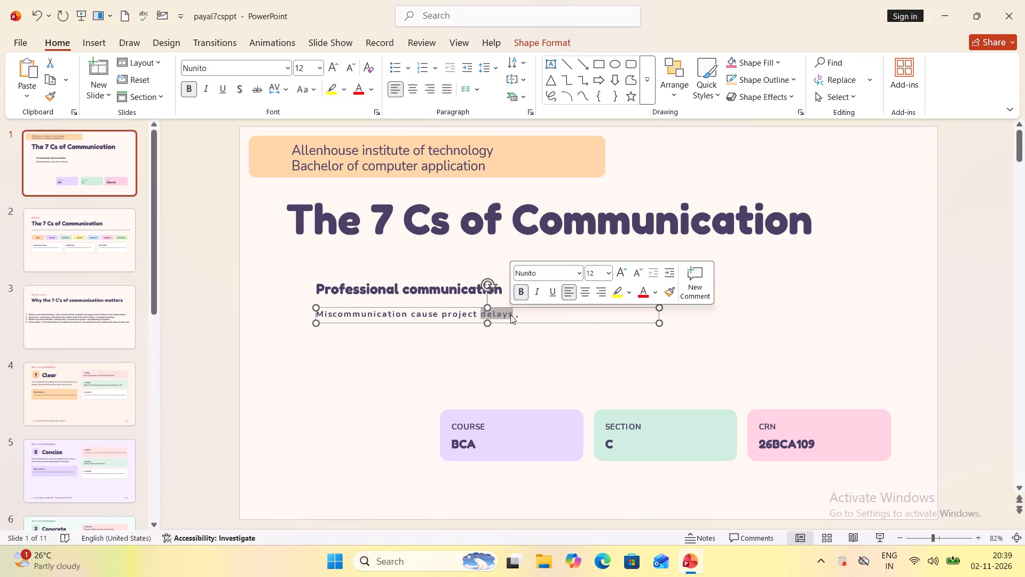
click(510, 315)
double_click(510, 315)
double_click(510, 315)
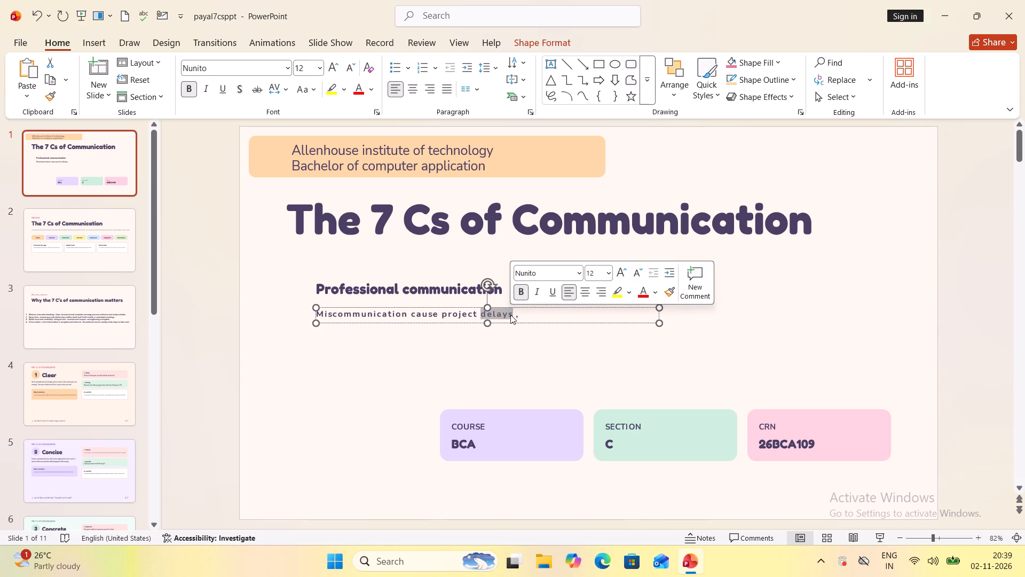
double_click(510, 315)
double_click(510, 315)
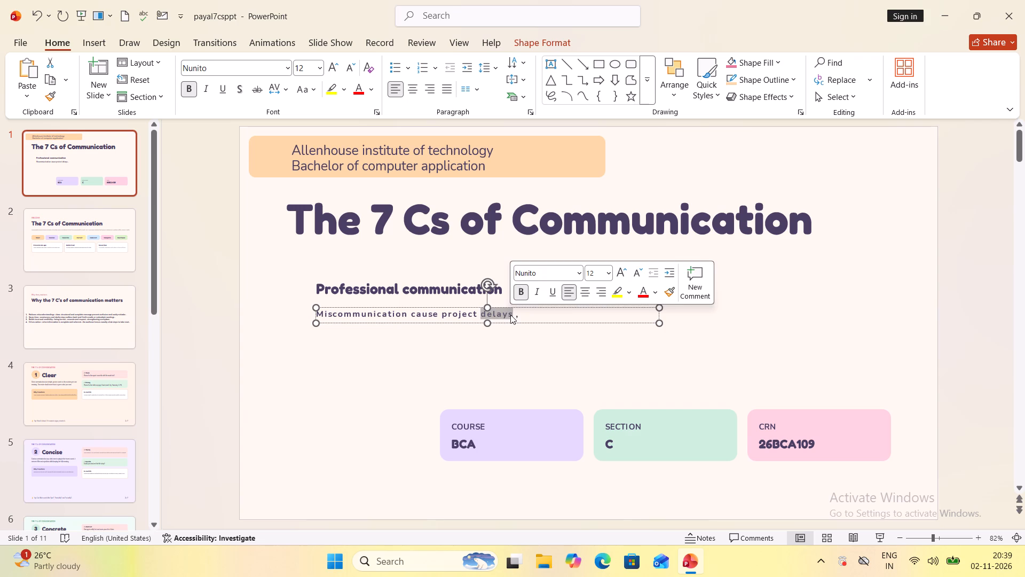
double_click(510, 315)
double_click(510, 315)
triple_click(510, 315)
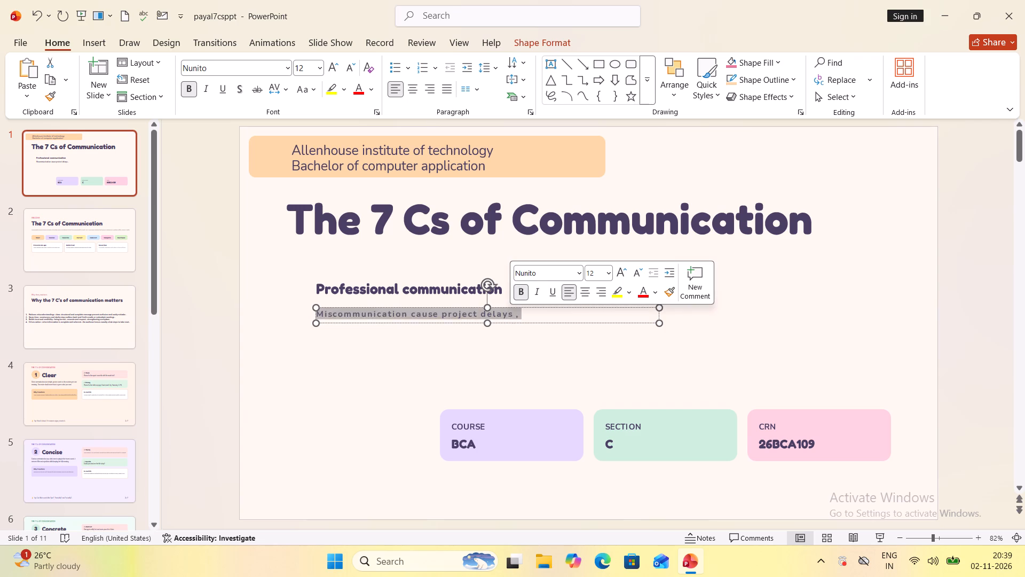
click(510, 315)
triple_click(510, 315)
key(BackSpace)
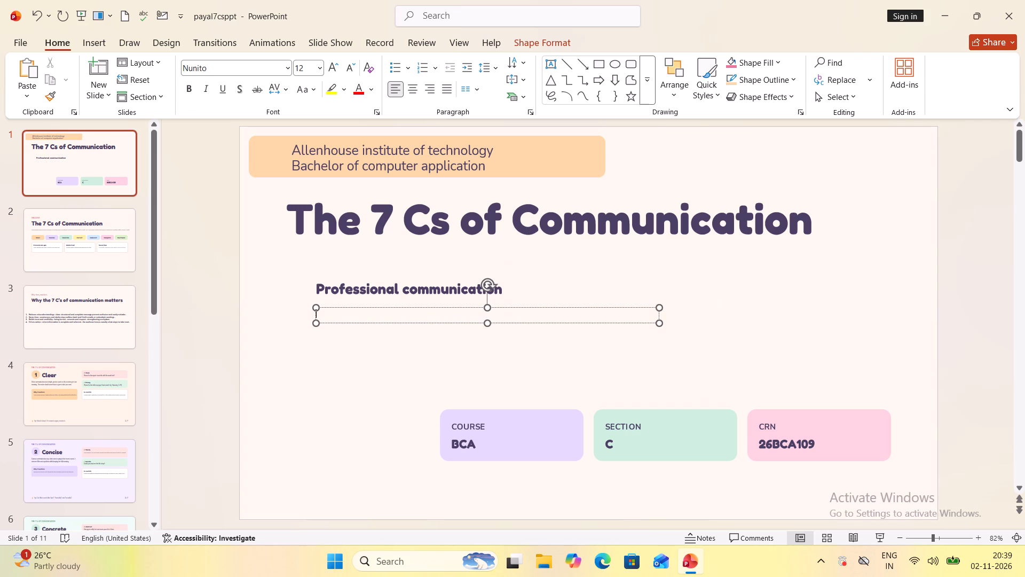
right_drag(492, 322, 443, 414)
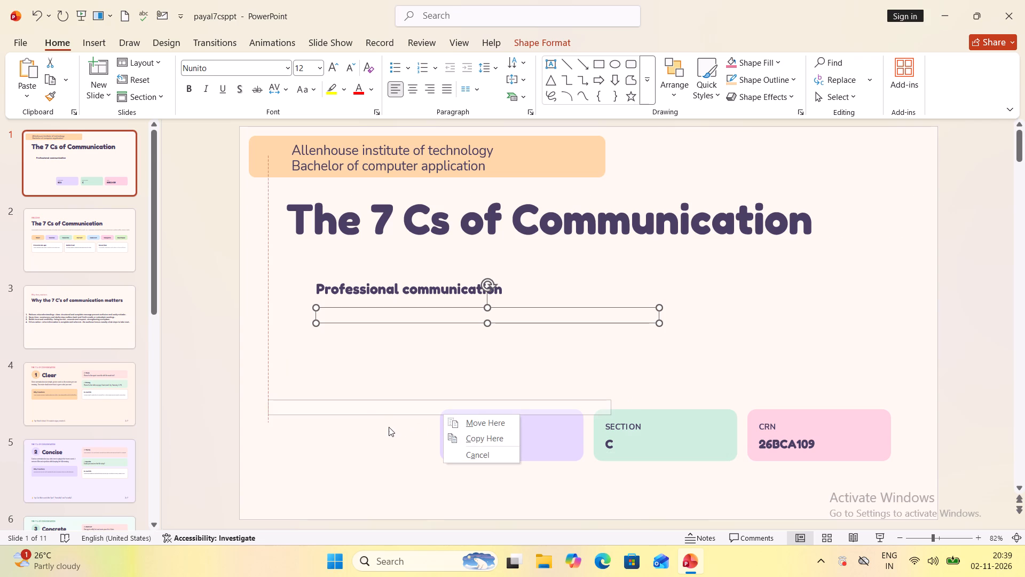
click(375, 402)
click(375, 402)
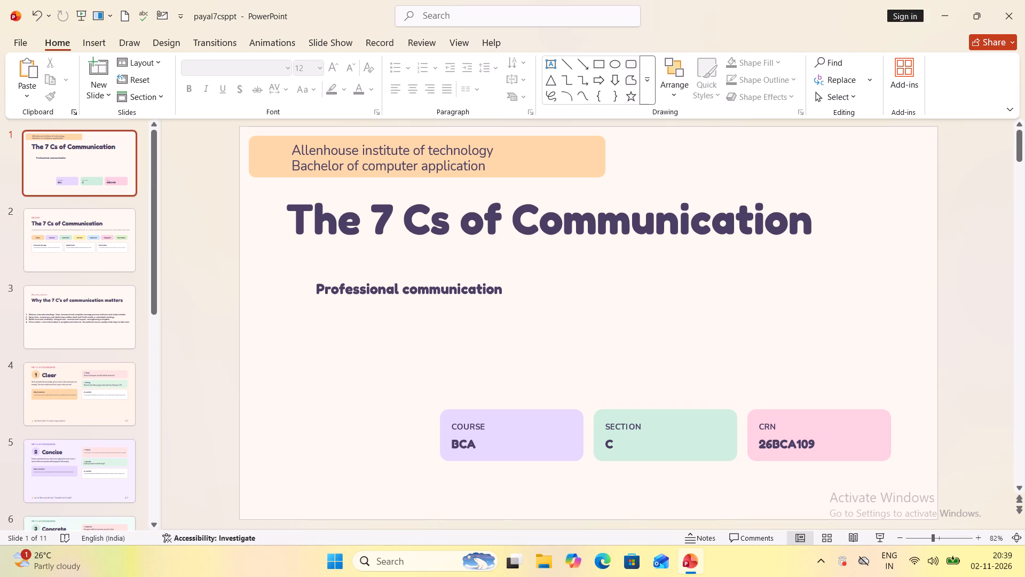
Move the title "The 7 Cs of Communication" down to just above "Professional communication", aligned with that line's left edge.
click(462, 221)
right_drag(456, 235, 453, 247)
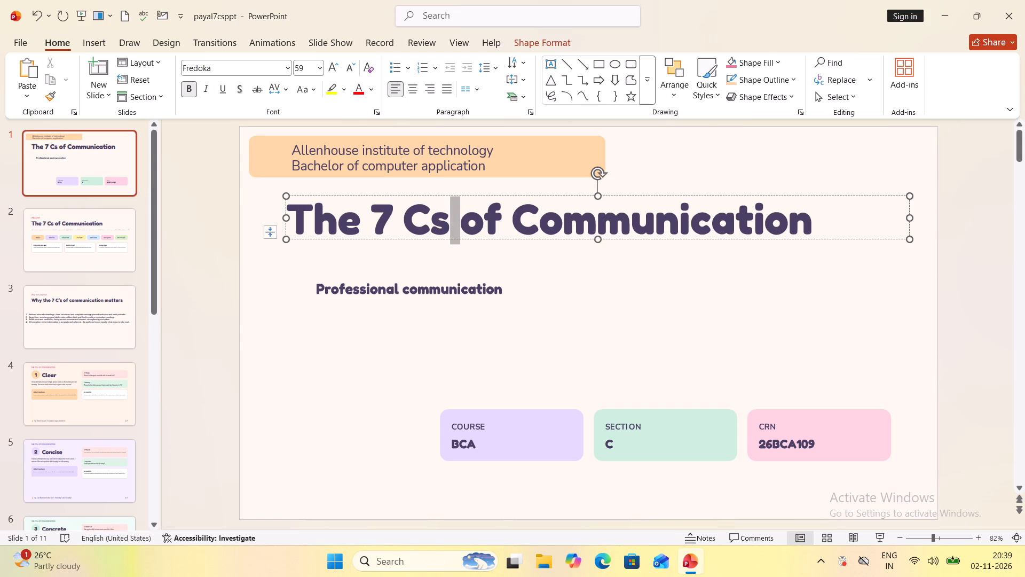
right_drag(453, 247, 481, 242)
drag(437, 253, 450, 237)
right_drag(450, 237, 450, 249)
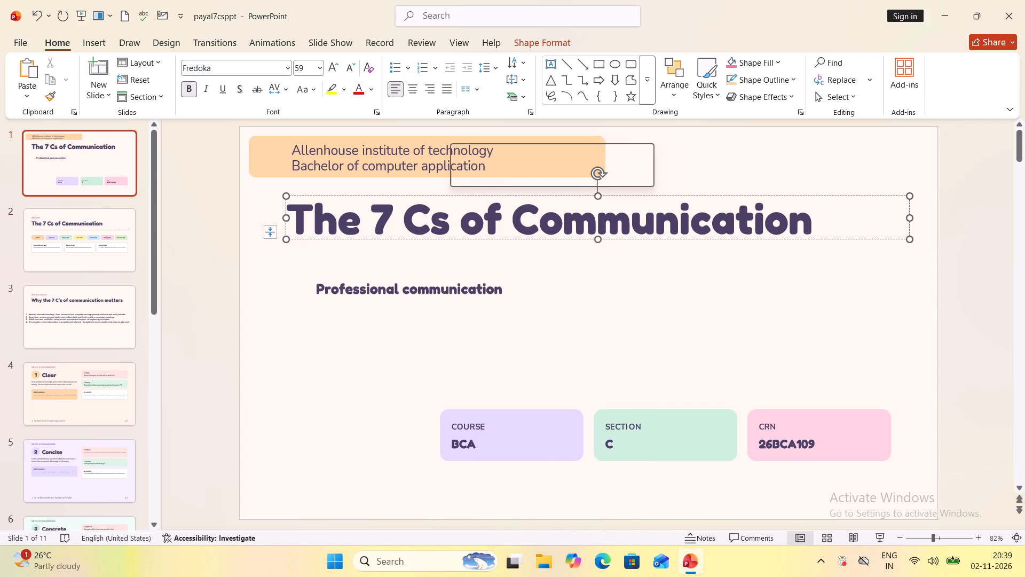
drag(439, 246, 453, 228)
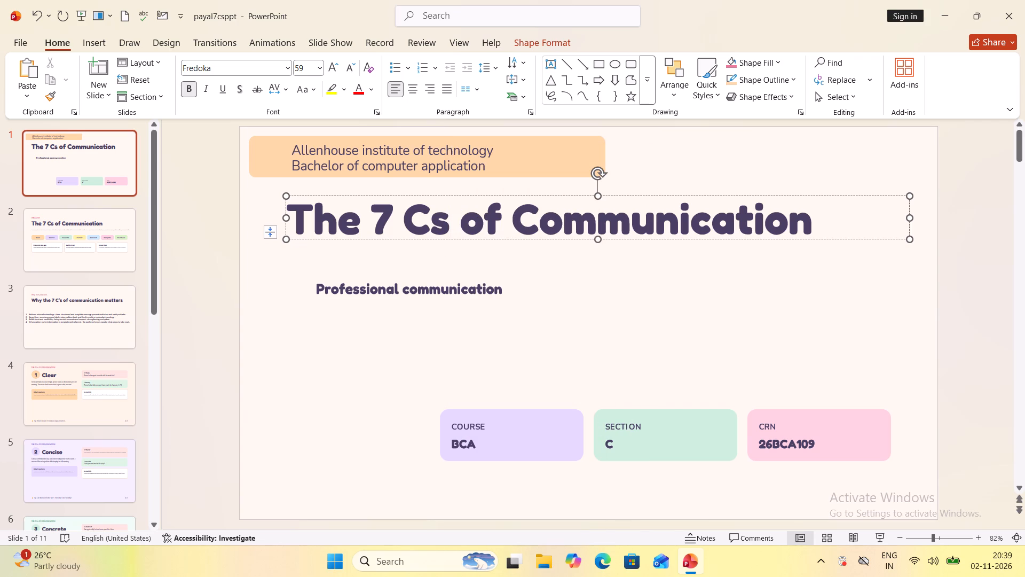
right_drag(358, 237, 358, 256)
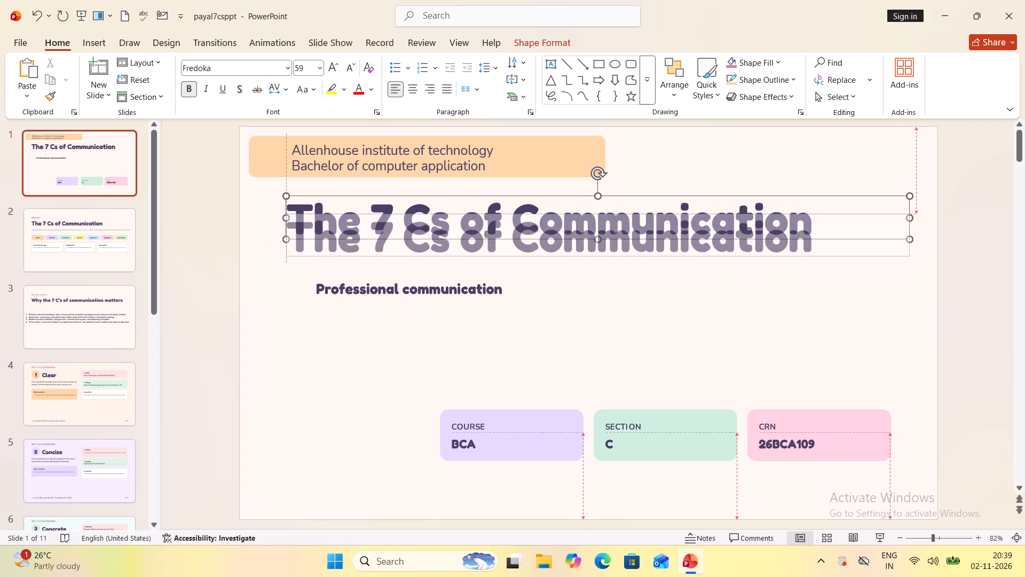
right_drag(358, 256, 391, 275)
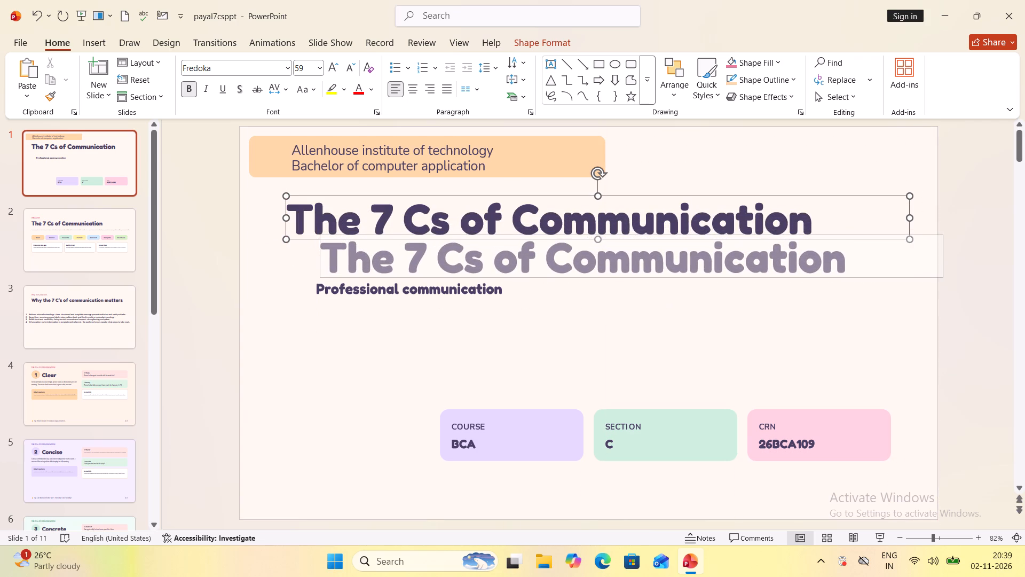
right_drag(391, 275, 390, 275)
click(412, 284)
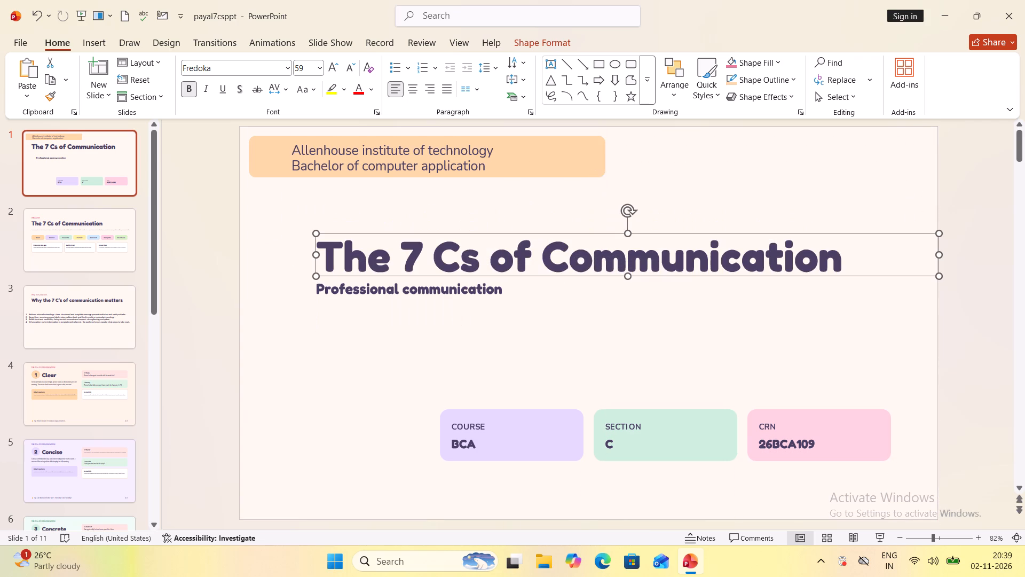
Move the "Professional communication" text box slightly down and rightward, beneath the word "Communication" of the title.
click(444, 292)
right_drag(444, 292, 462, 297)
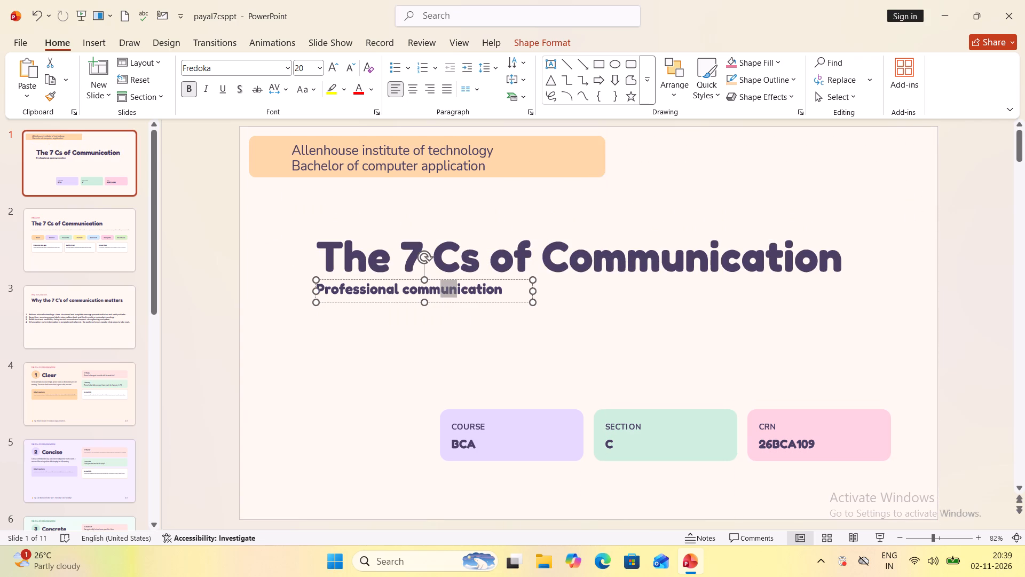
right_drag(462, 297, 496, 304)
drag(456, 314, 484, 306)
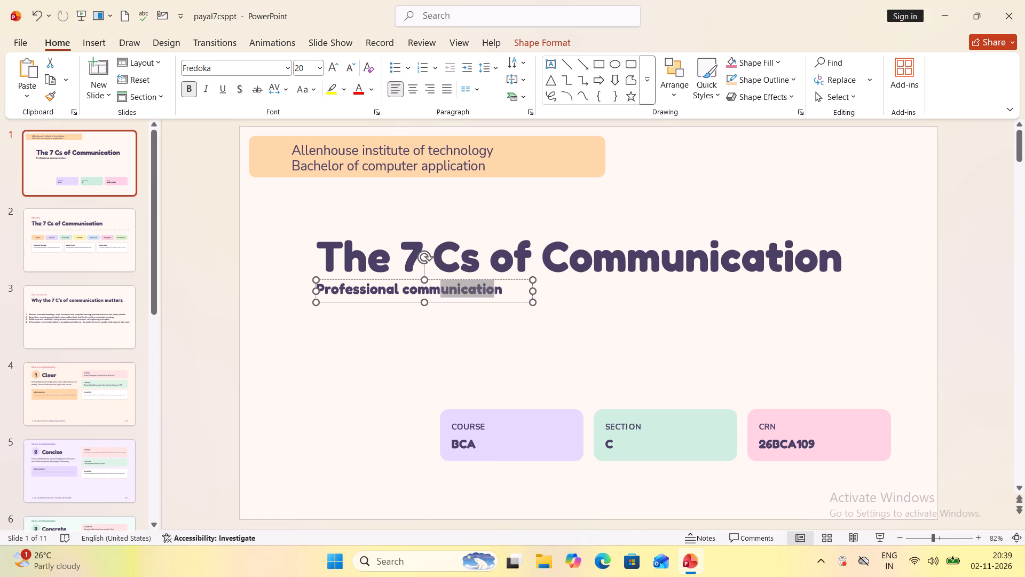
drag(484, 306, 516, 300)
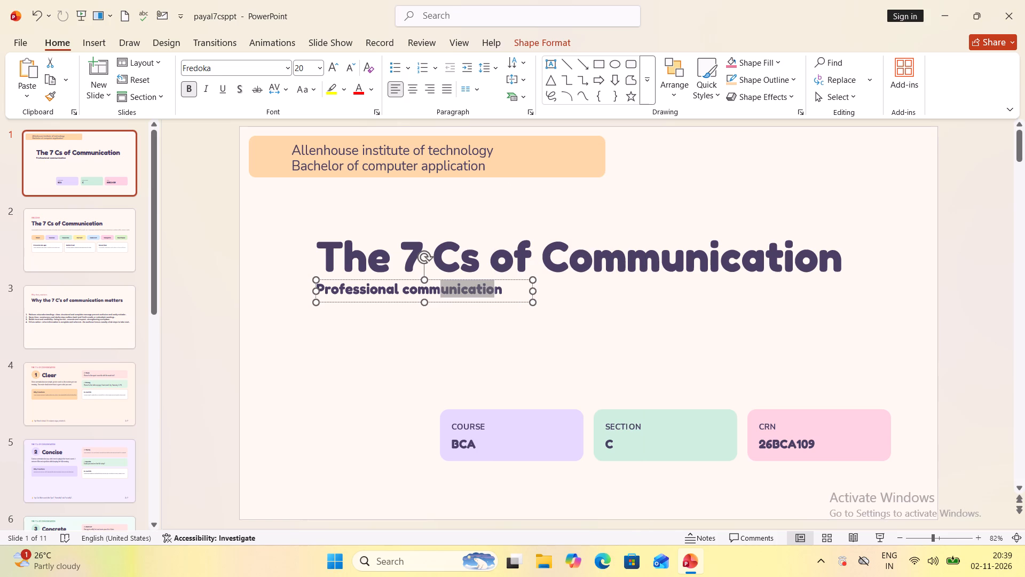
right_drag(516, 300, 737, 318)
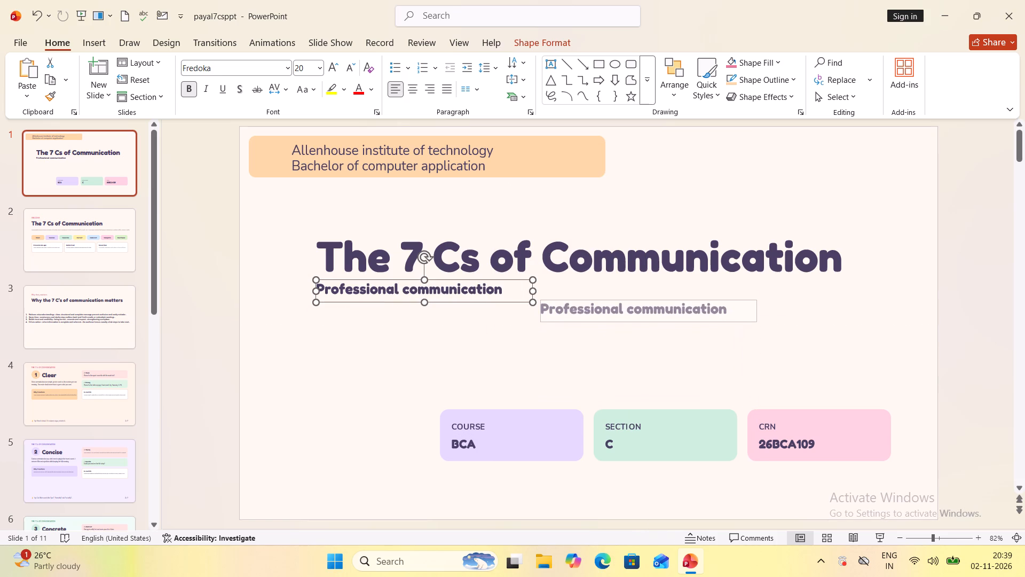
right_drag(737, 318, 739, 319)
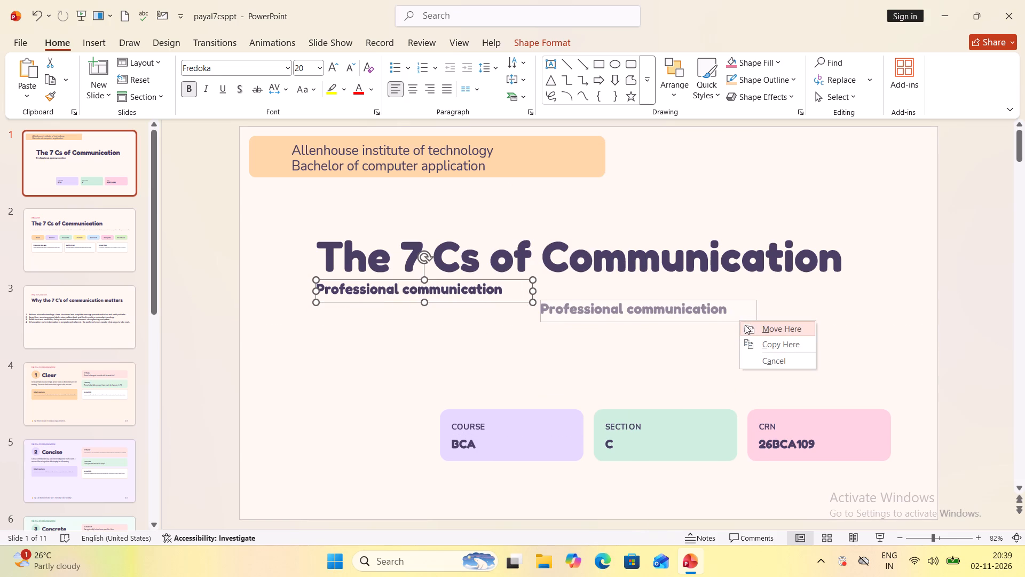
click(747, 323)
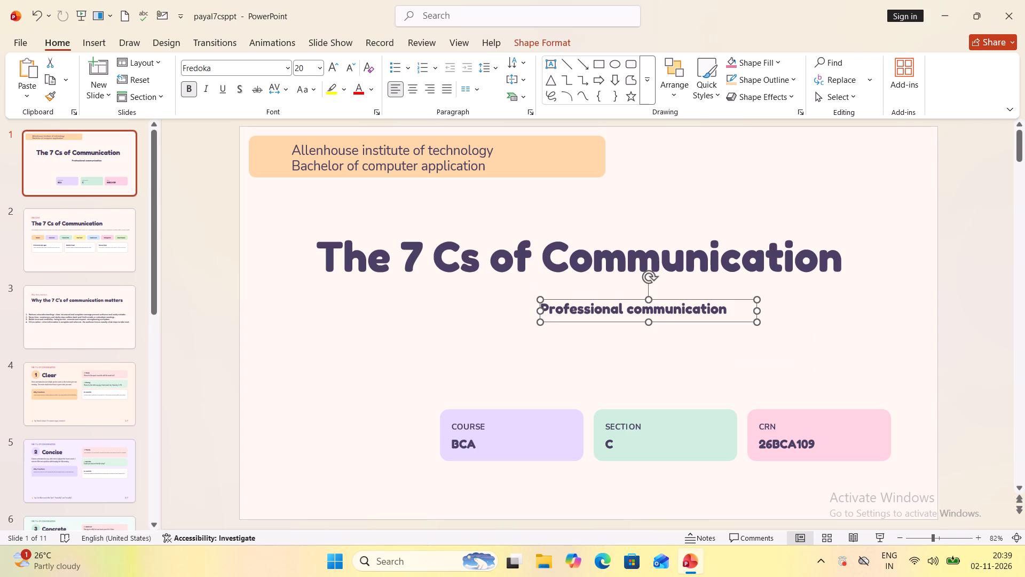
Move the title "The 7 Cs of Communication" slightly down and to the right, centring it more on the slide.
click(521, 264)
right_drag(535, 275, 574, 280)
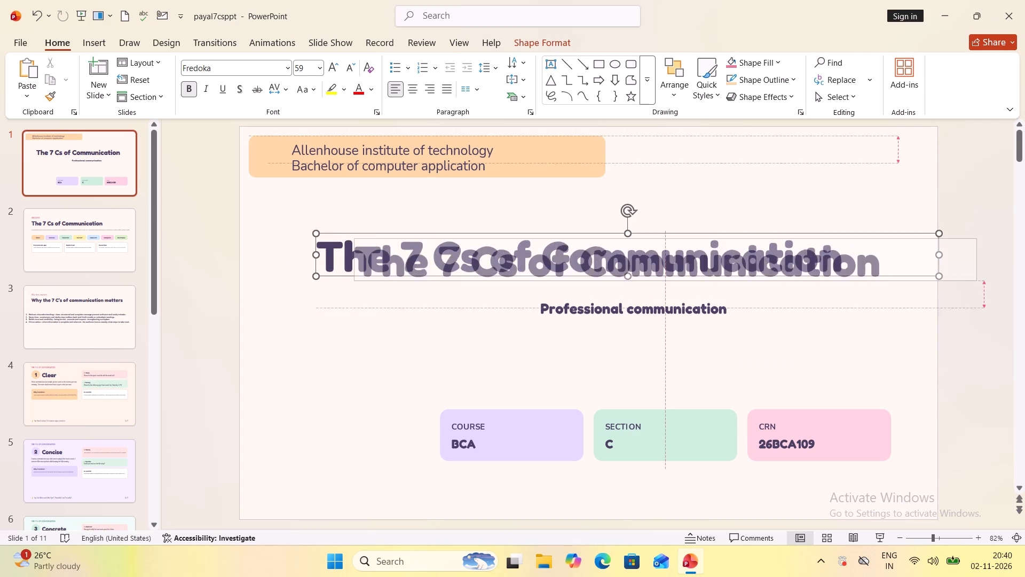
right_drag(574, 280, 565, 295)
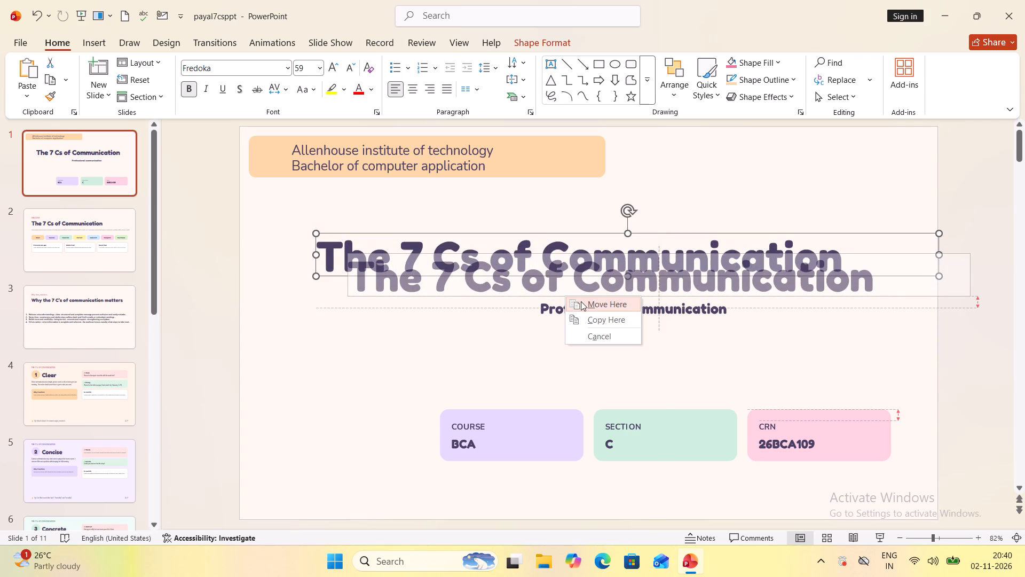
click(581, 301)
Move "Professional communication" back leftward to sit just below the start of the title, slightly indented from its left edge.
click(565, 326)
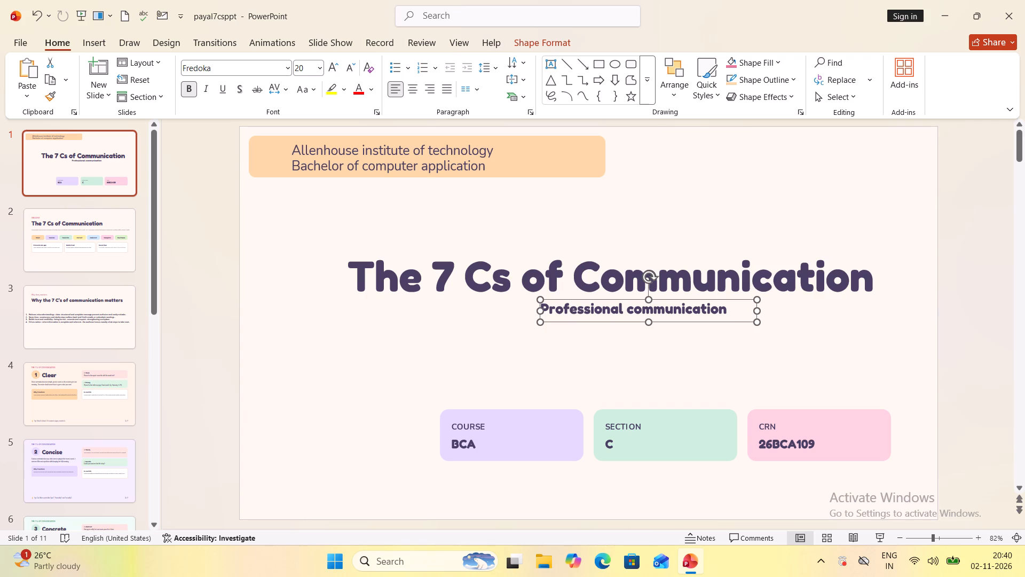
right_drag(547, 318, 364, 324)
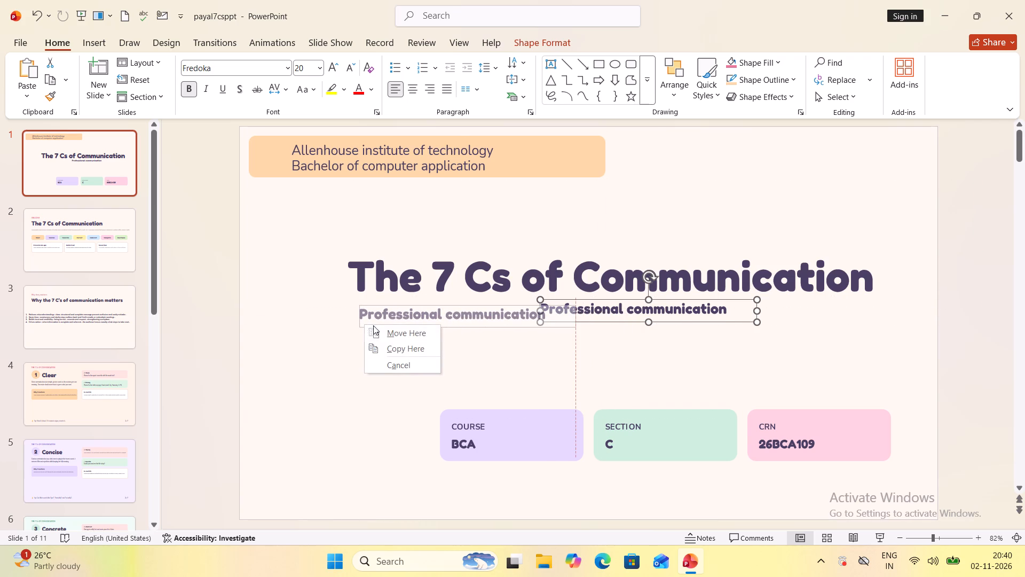
click(383, 337)
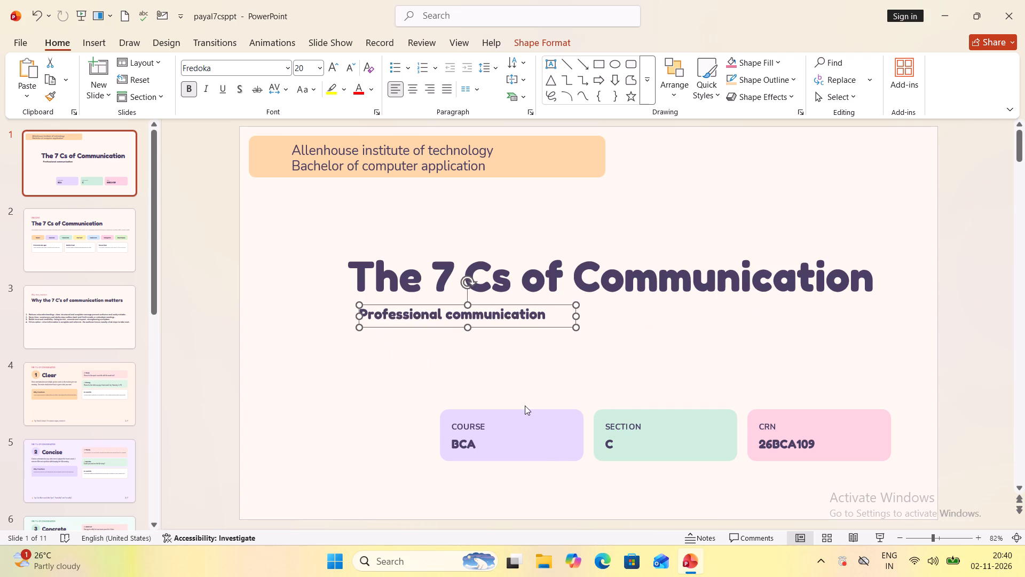
click(525, 406)
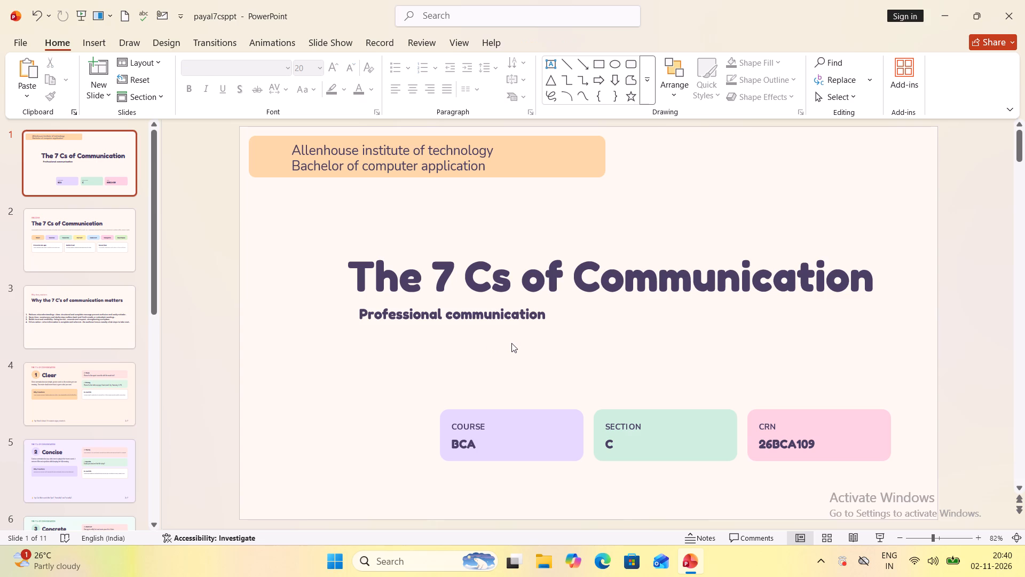
Move only the purple background shape of the COURSE card slightly left, away from the SECTION card.
click(493, 427)
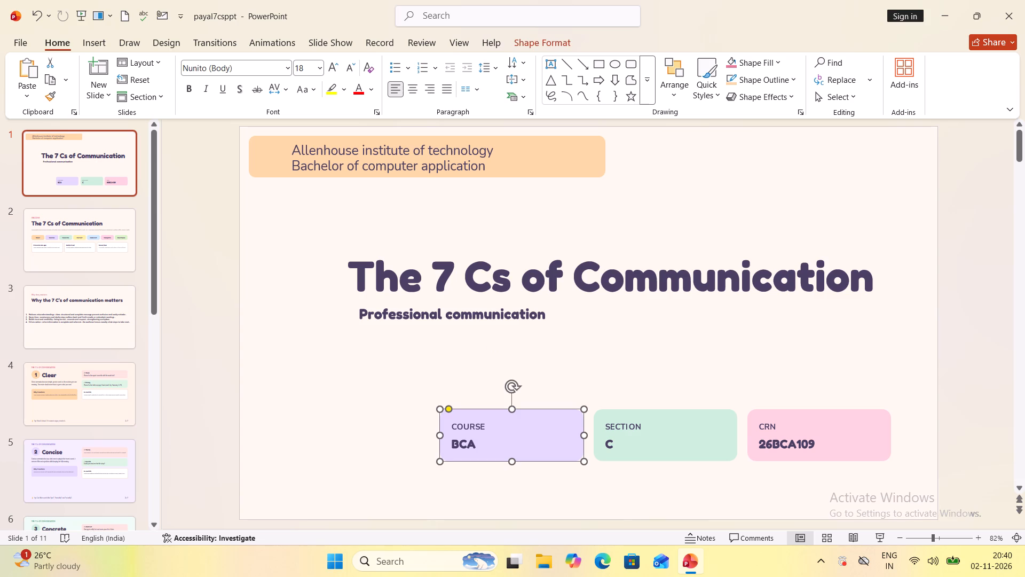
drag(511, 425, 482, 424)
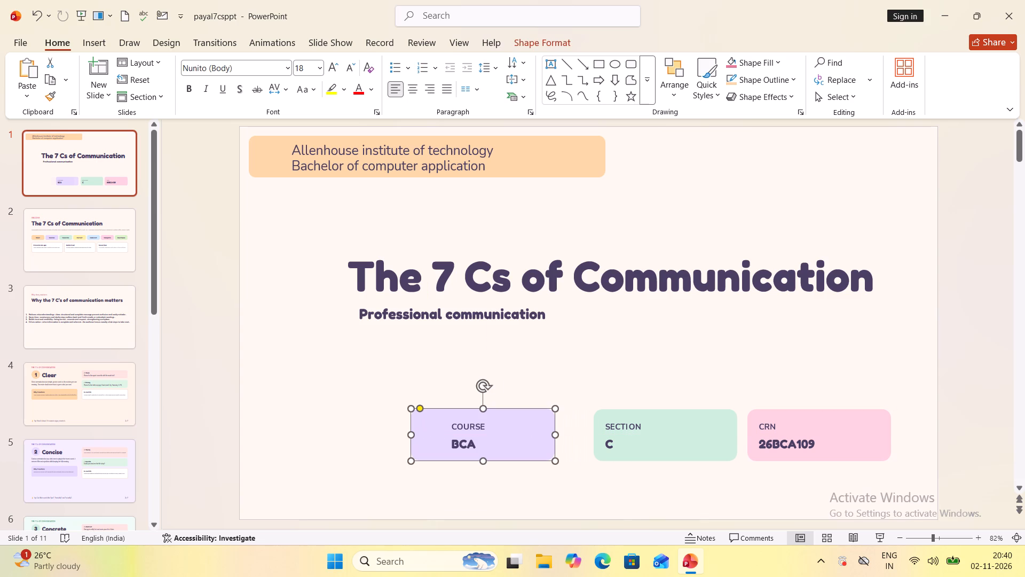
click(527, 429)
click(452, 370)
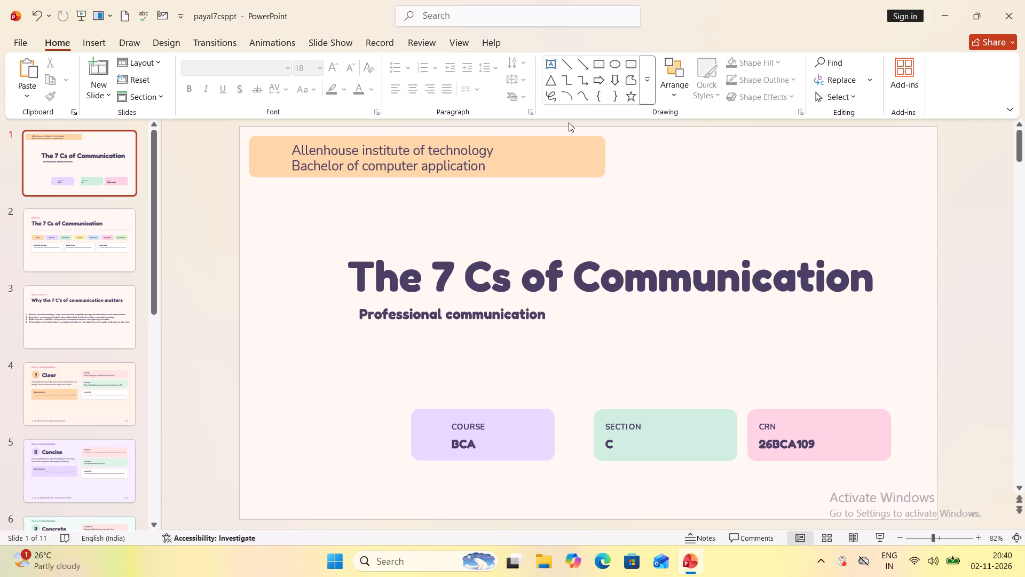
Start drawing a straight line on slide 1 with the Line shape.
click(567, 60)
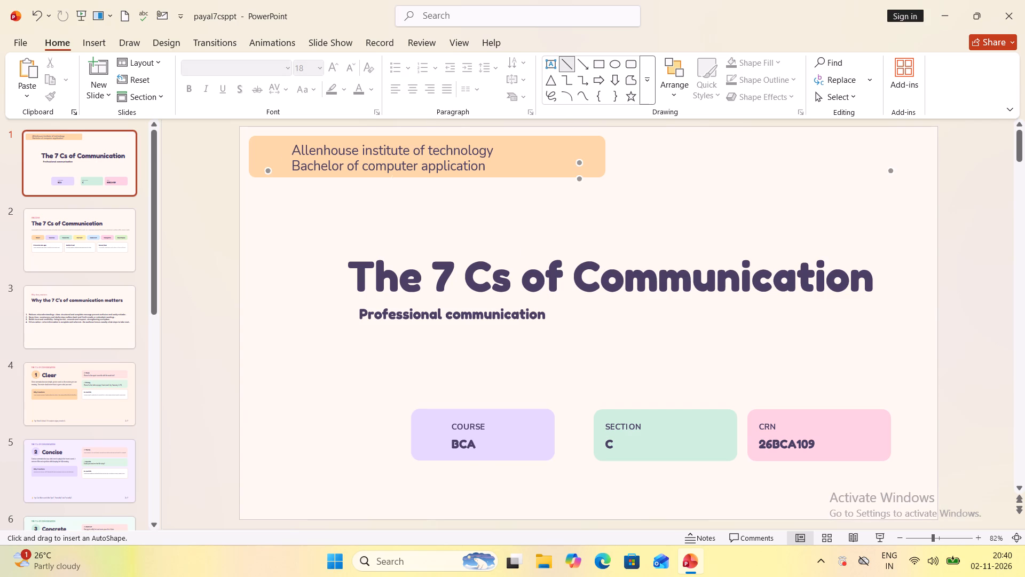
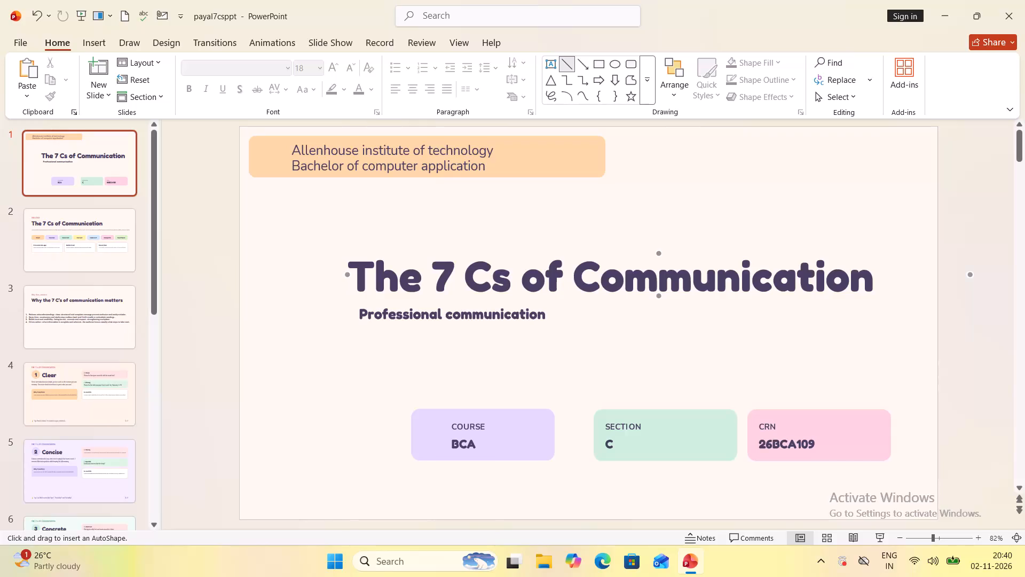
Draw a straight vertical line about 4.2 cm tall just before the start of the title, spanning the title and subject.
right_drag(340, 252, 341, 259)
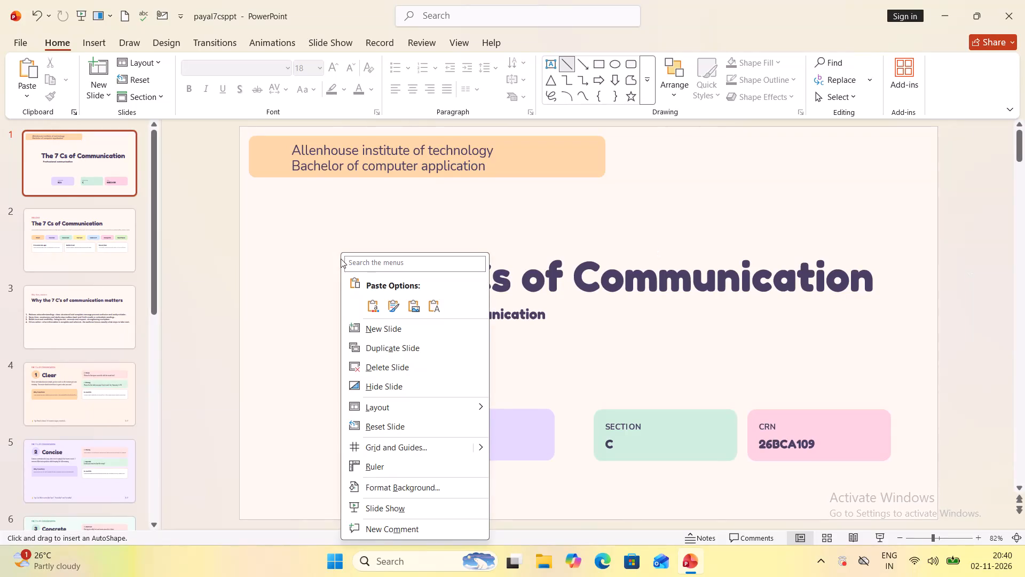
right_drag(341, 259, 326, 259)
drag(326, 259, 338, 256)
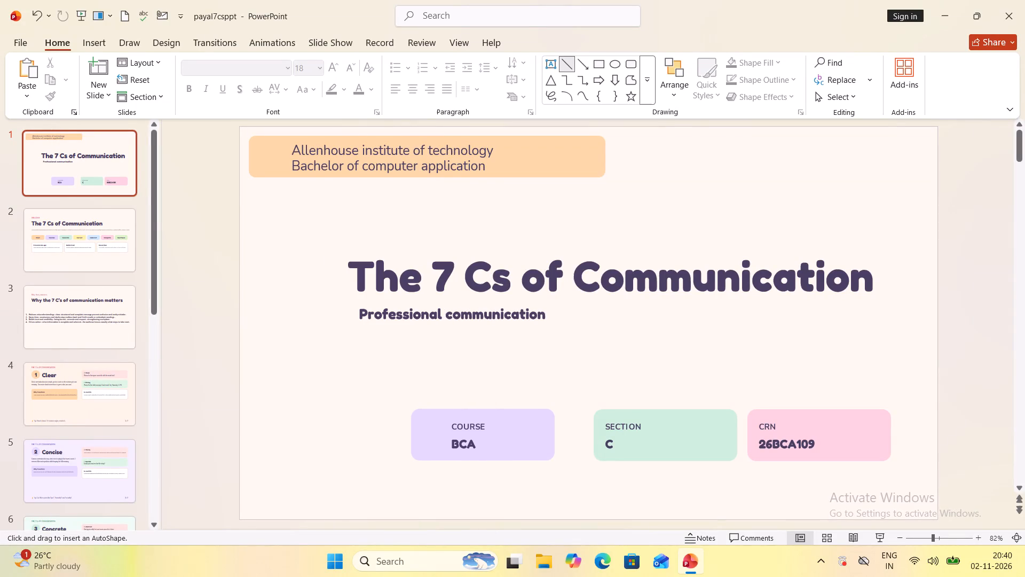
right_drag(338, 259, 336, 282)
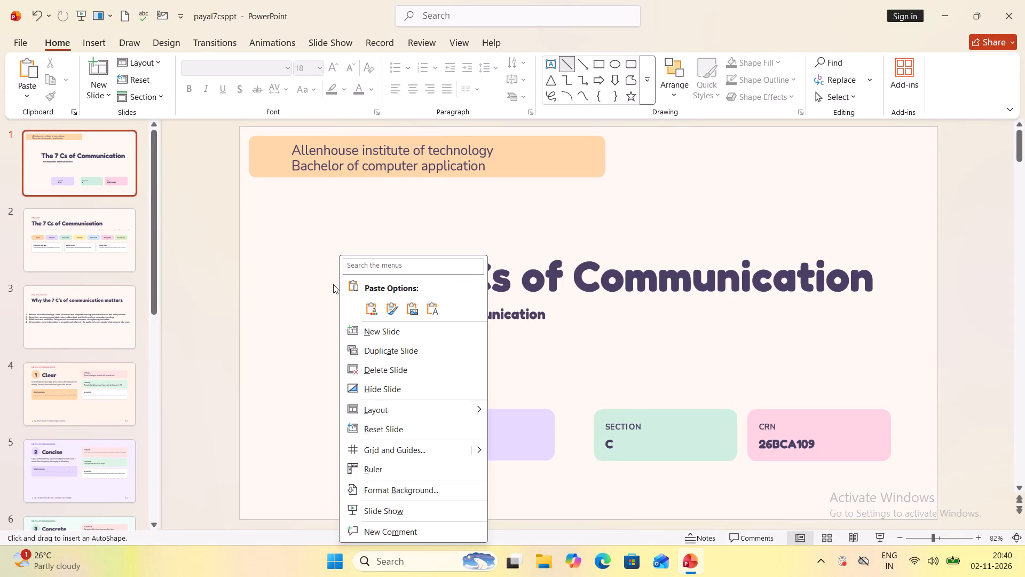
click(326, 285)
double_click(331, 259)
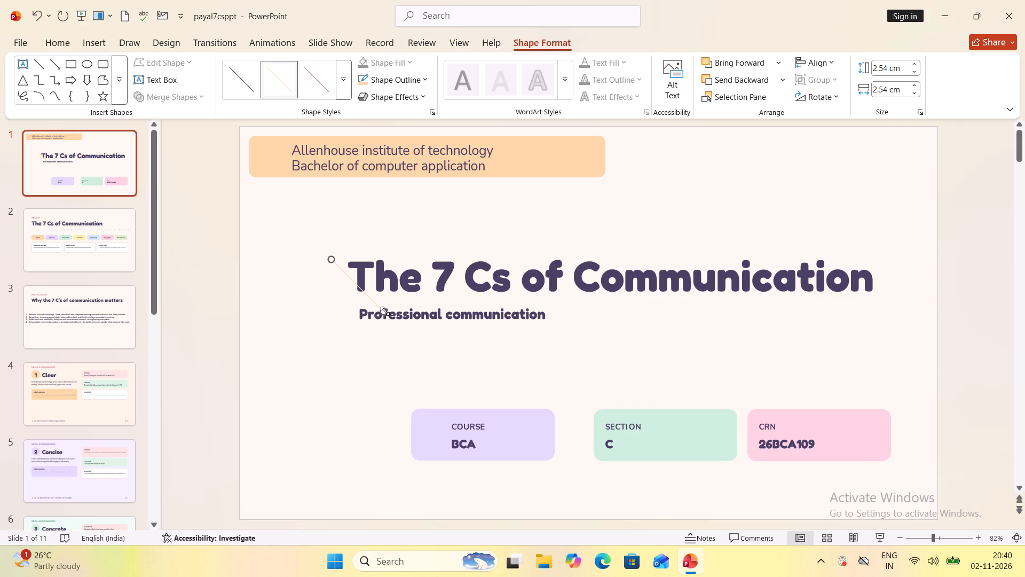
right_drag(386, 315, 335, 321)
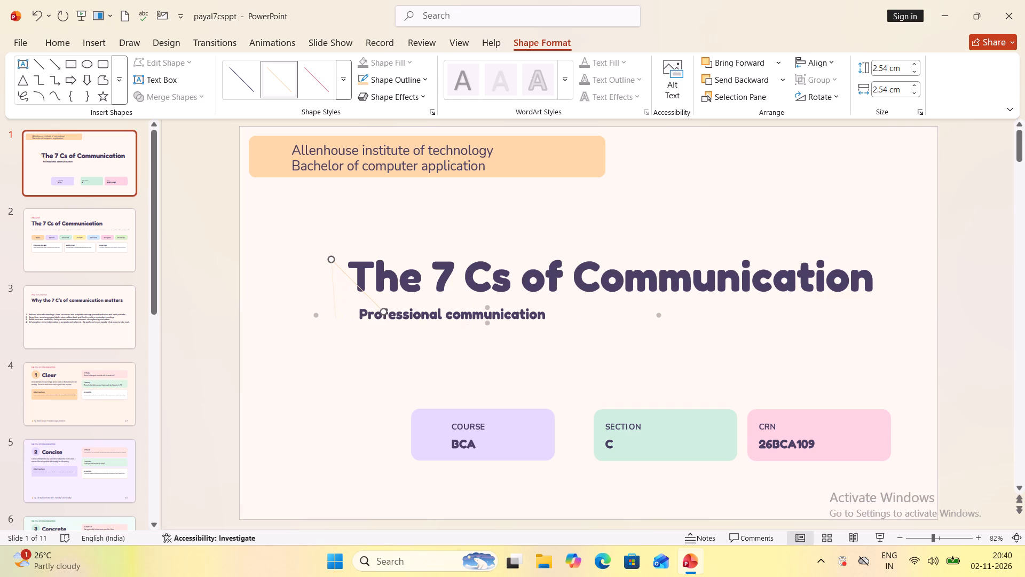
right_drag(335, 321, 334, 321)
right_click(332, 319)
right_click(334, 323)
right_drag(334, 327, 333, 347)
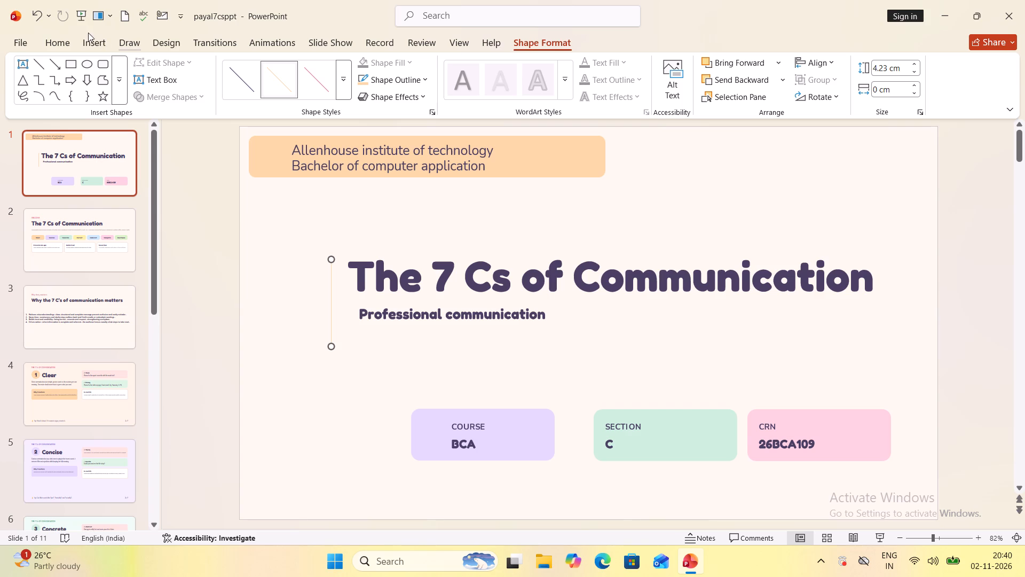
Set the height of the vertical line beside the title to 3.9 cm.
click(53, 39)
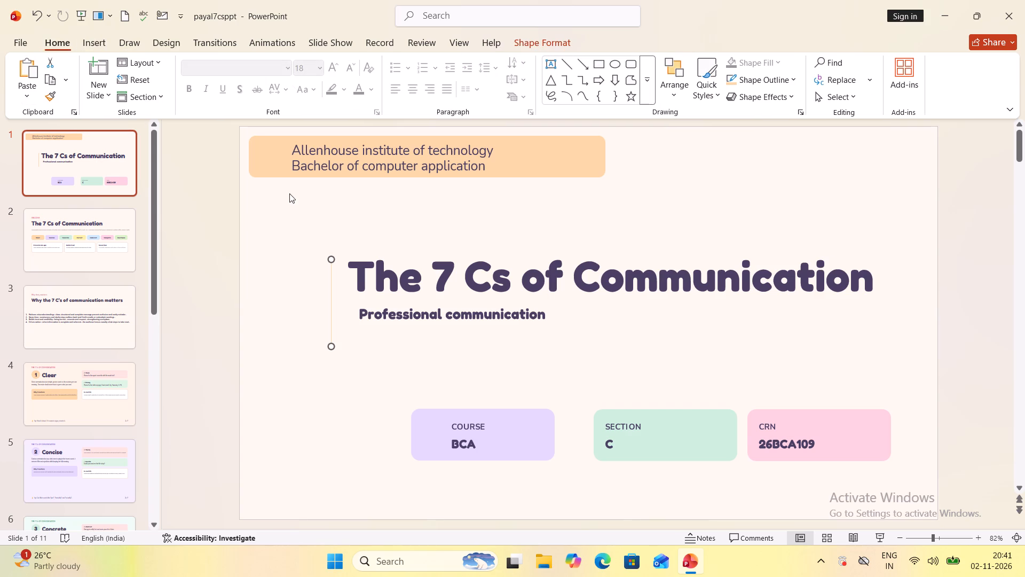
double_click(333, 267)
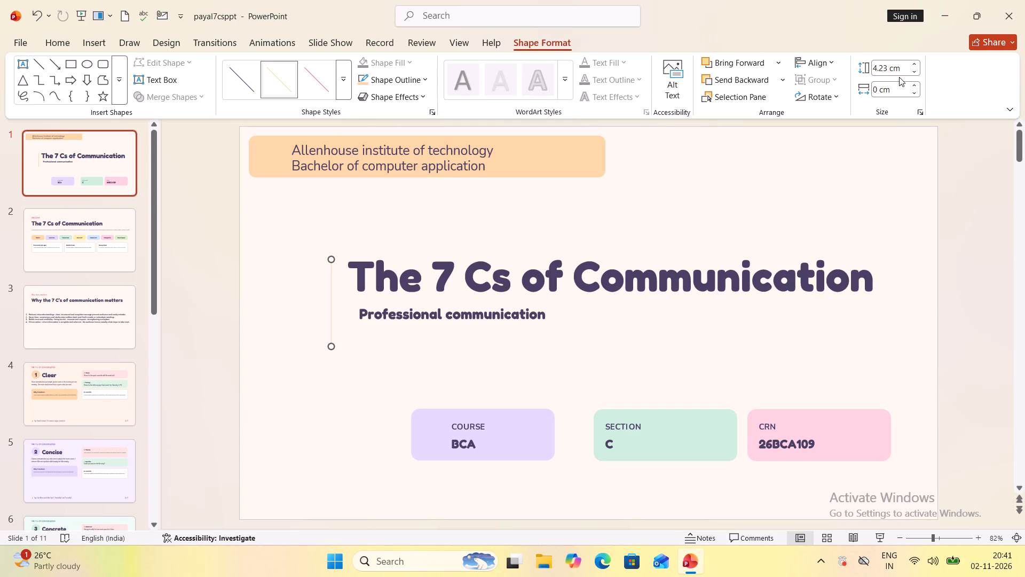
triple_click(914, 63)
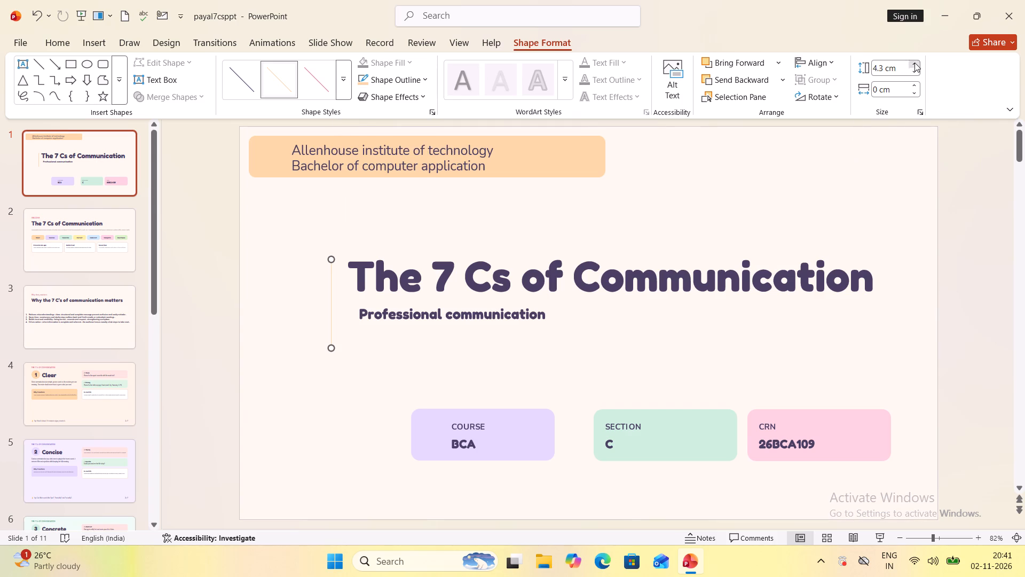
click(914, 63)
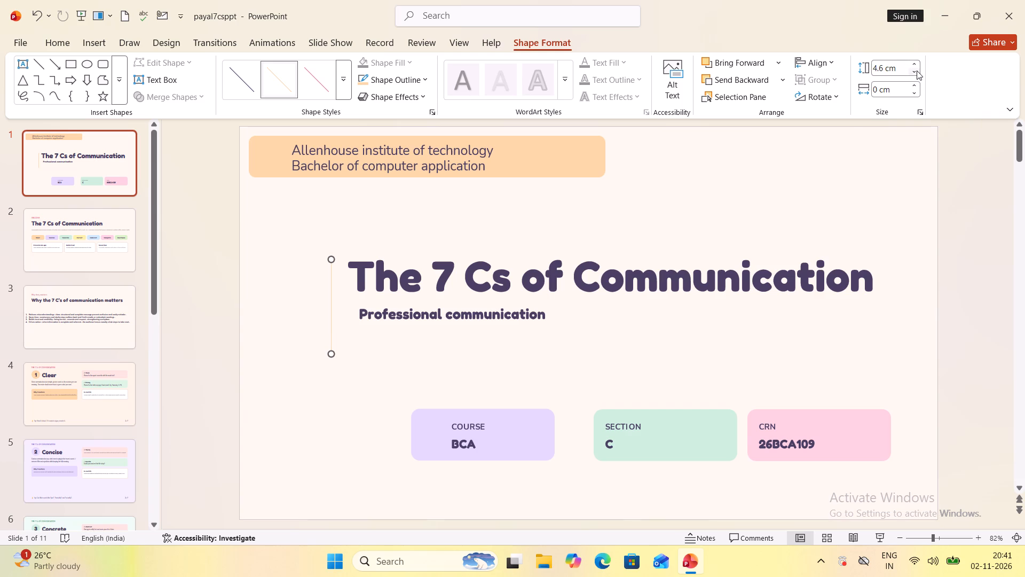
triple_click(917, 71)
triple_click(917, 71)
click(917, 71)
Change the vertical line's outline colour to a darker shade of the theme orange.
click(393, 79)
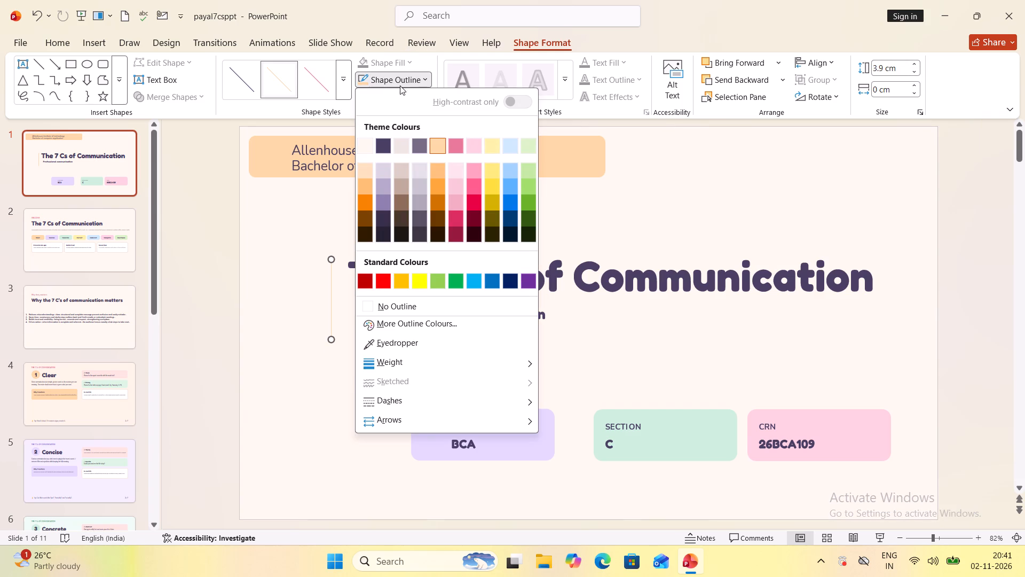
click(438, 195)
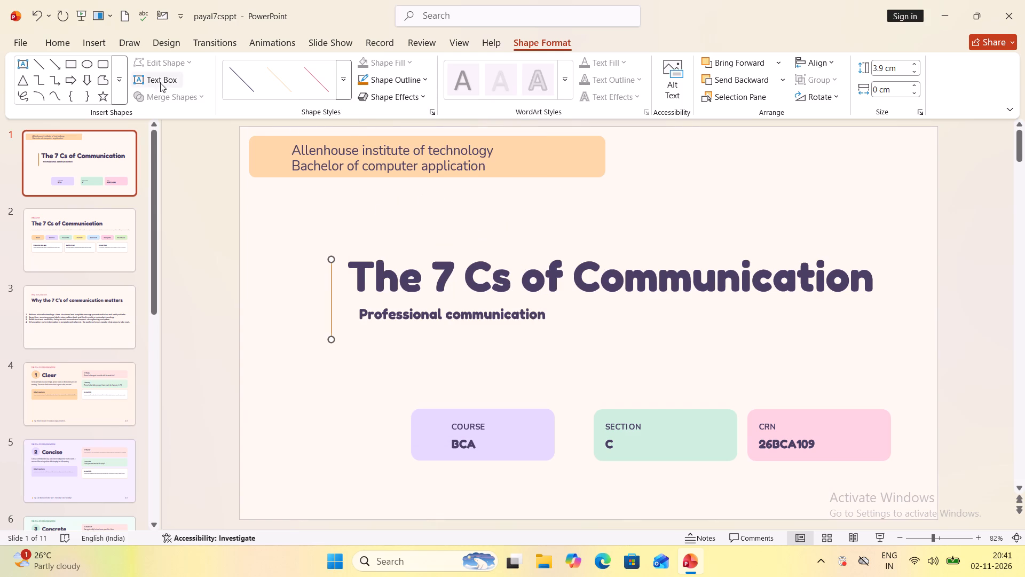
Try two adjacent Parallel off-axis 3-D Rotation presets on the vertical line, ending with the second one.
click(415, 93)
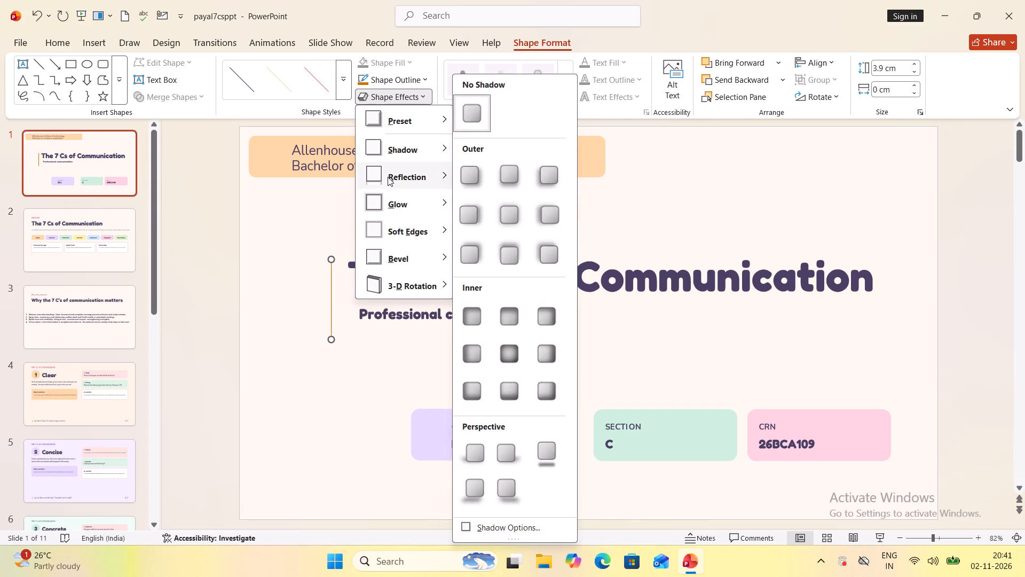
click(389, 282)
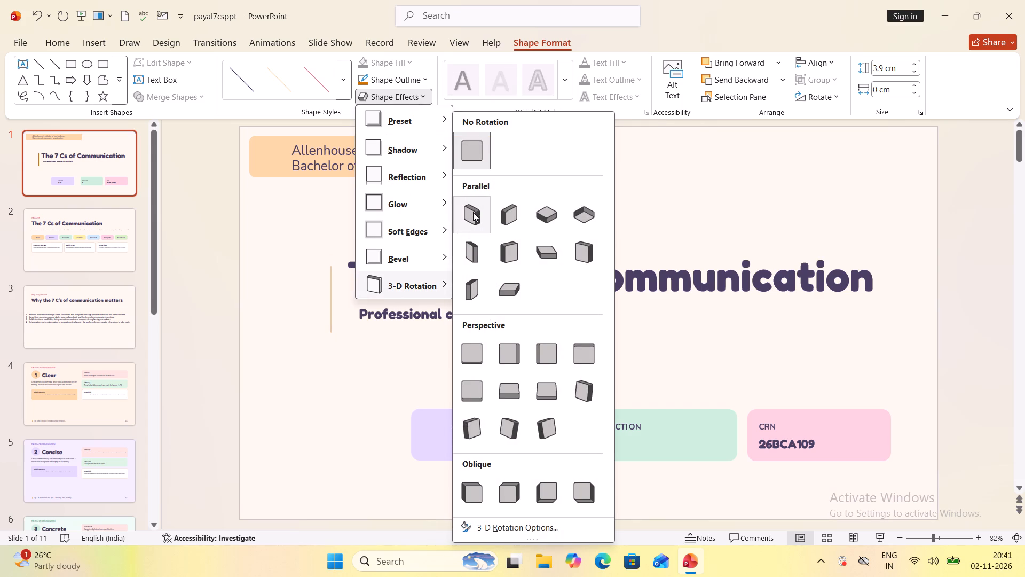
click(469, 249)
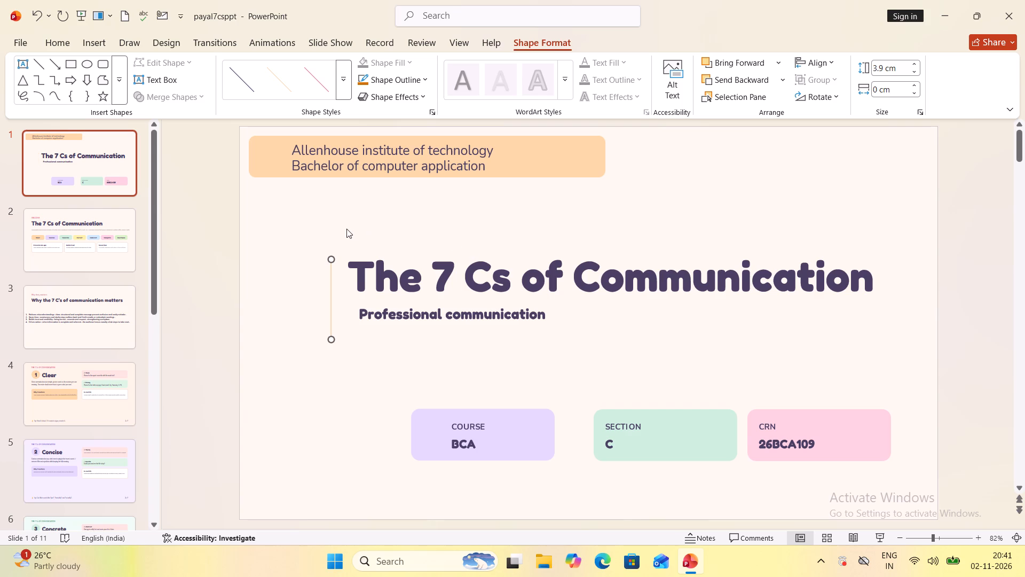
click(391, 92)
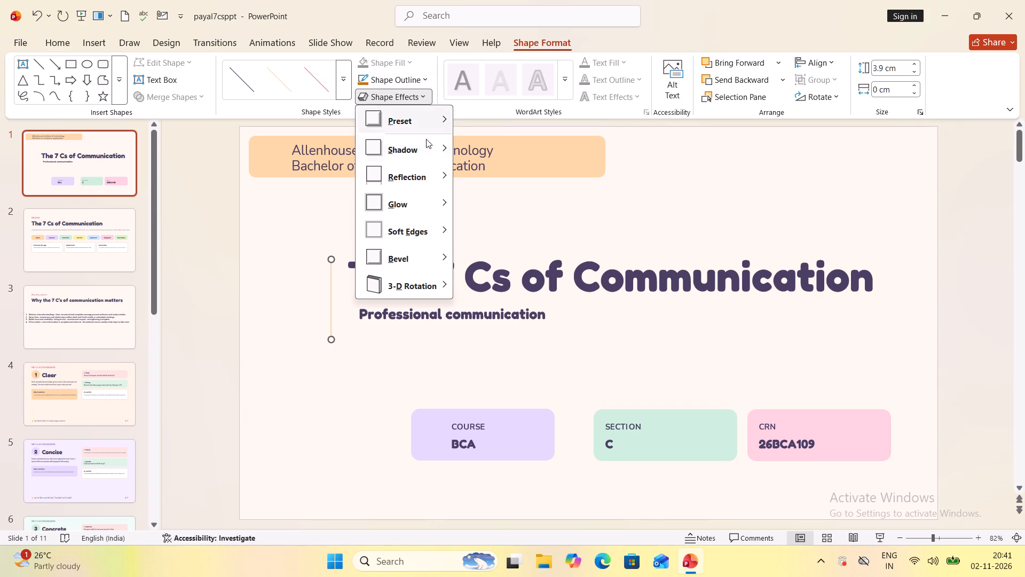
click(400, 283)
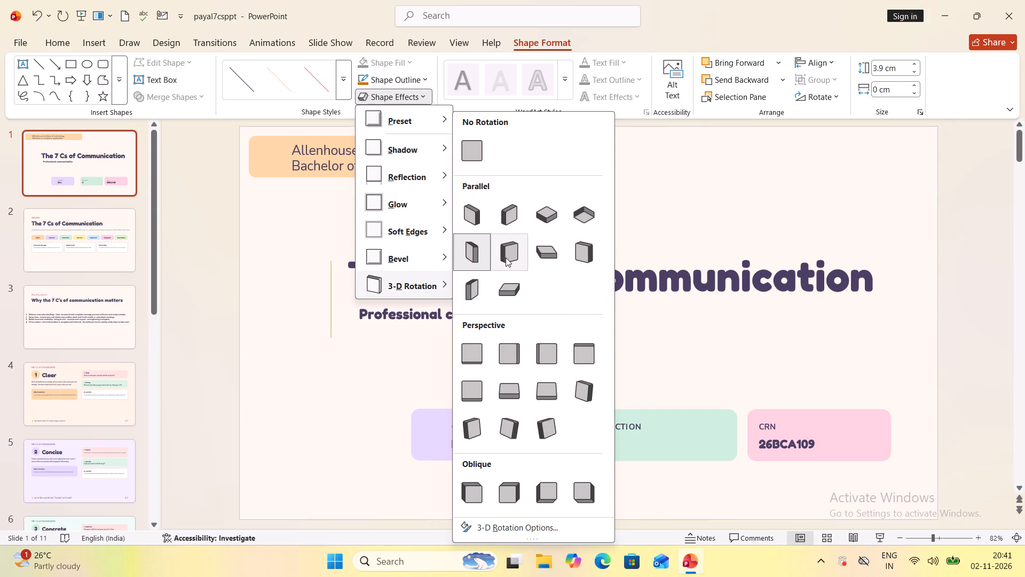
click(504, 255)
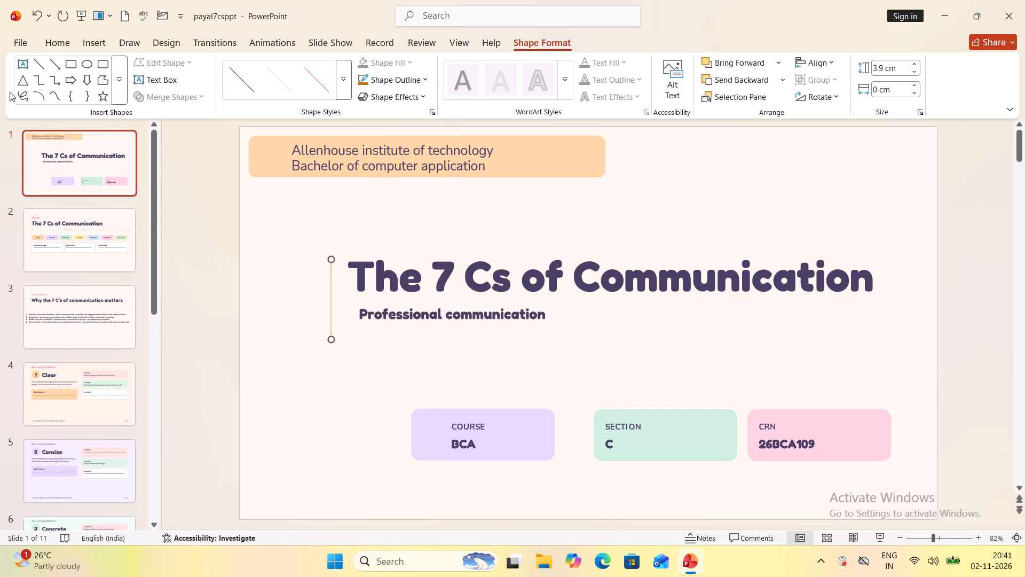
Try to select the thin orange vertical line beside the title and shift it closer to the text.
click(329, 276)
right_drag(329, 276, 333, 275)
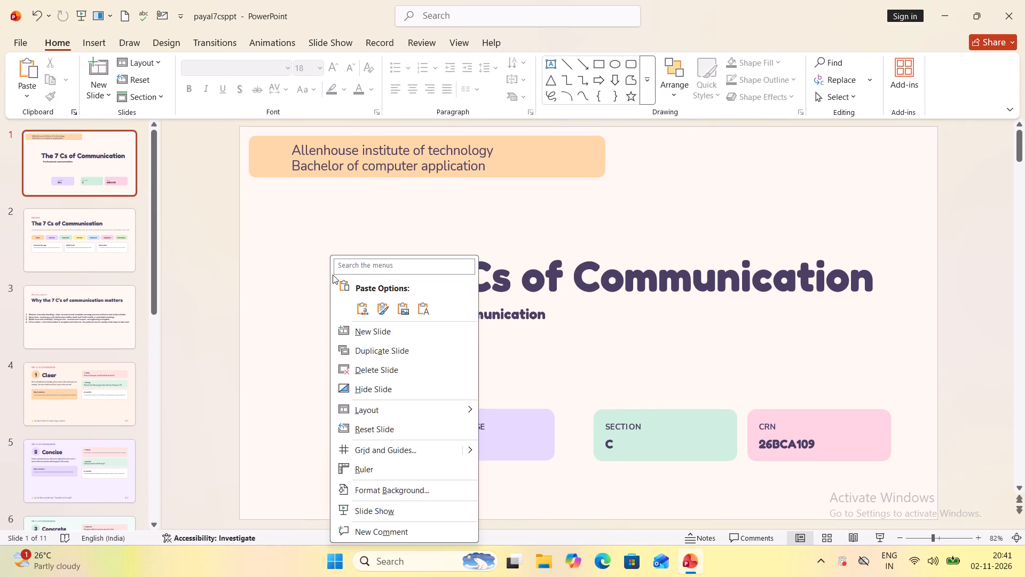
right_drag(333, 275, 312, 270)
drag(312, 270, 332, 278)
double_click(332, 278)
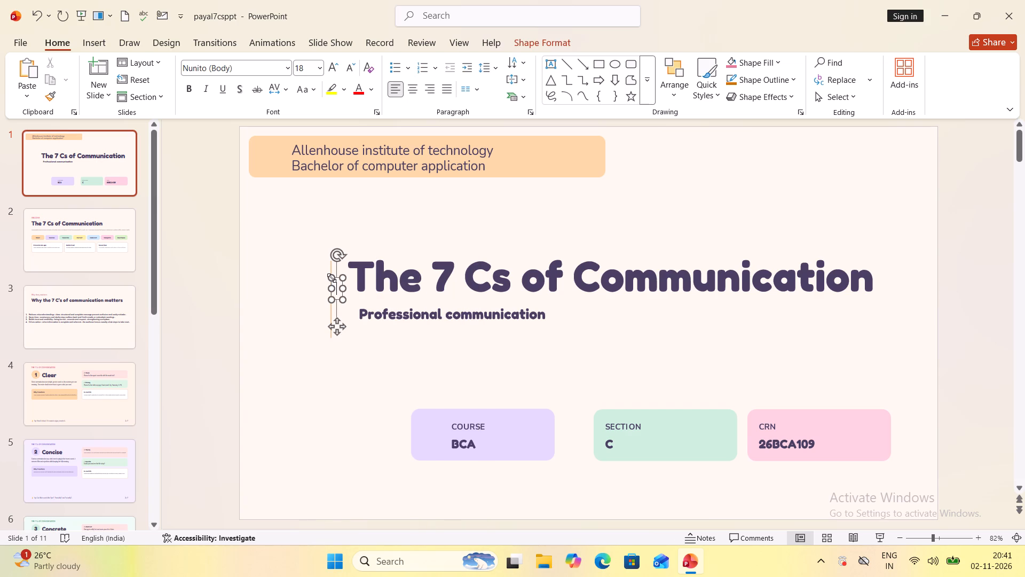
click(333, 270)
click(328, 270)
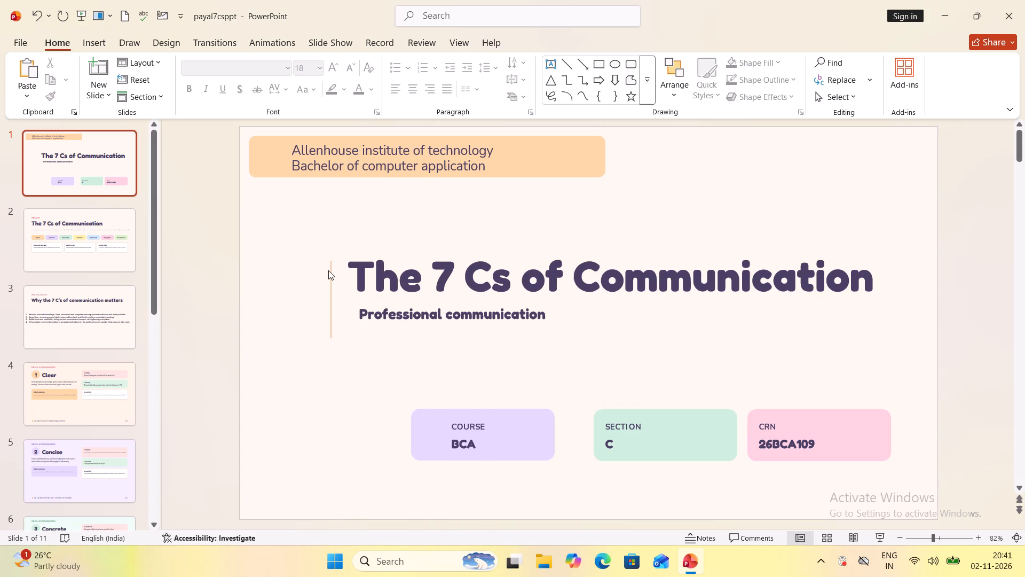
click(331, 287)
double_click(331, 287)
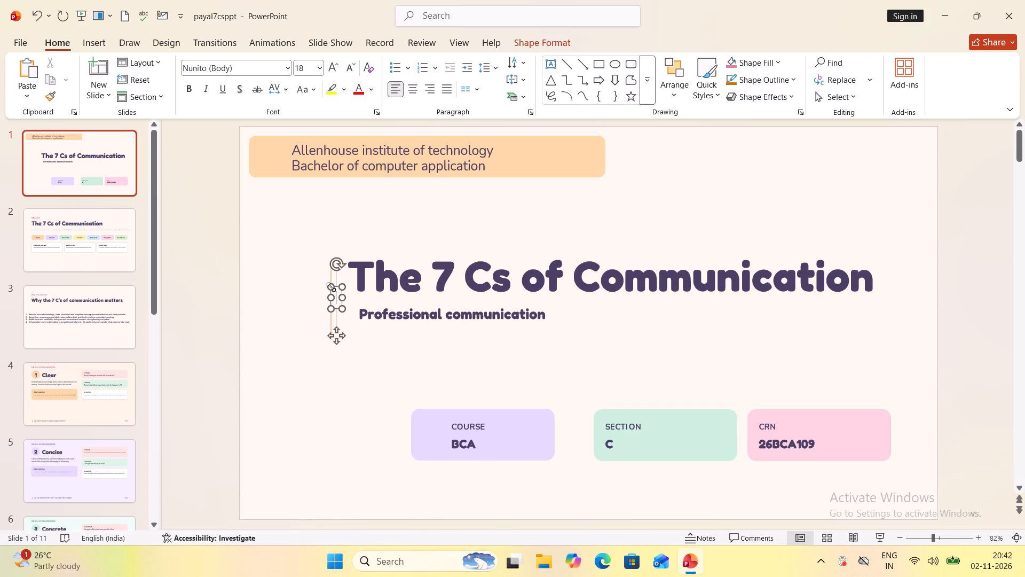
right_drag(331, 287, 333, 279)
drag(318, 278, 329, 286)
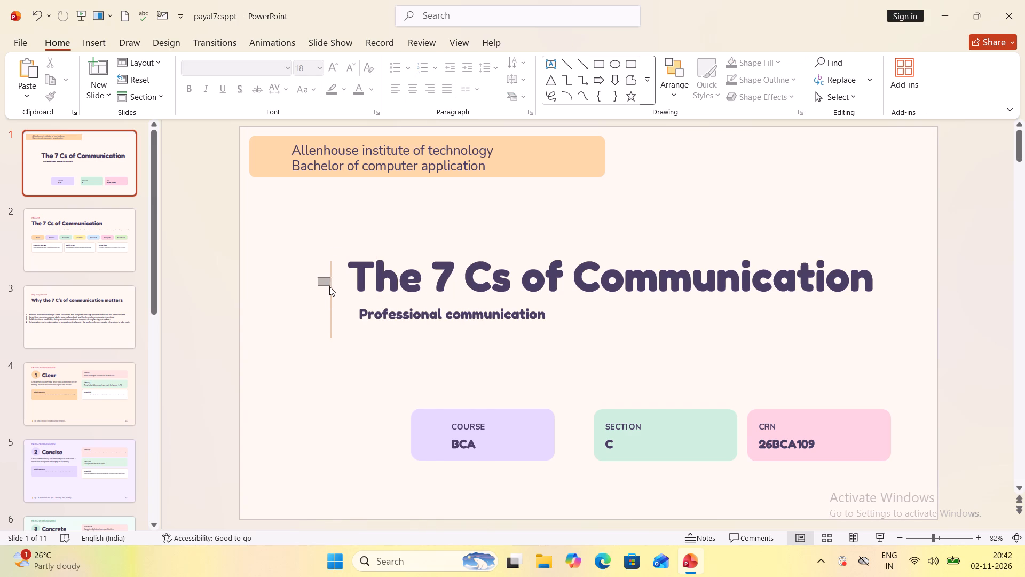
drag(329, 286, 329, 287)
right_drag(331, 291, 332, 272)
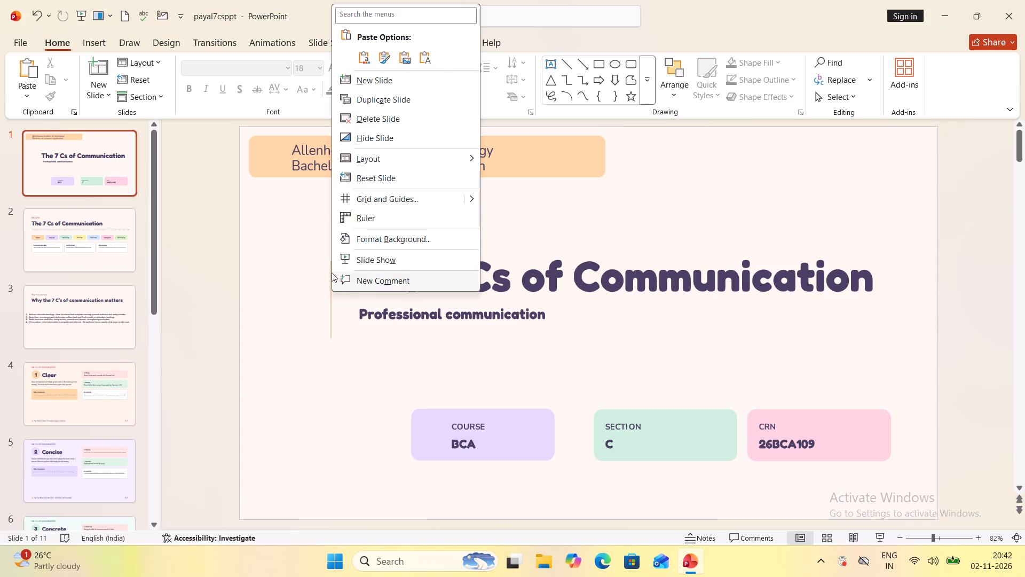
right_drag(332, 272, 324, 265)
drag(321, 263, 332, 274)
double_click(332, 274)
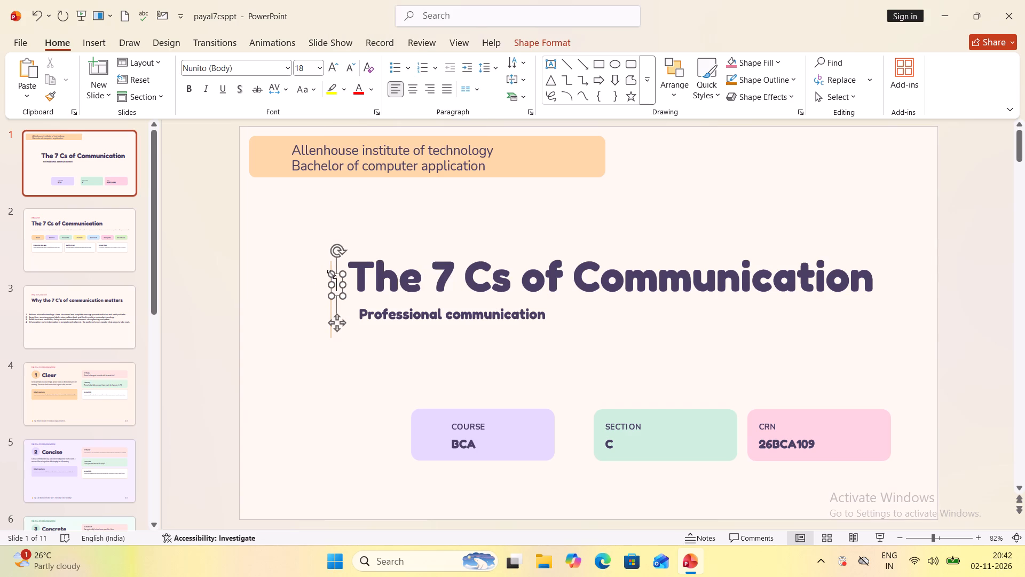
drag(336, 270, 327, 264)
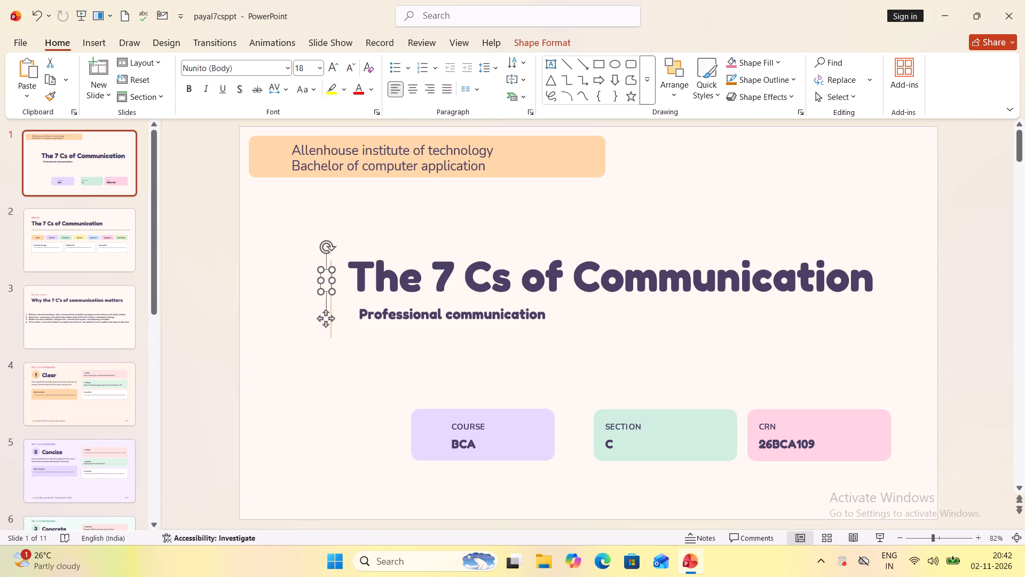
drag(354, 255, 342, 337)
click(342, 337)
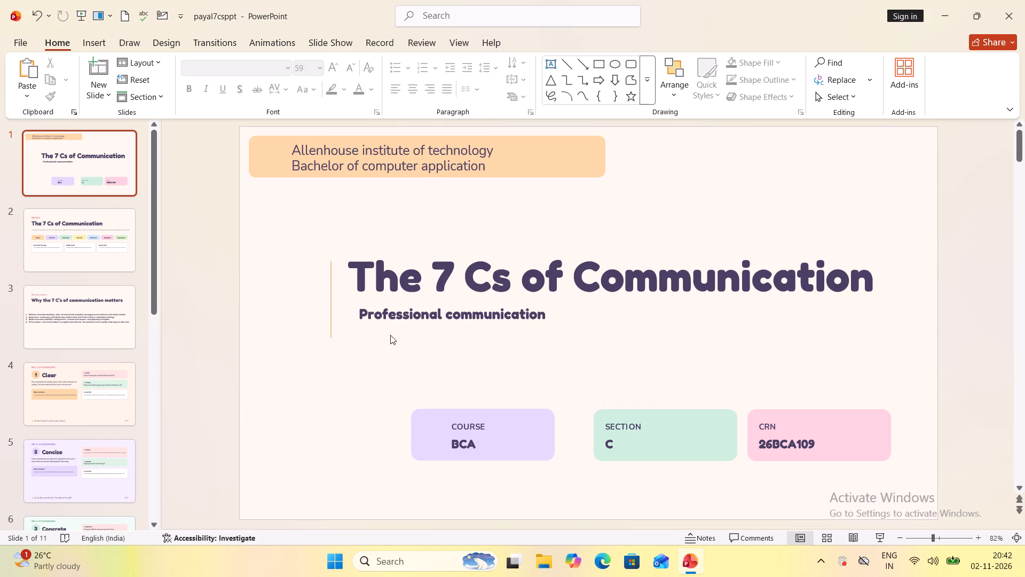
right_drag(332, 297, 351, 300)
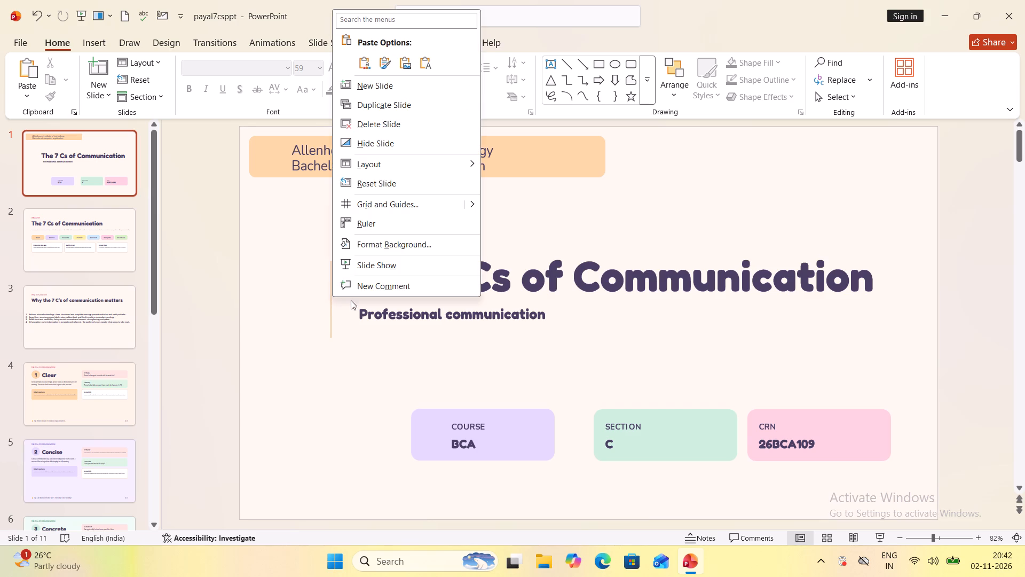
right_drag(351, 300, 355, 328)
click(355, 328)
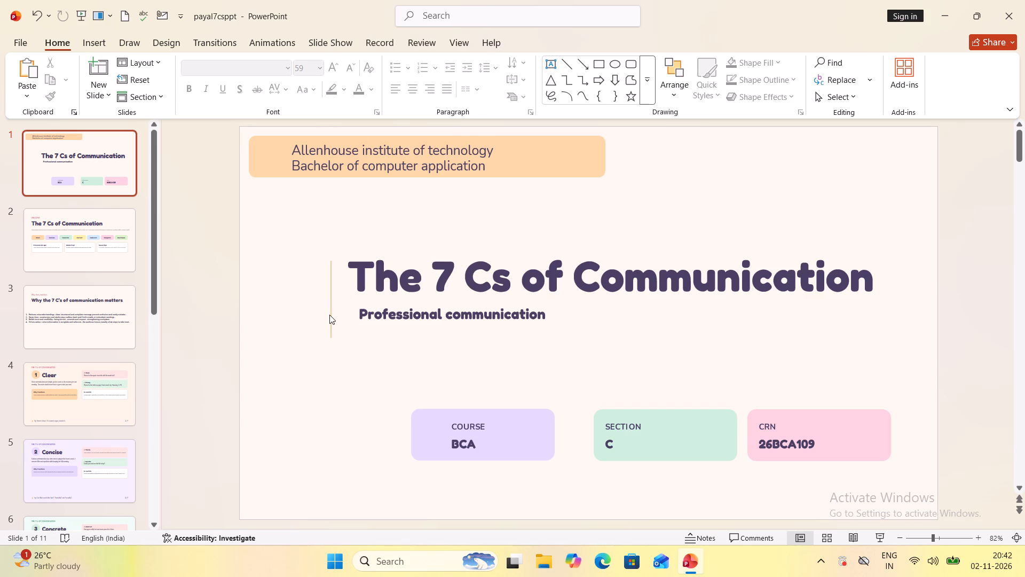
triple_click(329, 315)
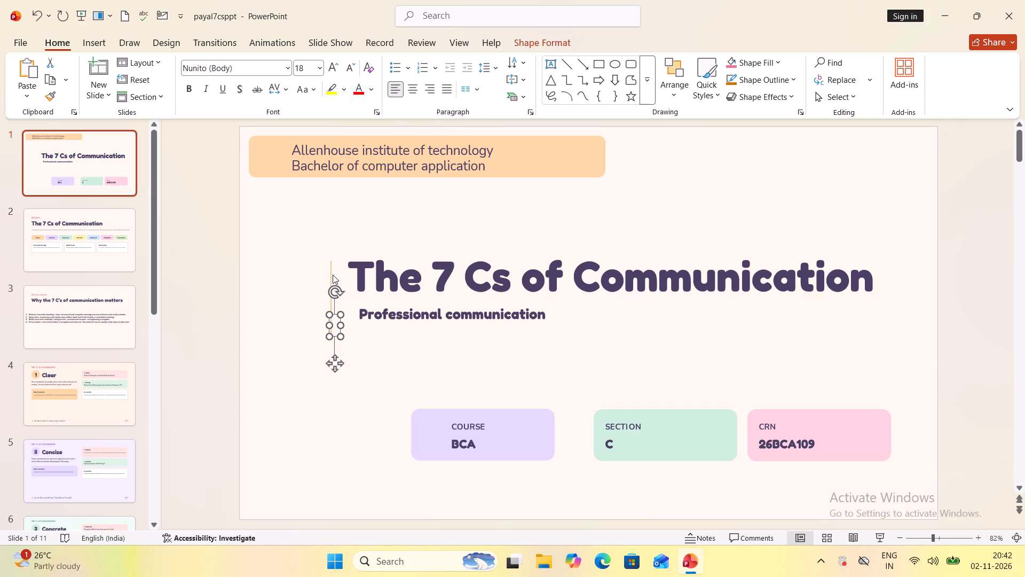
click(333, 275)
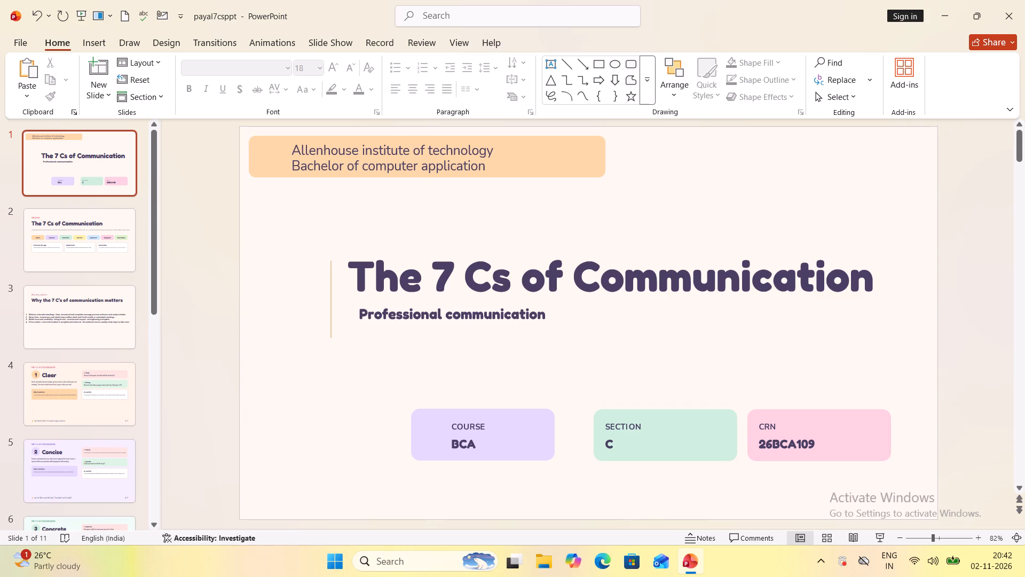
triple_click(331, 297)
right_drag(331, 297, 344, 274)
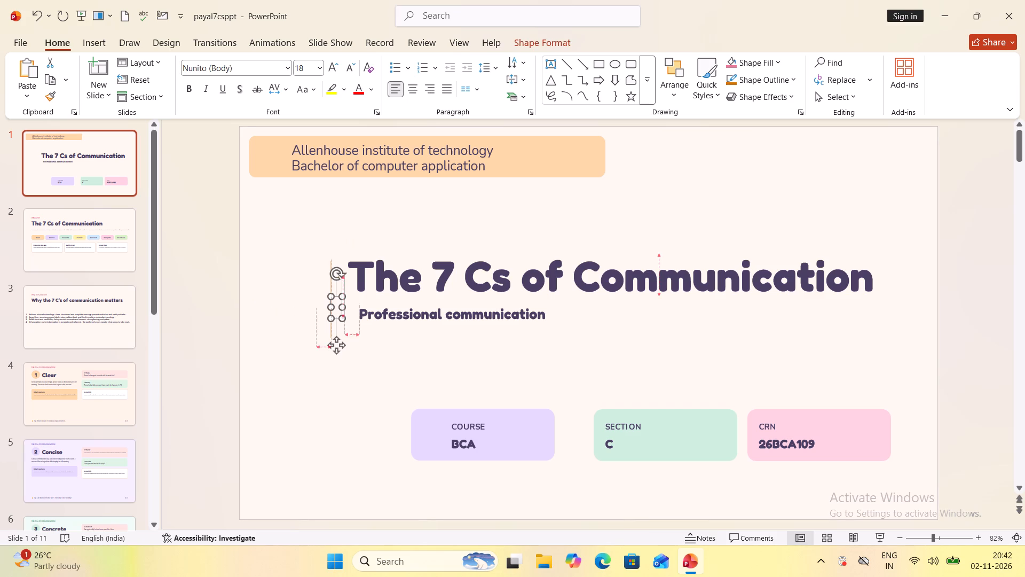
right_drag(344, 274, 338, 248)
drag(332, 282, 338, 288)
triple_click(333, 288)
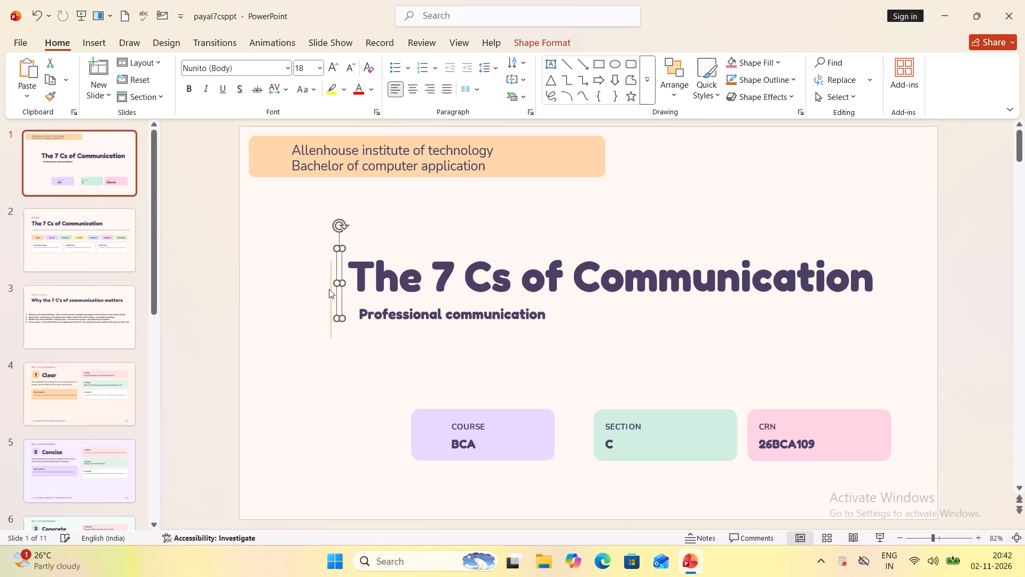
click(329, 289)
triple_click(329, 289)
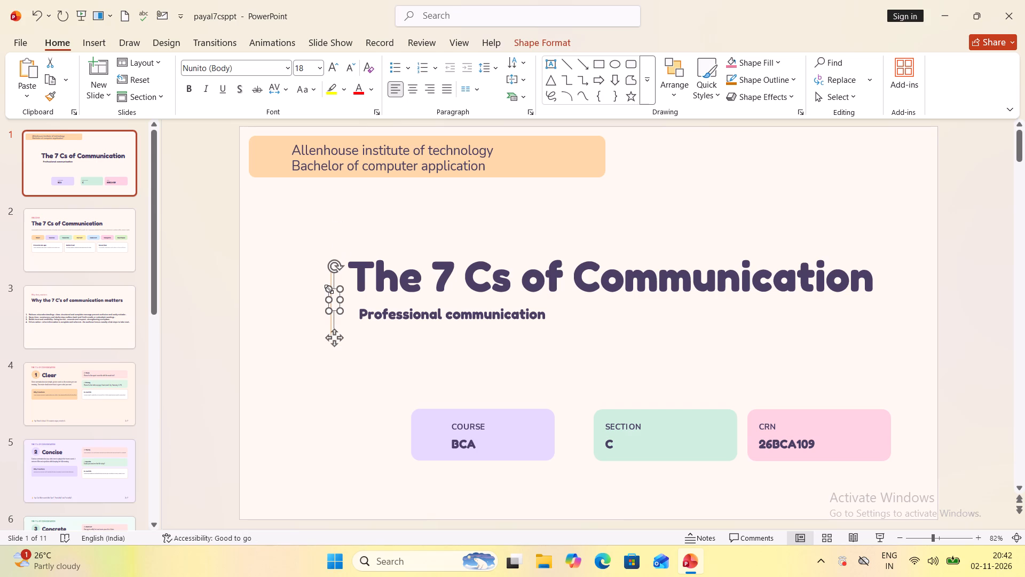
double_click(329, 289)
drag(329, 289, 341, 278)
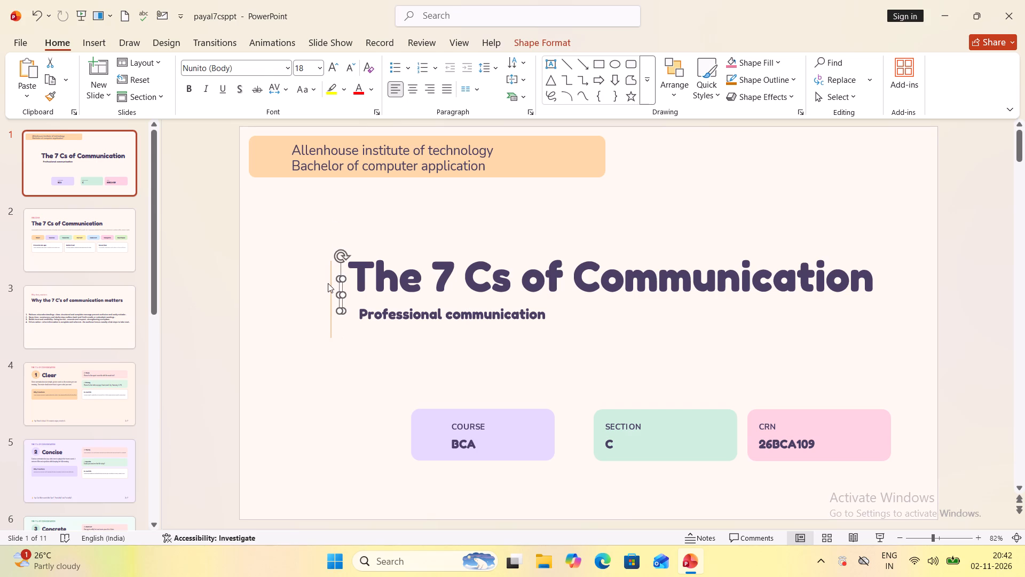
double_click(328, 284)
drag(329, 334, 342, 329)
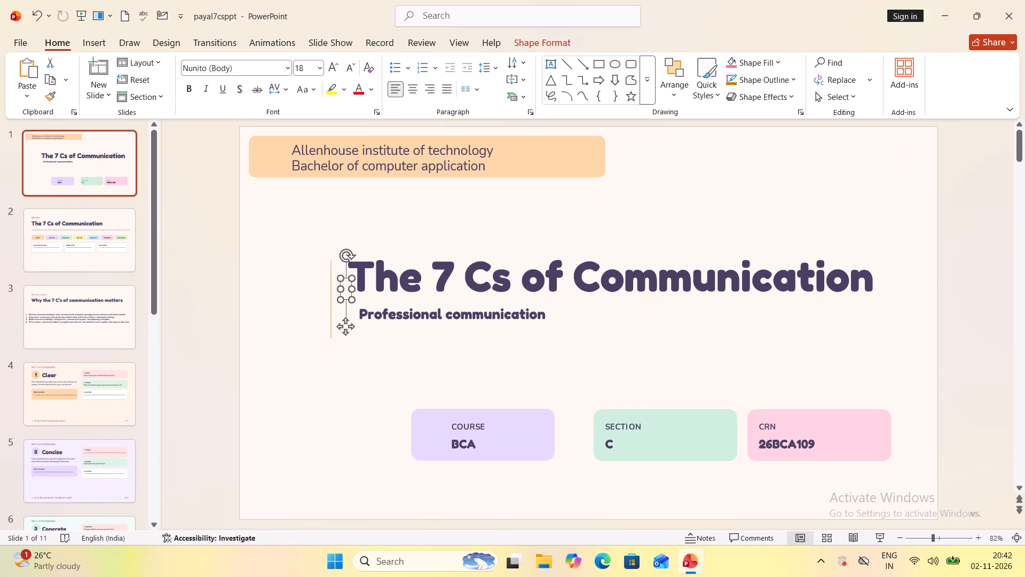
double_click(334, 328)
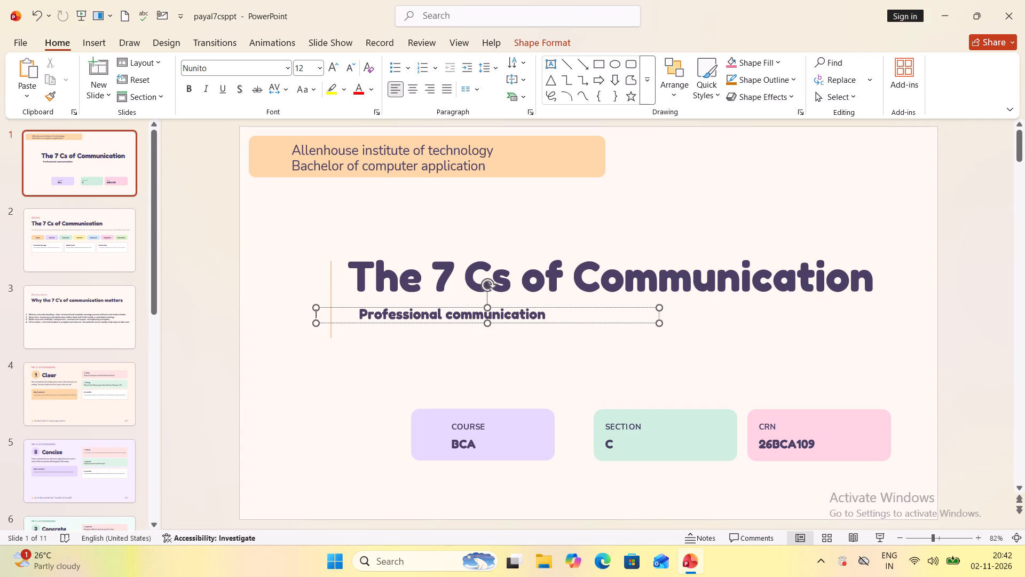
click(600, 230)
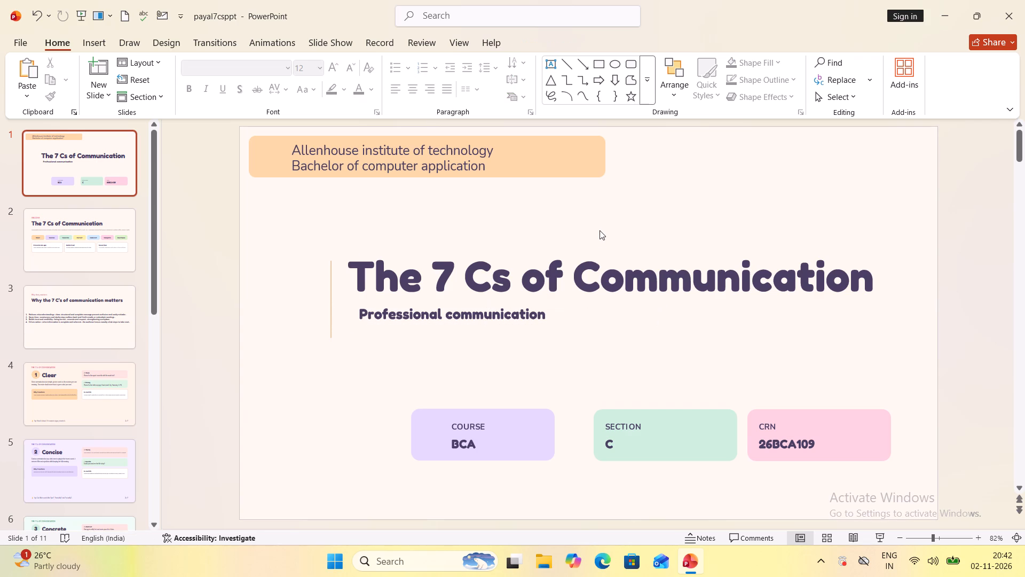
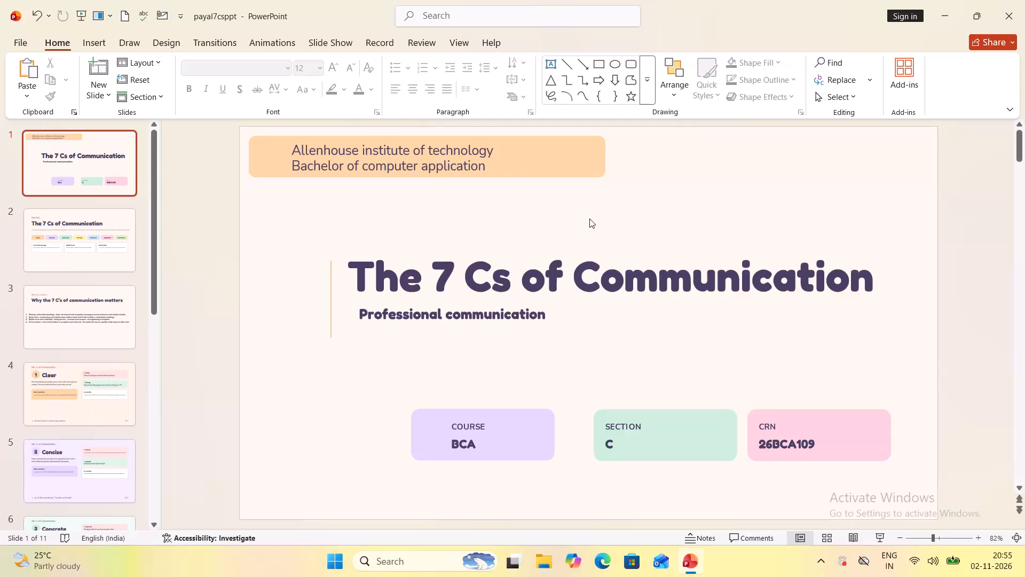
Review all the slides from the title slide through the Thank You slide and return to slide 1.
key(Down)
key(Up)
key(Up)
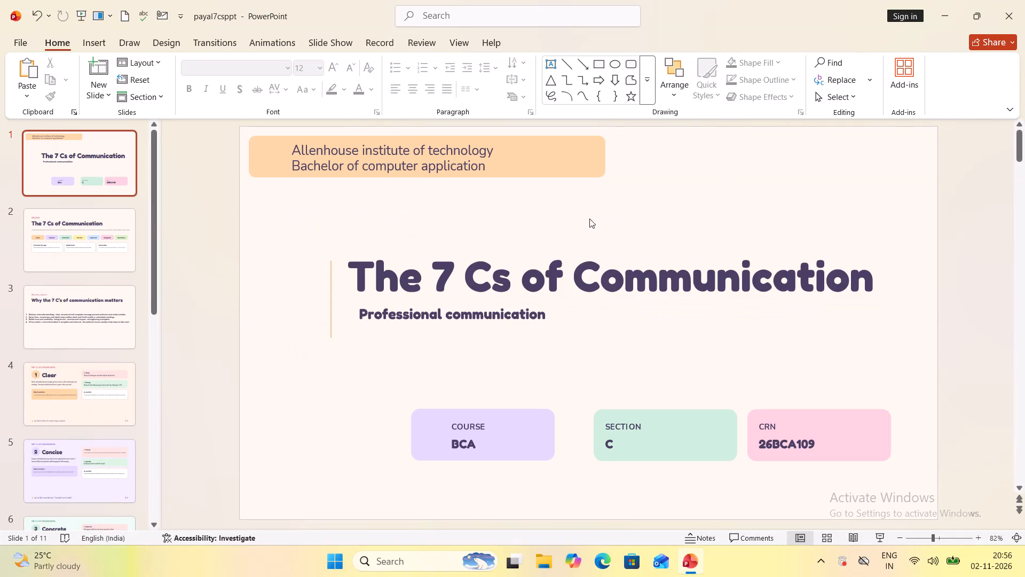
key(Down)
key(Down)
key(Down)
key(Down)
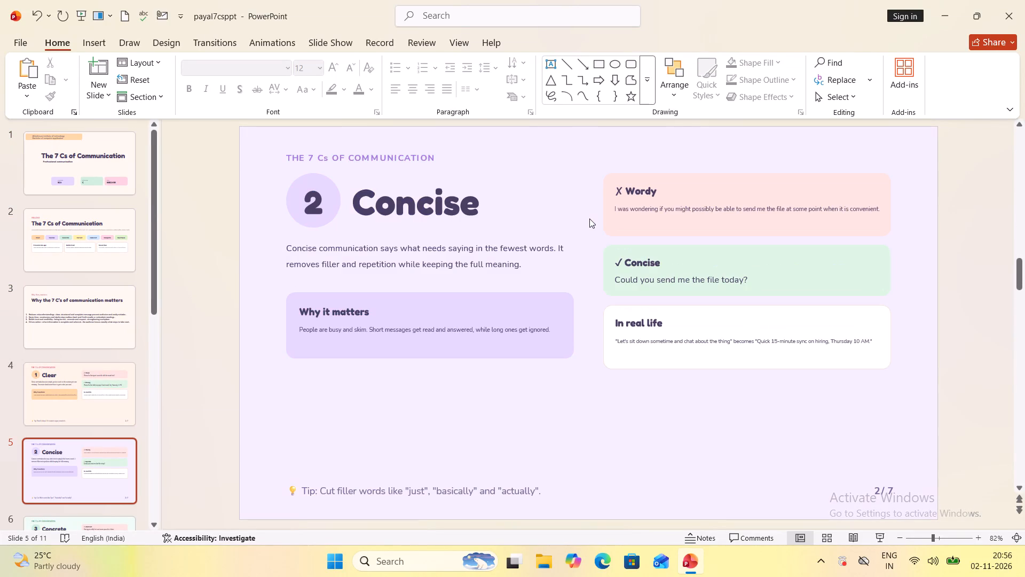
key(Up)
key(Up)
key(Up)
key(Down)
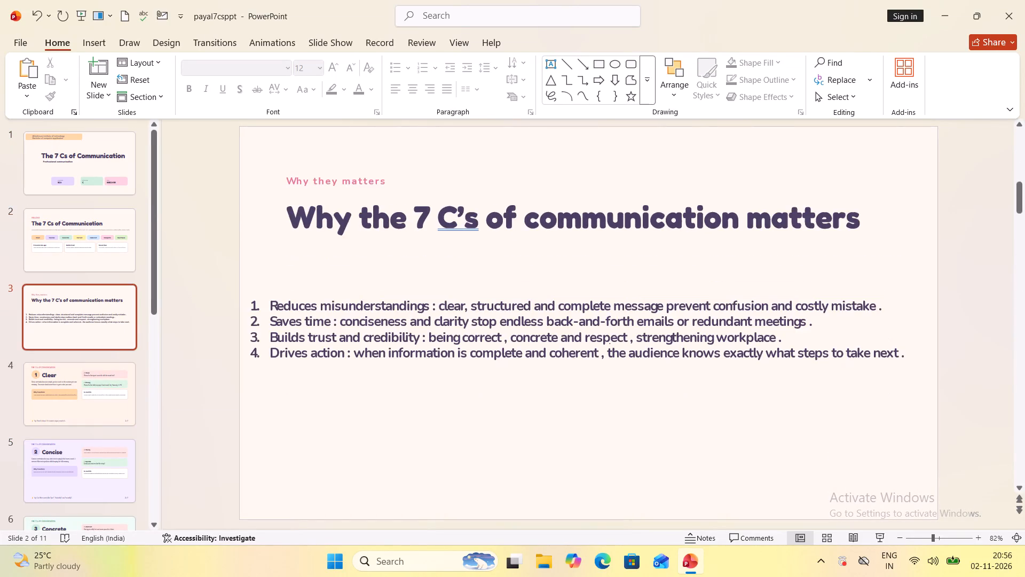
key(Down)
key(Down)
key(Down)
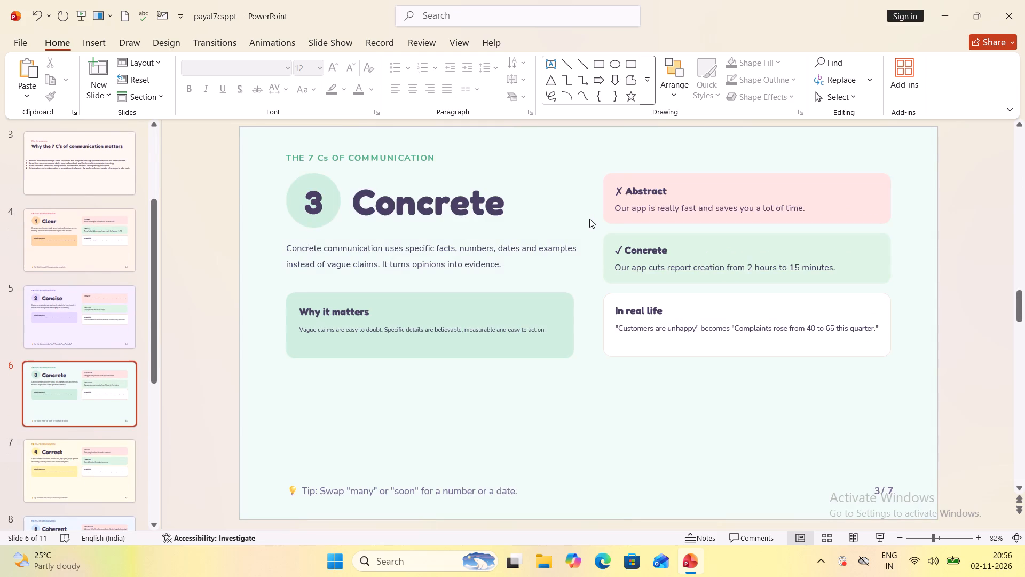
key(Down)
key(Down)
key(Down)
key(Down)
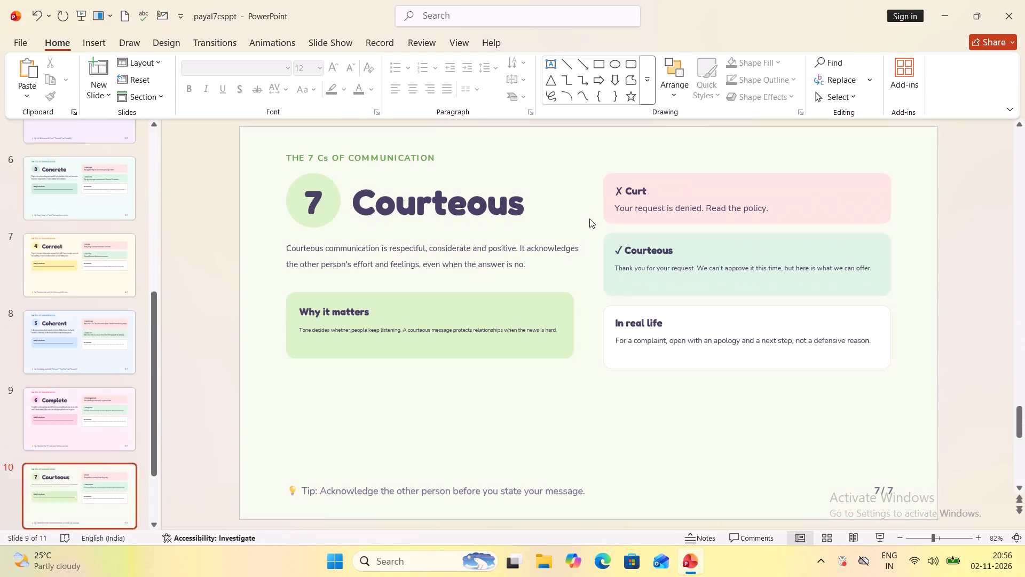
key(Down)
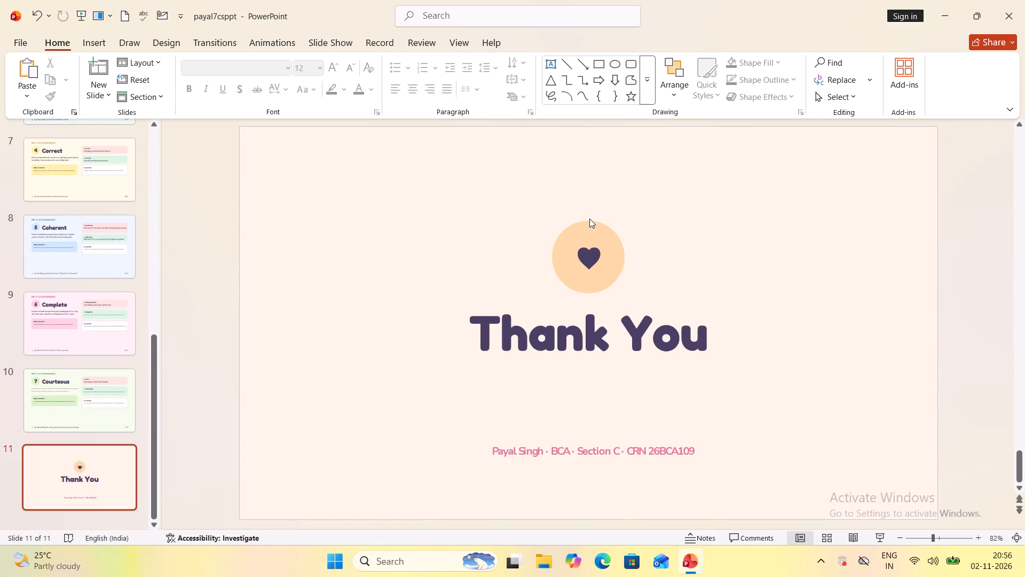
key(Up)
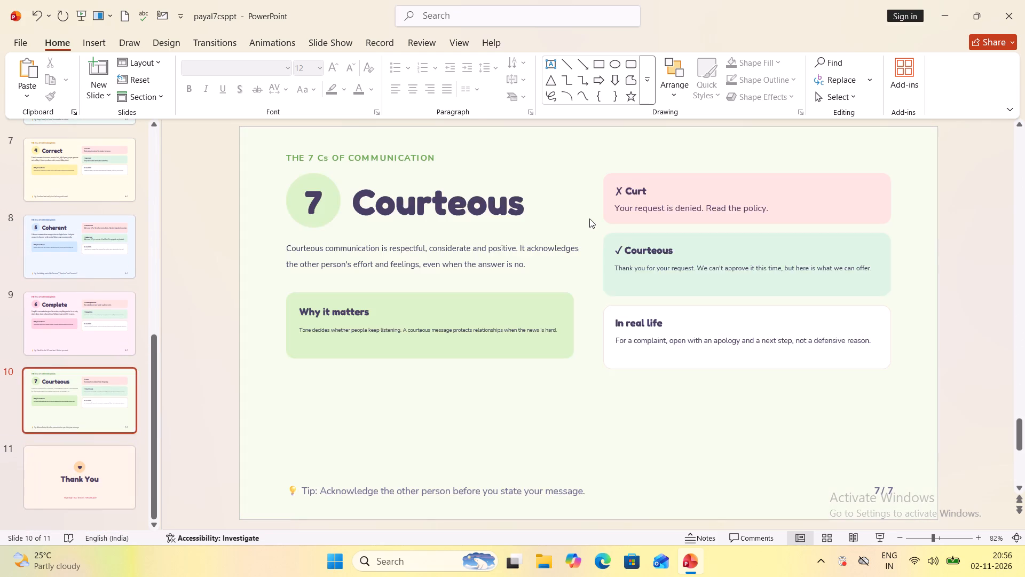
key(Up)
key(Up)
key(Up)
key(Up)
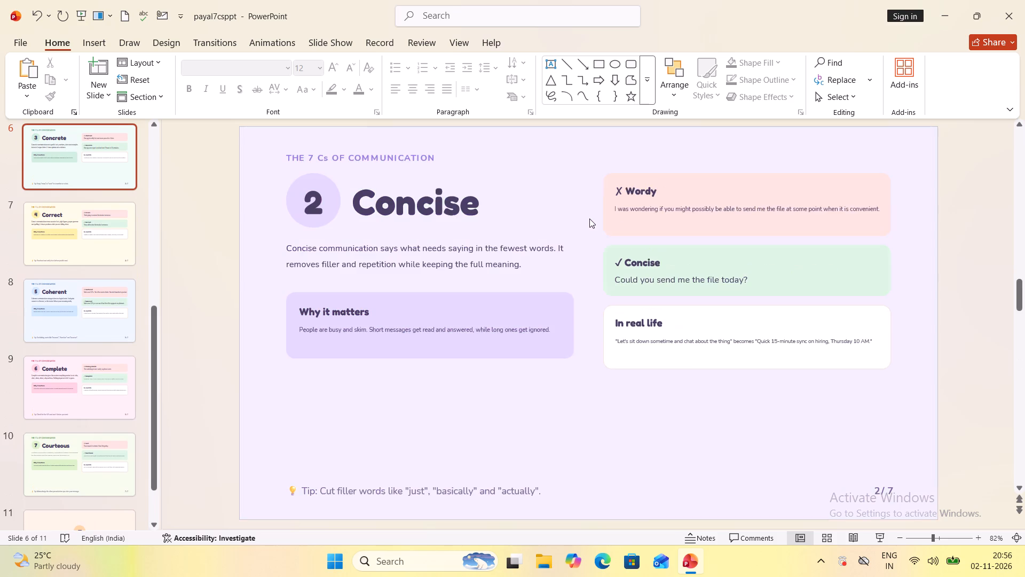
key(Up)
key(Up)
key(Up)
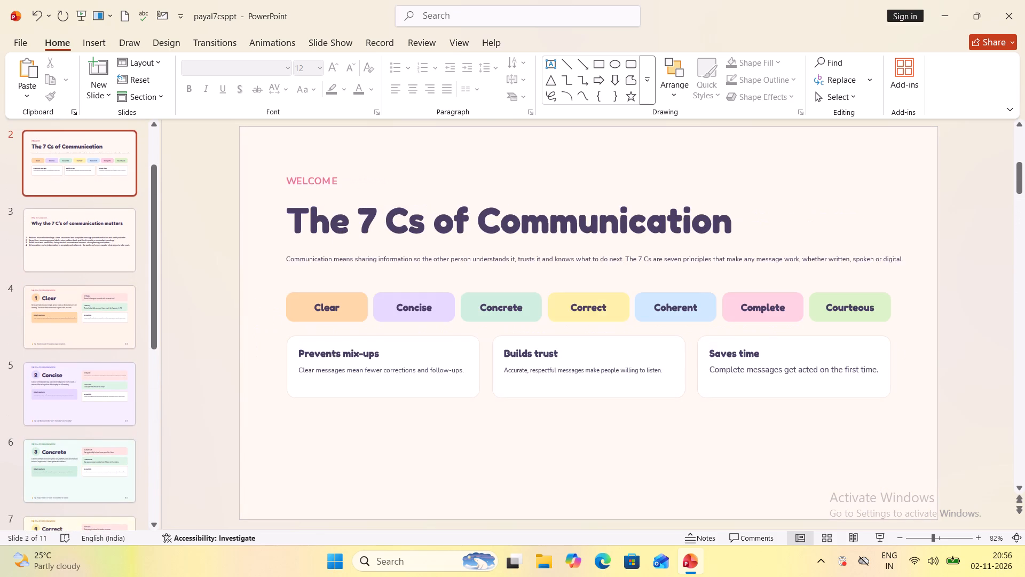
key(Up)
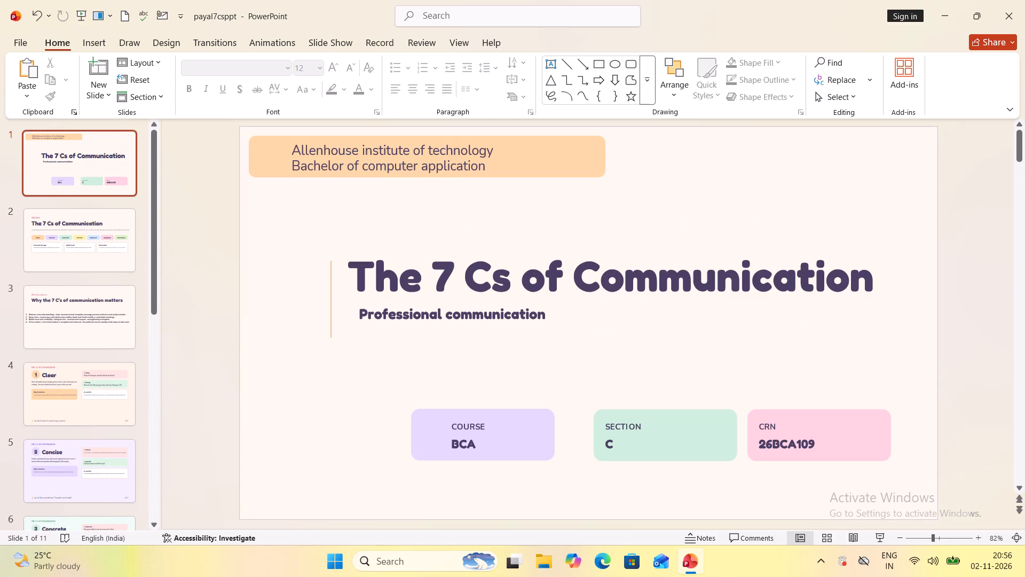